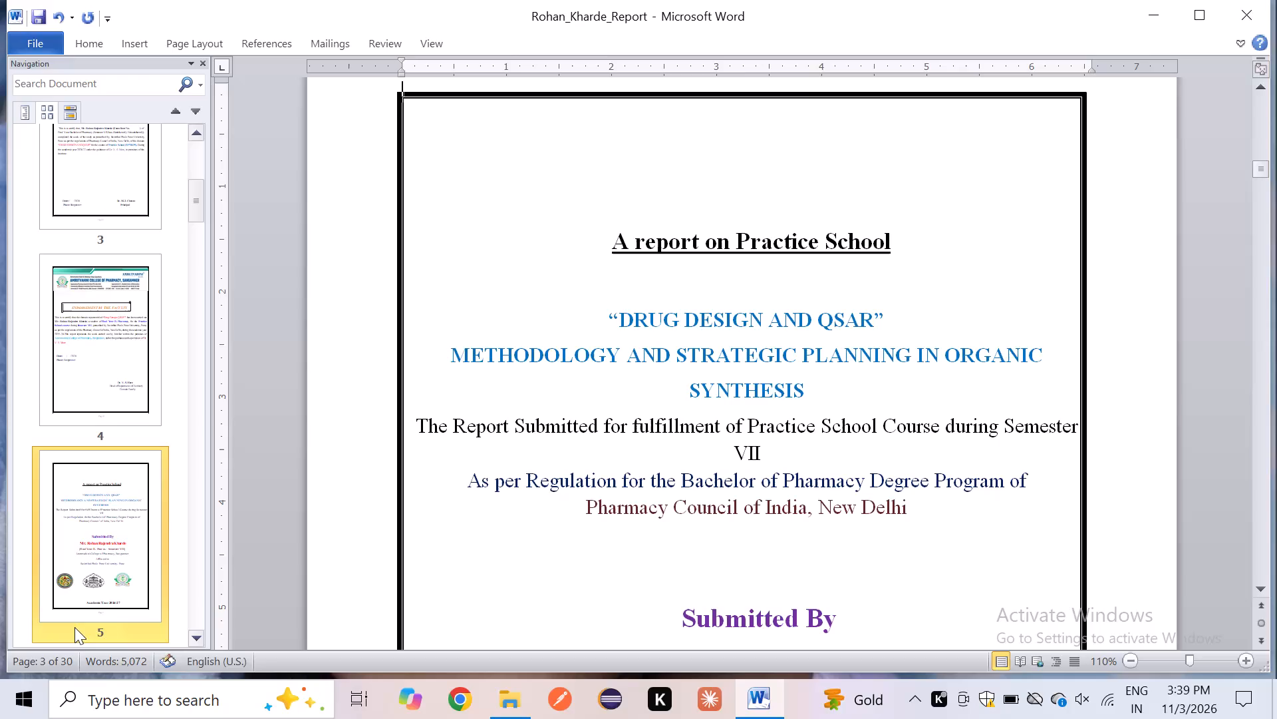
Delete the border frame and upper text of the repeated title page on page 5, through the "As per Regulation" line.
{"action": "left_click", "coordinate": [546, 338]}
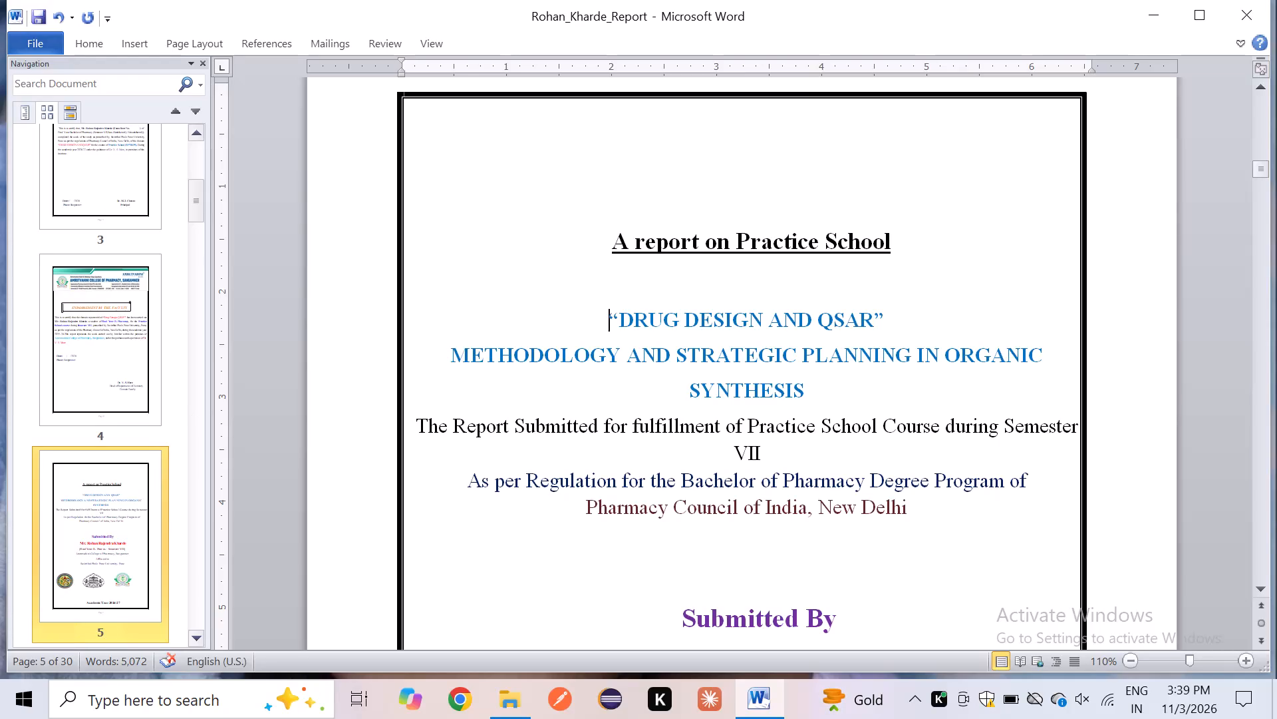
{"action": "scroll", "coordinate": [546, 338], "scroll_direction": "down", "scroll_amount": 1}
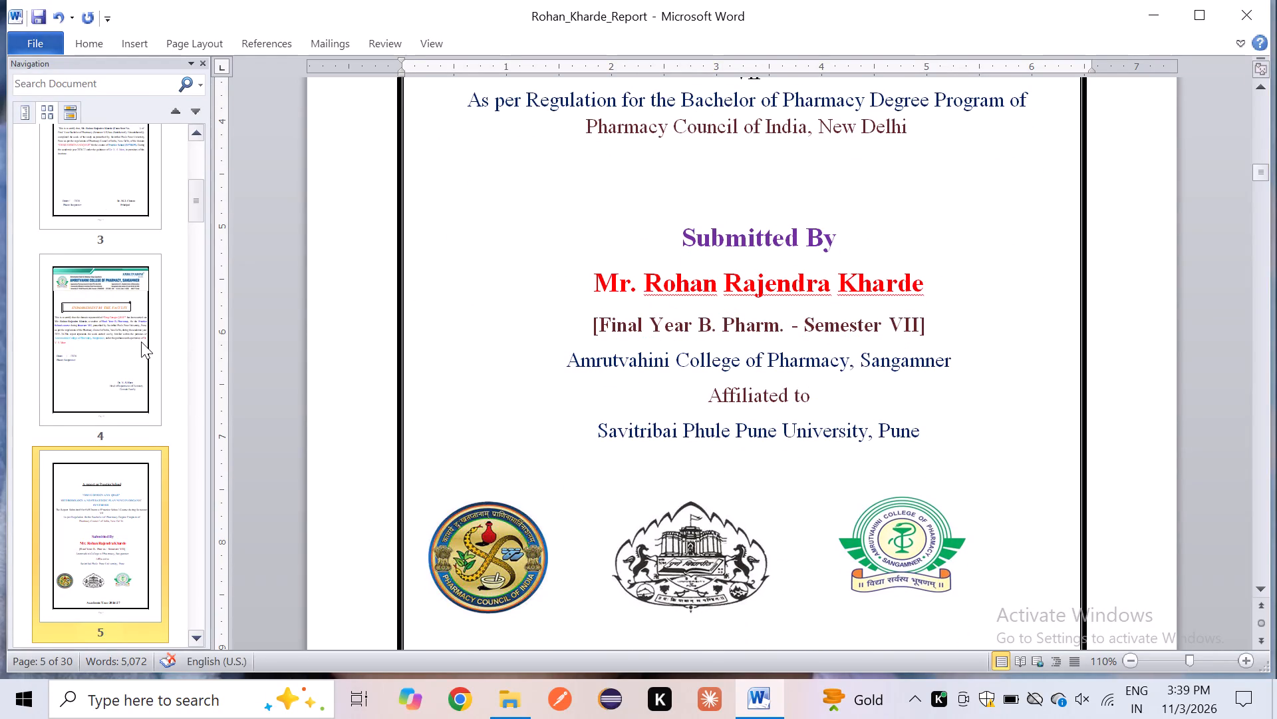
{"action": "scroll", "coordinate": [135, 323], "scroll_direction": "up", "scroll_amount": 20}
{"action": "scroll", "coordinate": [135, 323], "scroll_direction": "up", "scroll_amount": 1}
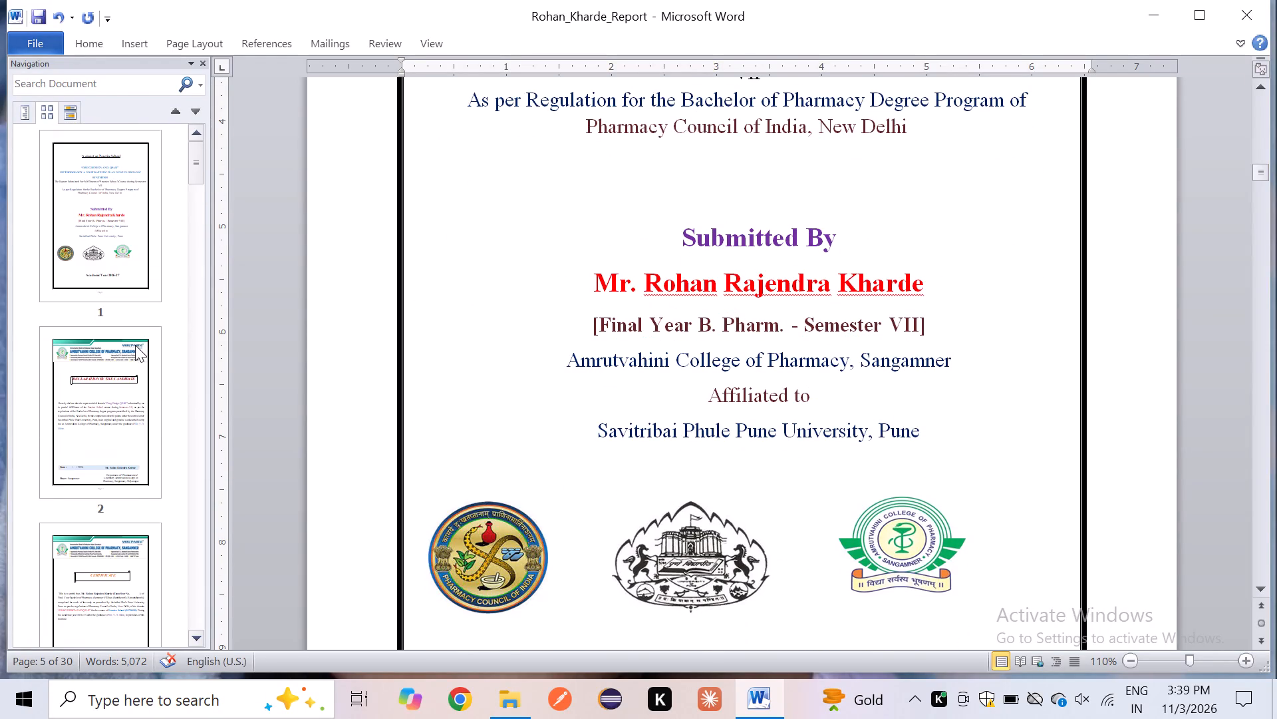
{"action": "scroll", "coordinate": [135, 345], "scroll_direction": "down", "scroll_amount": 4}
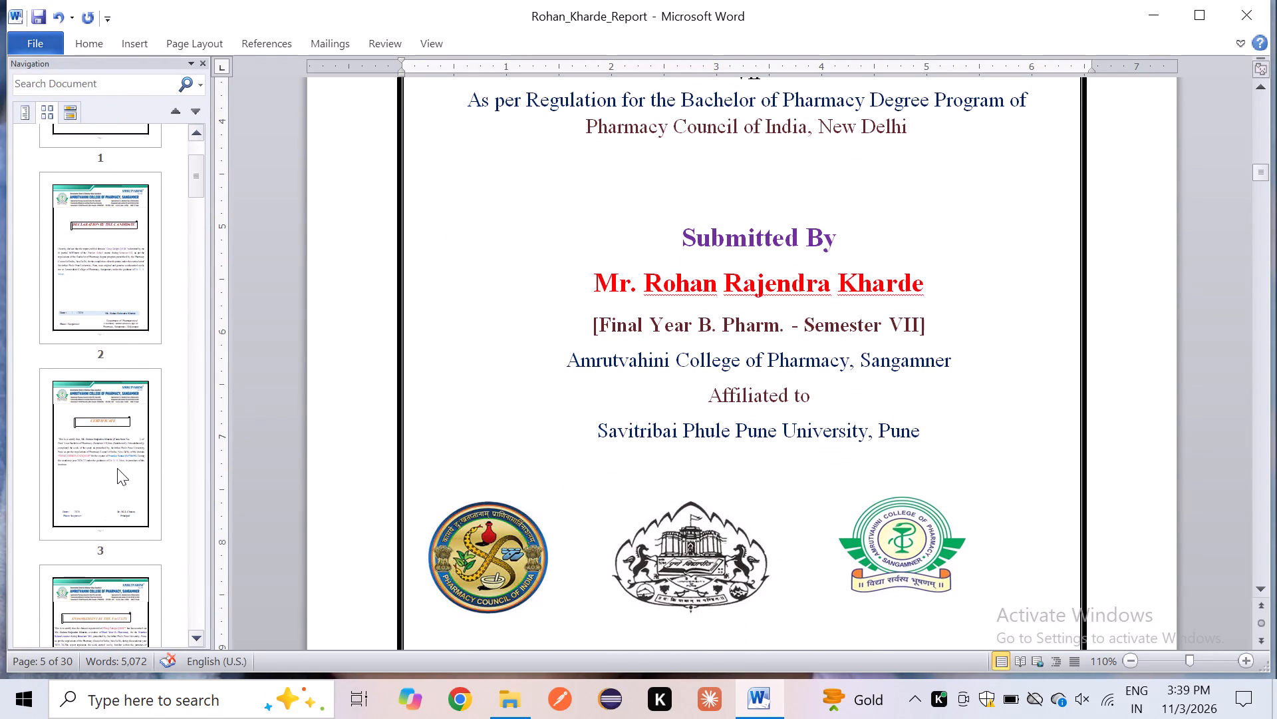
{"action": "scroll", "coordinate": [117, 468], "scroll_direction": "down", "scroll_amount": 6}
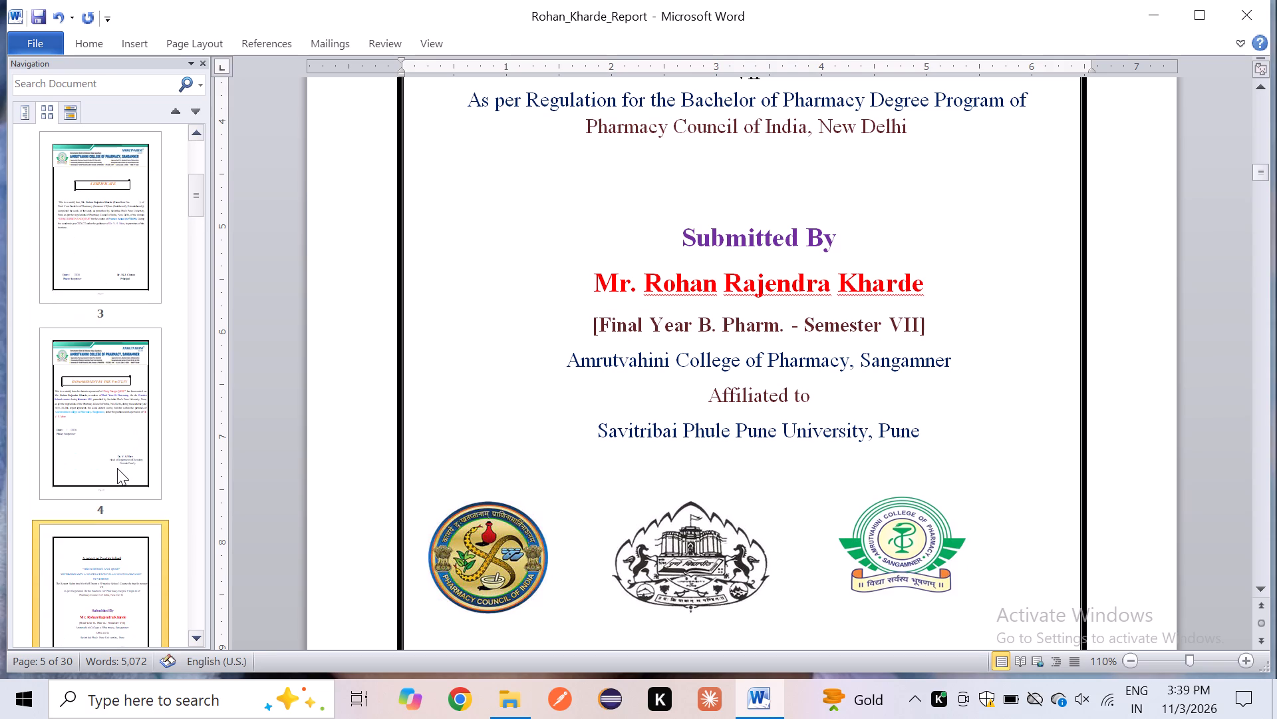
{"action": "left_click", "coordinate": [446, 340]}
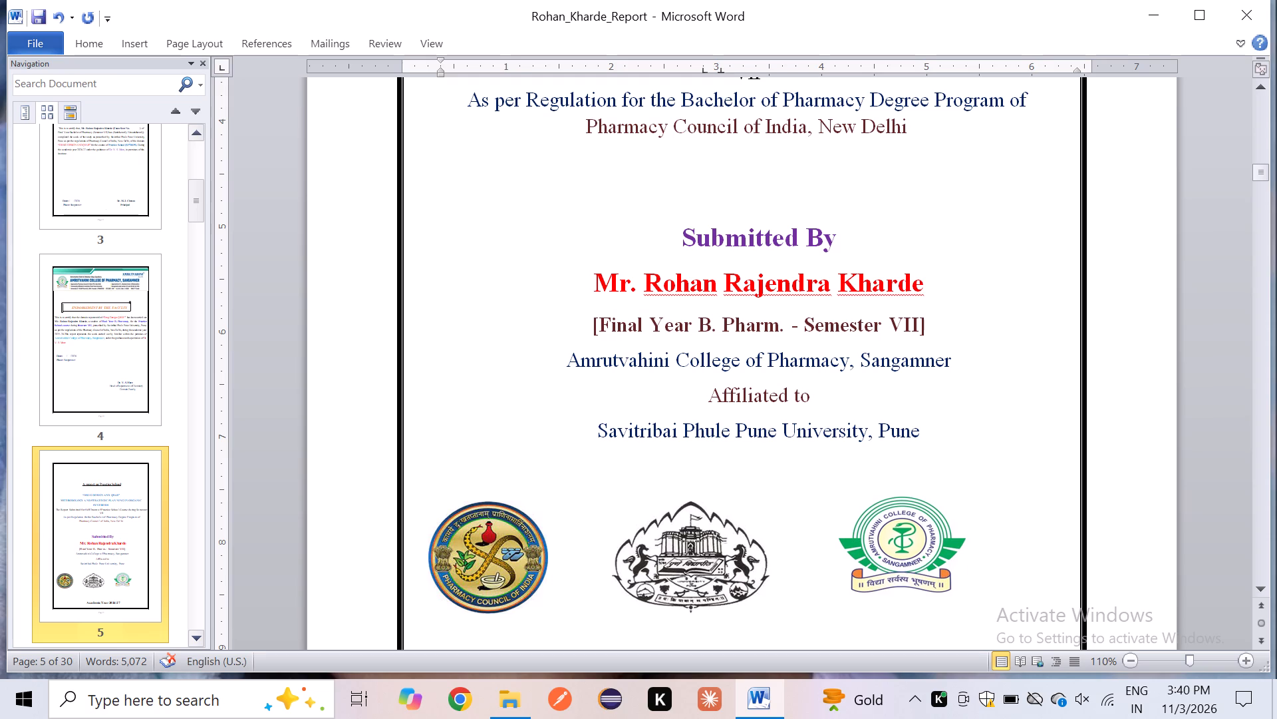
{"action": "scroll", "coordinate": [446, 340], "scroll_direction": "up", "scroll_amount": 1}
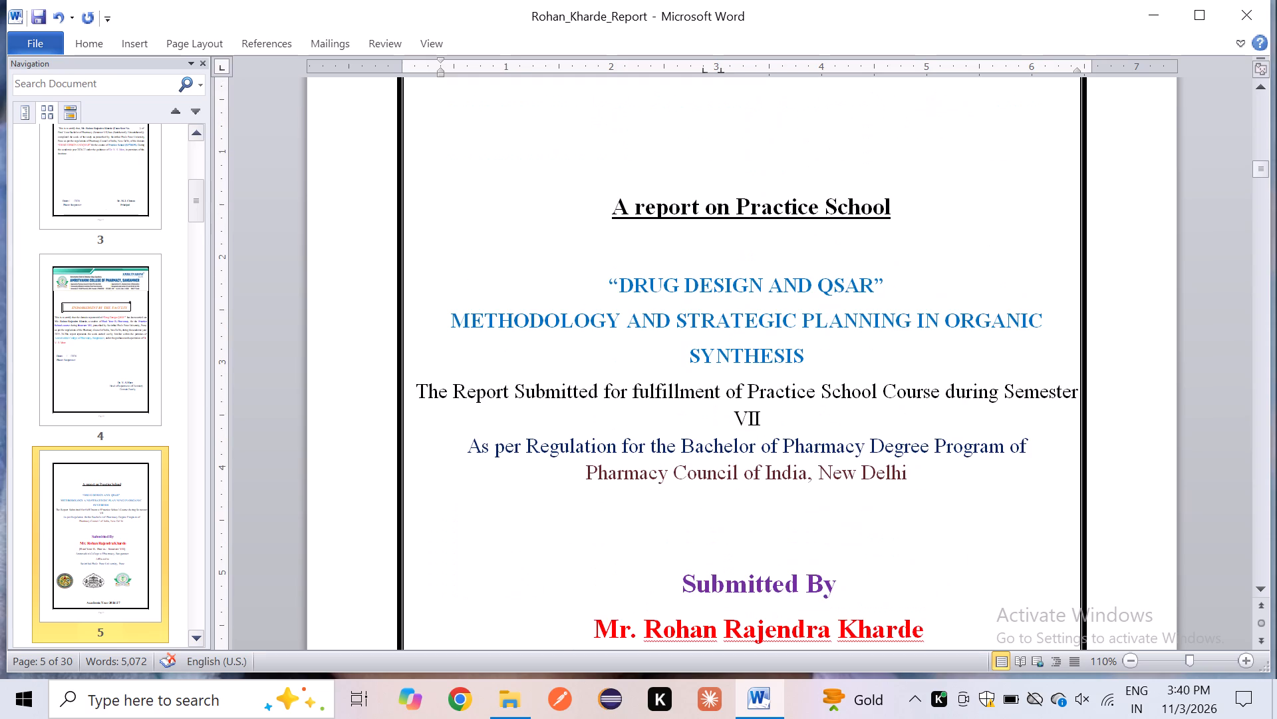
{"action": "scroll", "coordinate": [456, 127], "scroll_direction": "up", "scroll_amount": 1}
{"action": "left_click_drag", "start_coordinate": [386, 229], "coordinate": [528, 276]}
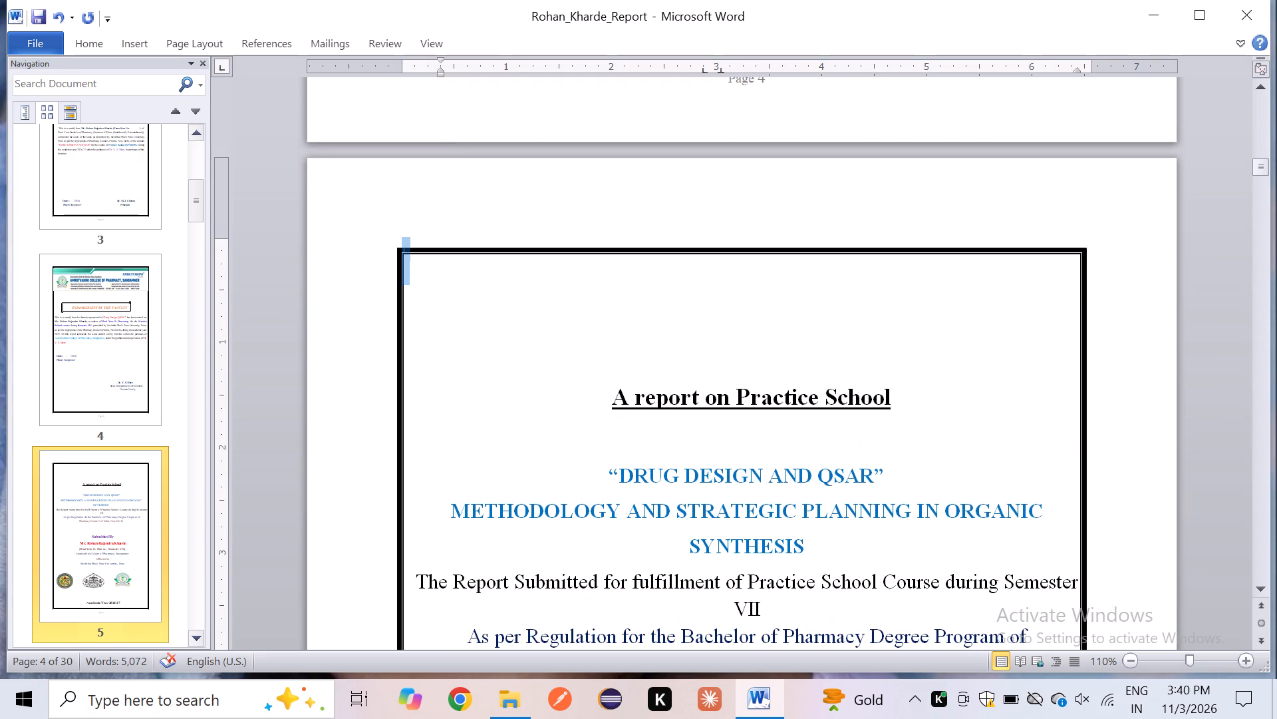
{"action": "left_click_drag", "start_coordinate": [528, 276], "coordinate": [564, 632]}
{"action": "key", "text": "Delete"}
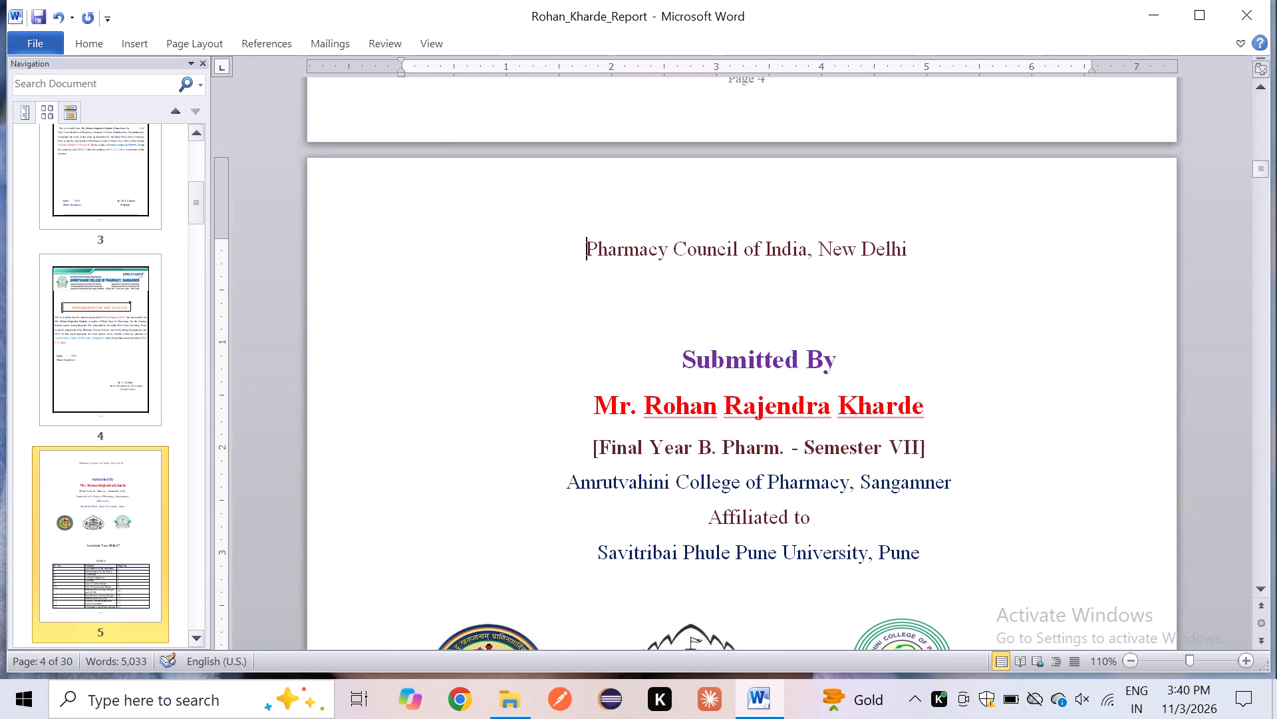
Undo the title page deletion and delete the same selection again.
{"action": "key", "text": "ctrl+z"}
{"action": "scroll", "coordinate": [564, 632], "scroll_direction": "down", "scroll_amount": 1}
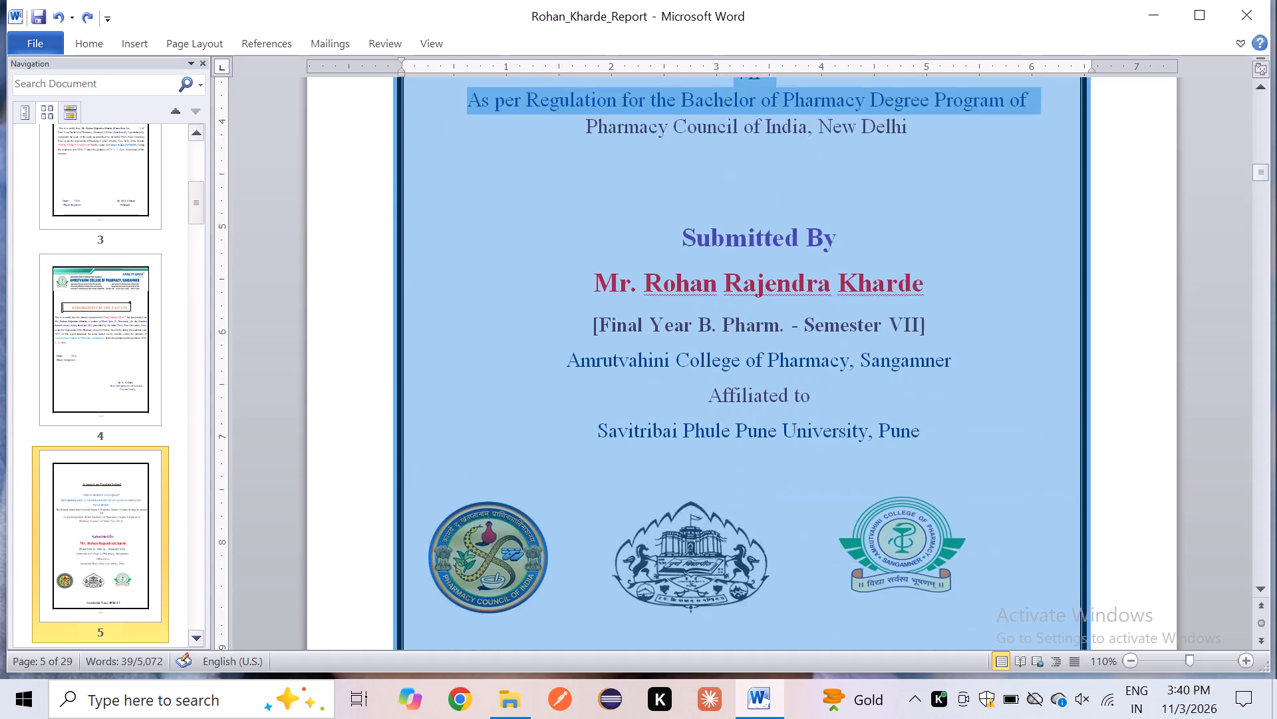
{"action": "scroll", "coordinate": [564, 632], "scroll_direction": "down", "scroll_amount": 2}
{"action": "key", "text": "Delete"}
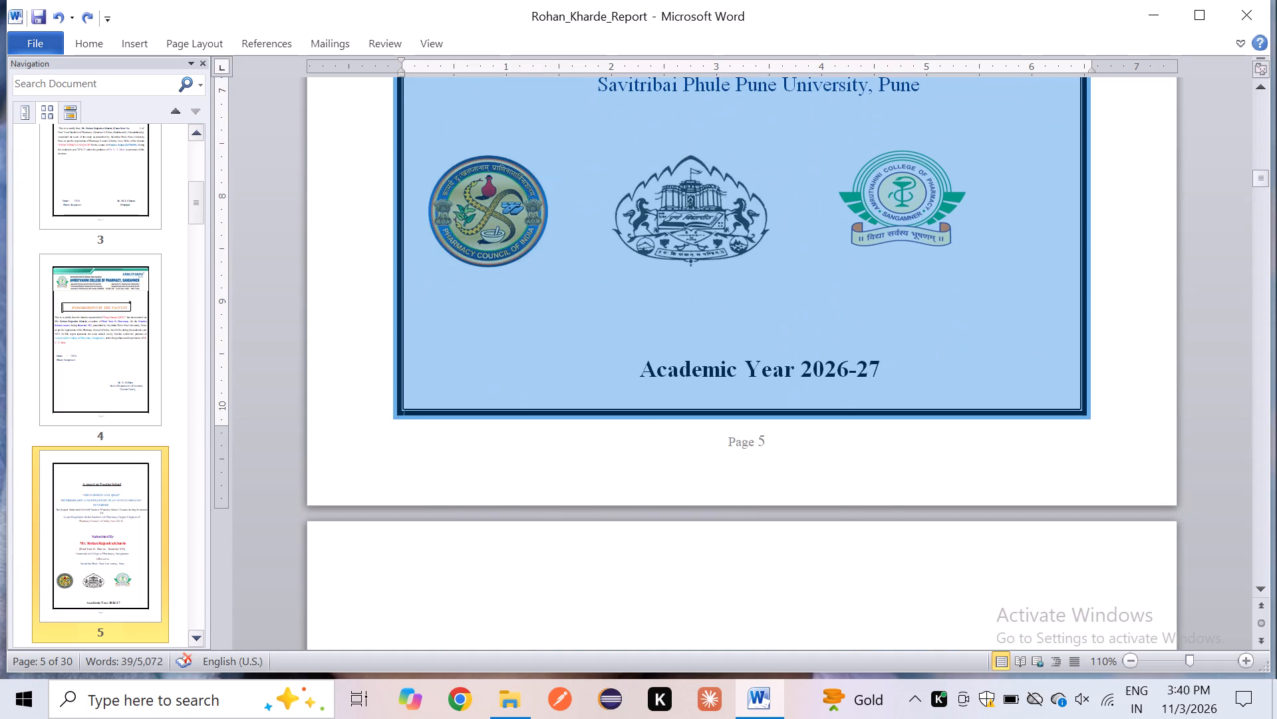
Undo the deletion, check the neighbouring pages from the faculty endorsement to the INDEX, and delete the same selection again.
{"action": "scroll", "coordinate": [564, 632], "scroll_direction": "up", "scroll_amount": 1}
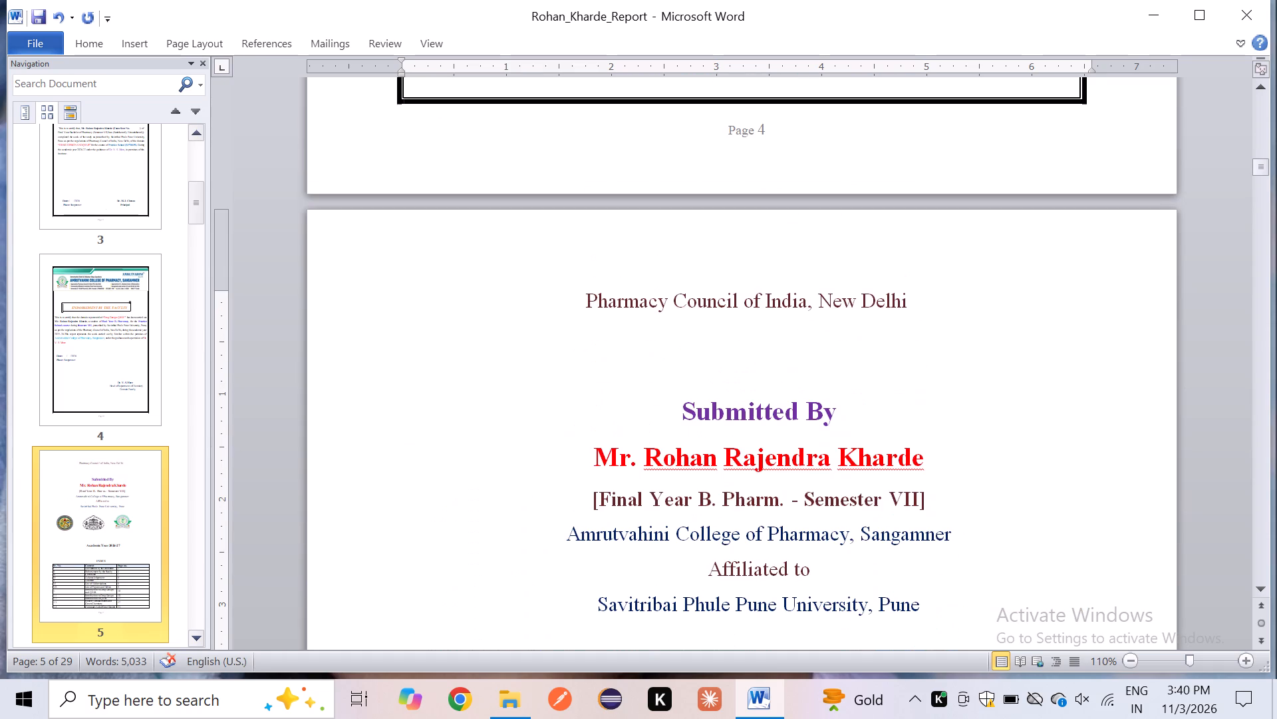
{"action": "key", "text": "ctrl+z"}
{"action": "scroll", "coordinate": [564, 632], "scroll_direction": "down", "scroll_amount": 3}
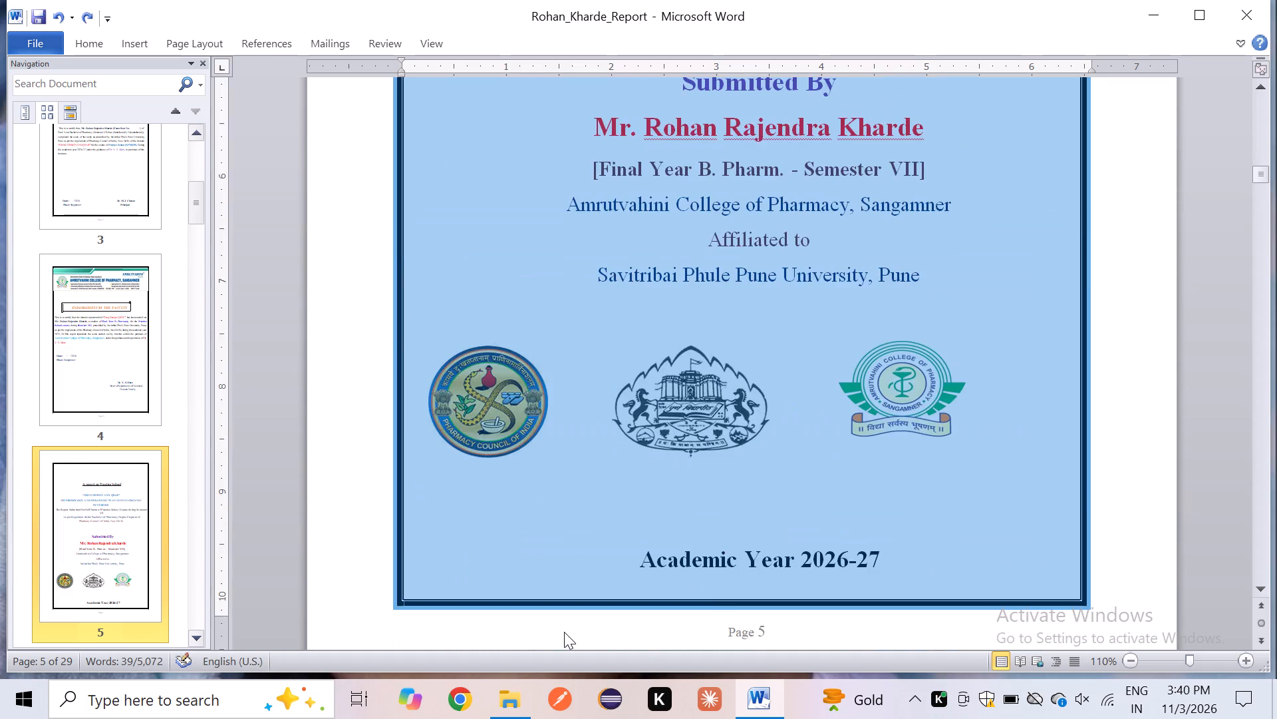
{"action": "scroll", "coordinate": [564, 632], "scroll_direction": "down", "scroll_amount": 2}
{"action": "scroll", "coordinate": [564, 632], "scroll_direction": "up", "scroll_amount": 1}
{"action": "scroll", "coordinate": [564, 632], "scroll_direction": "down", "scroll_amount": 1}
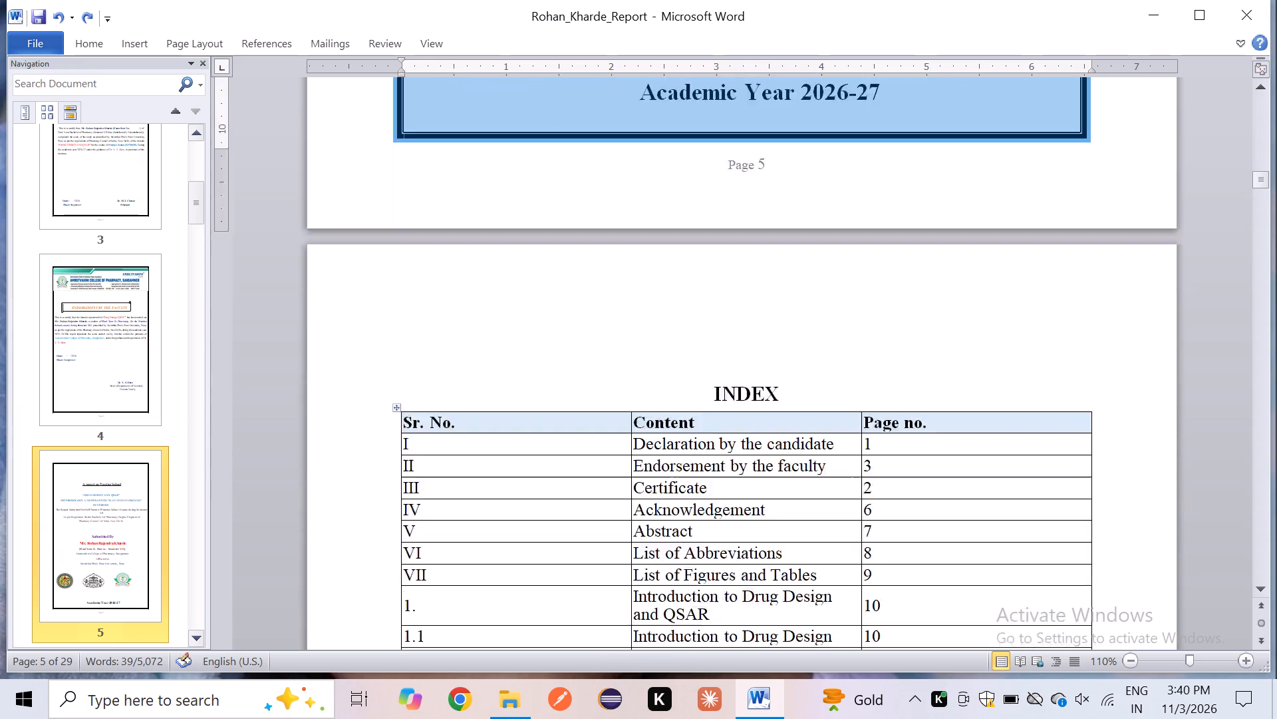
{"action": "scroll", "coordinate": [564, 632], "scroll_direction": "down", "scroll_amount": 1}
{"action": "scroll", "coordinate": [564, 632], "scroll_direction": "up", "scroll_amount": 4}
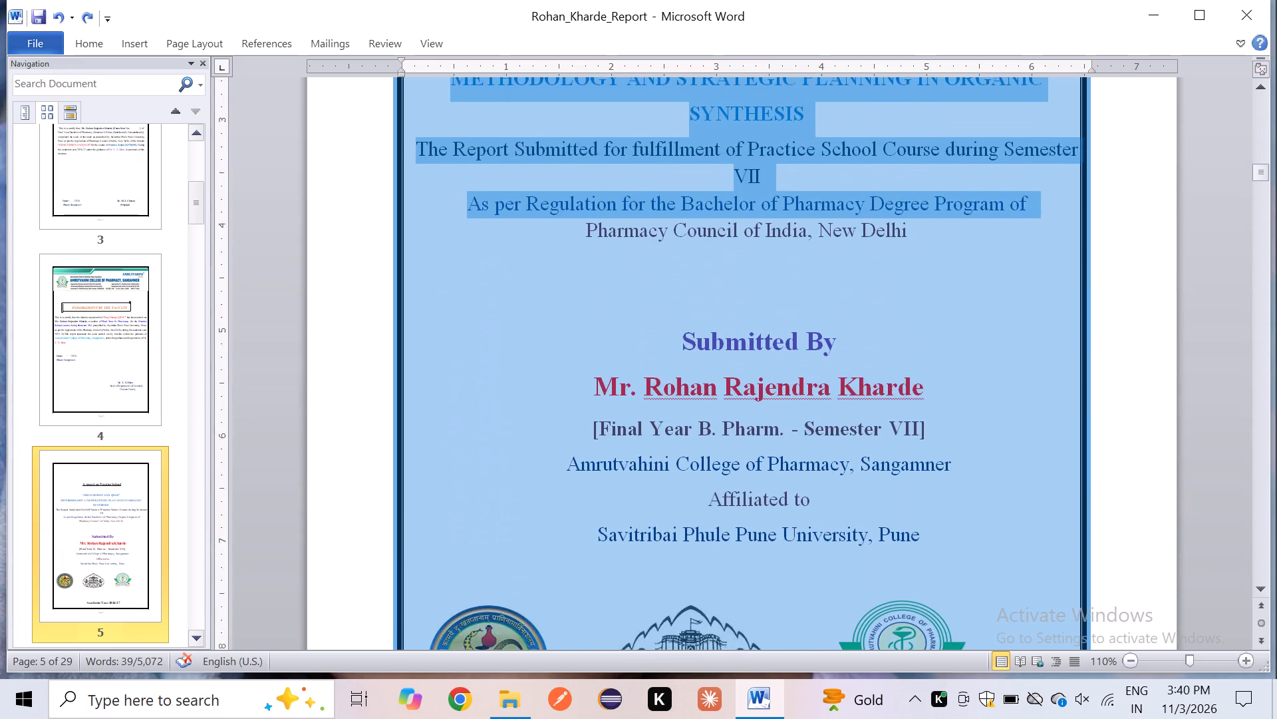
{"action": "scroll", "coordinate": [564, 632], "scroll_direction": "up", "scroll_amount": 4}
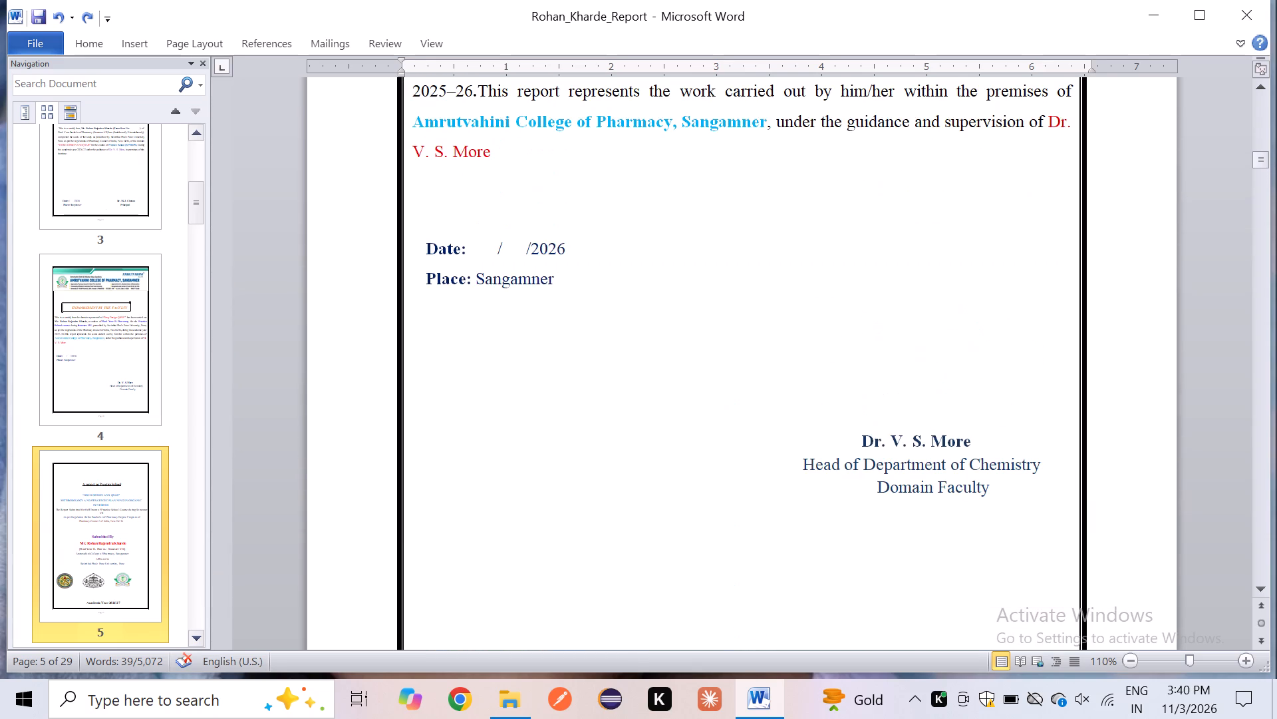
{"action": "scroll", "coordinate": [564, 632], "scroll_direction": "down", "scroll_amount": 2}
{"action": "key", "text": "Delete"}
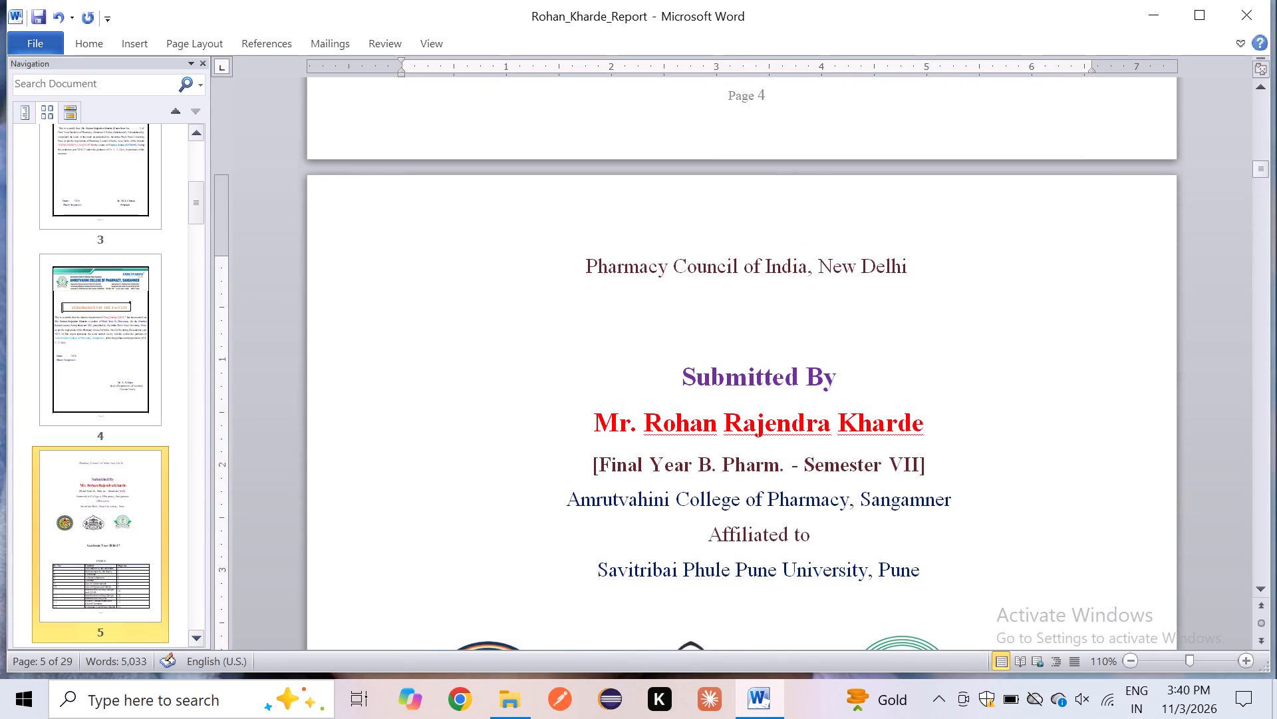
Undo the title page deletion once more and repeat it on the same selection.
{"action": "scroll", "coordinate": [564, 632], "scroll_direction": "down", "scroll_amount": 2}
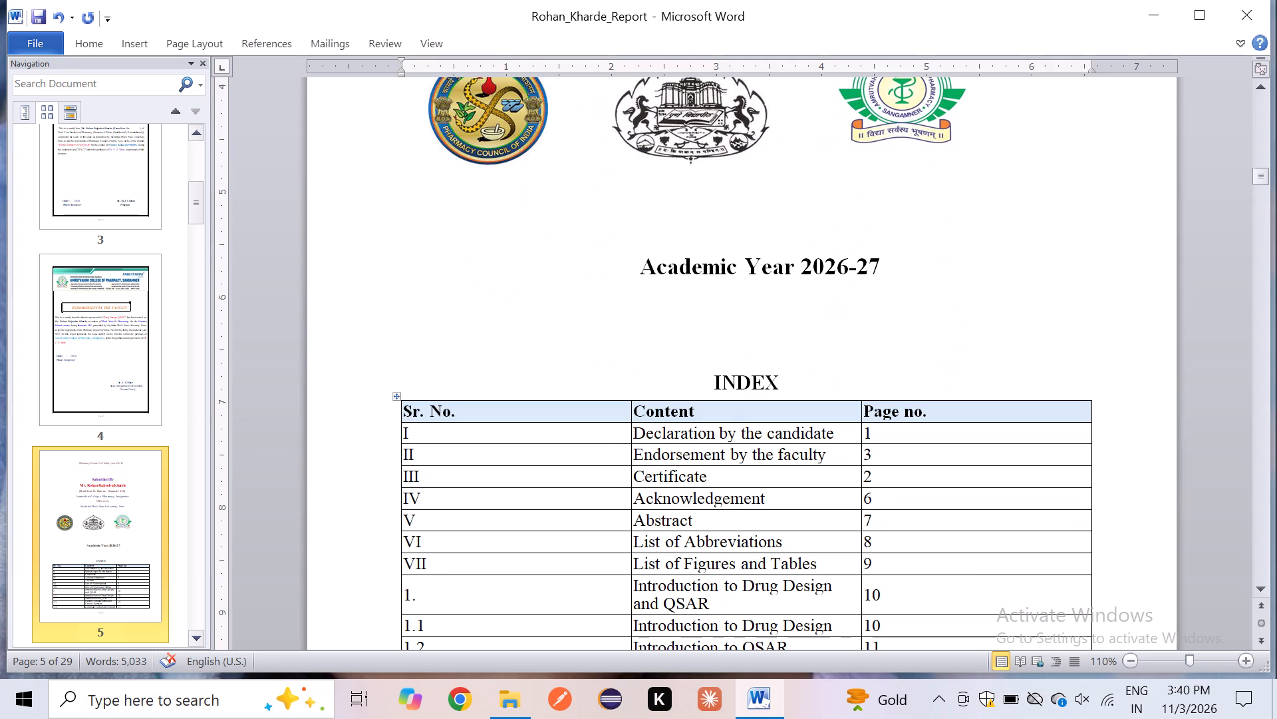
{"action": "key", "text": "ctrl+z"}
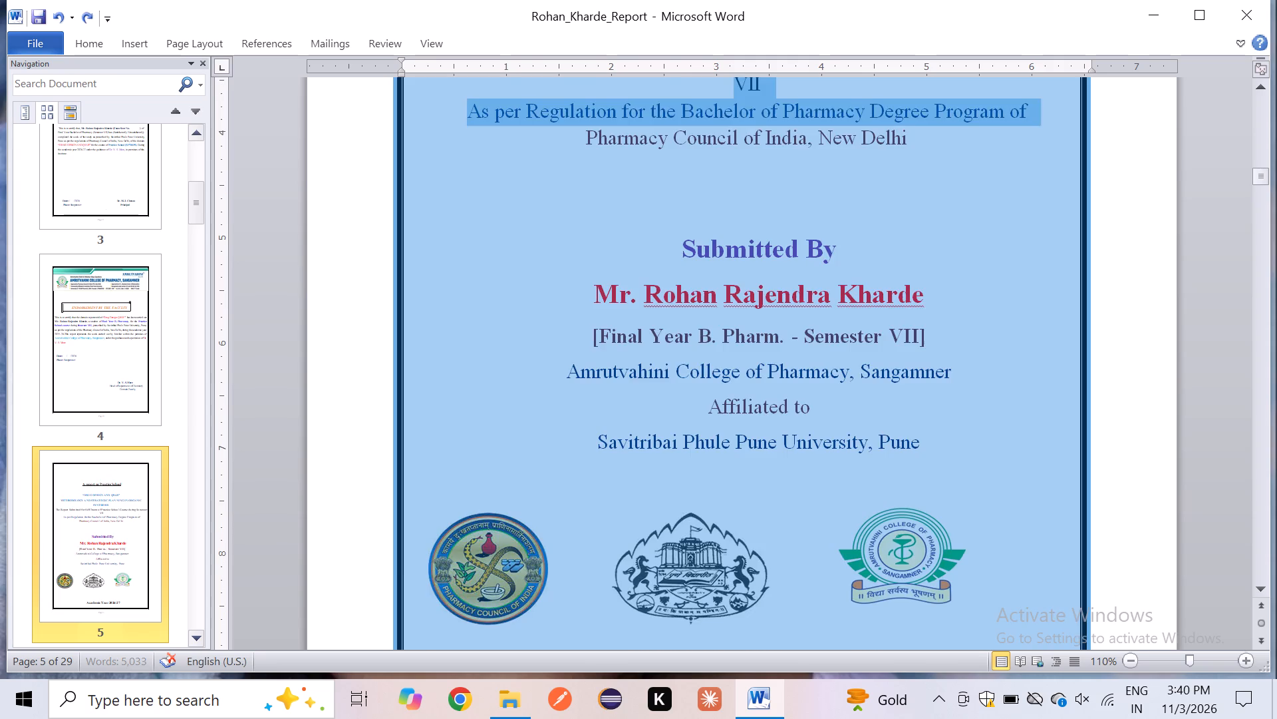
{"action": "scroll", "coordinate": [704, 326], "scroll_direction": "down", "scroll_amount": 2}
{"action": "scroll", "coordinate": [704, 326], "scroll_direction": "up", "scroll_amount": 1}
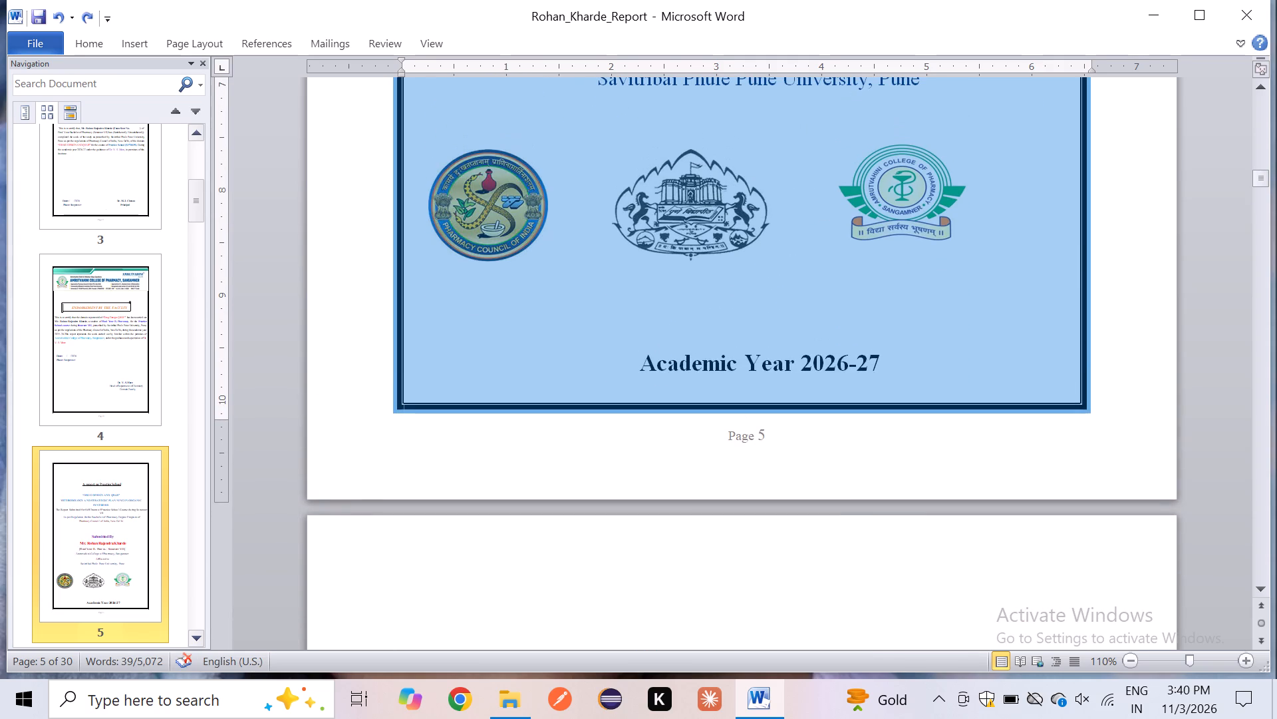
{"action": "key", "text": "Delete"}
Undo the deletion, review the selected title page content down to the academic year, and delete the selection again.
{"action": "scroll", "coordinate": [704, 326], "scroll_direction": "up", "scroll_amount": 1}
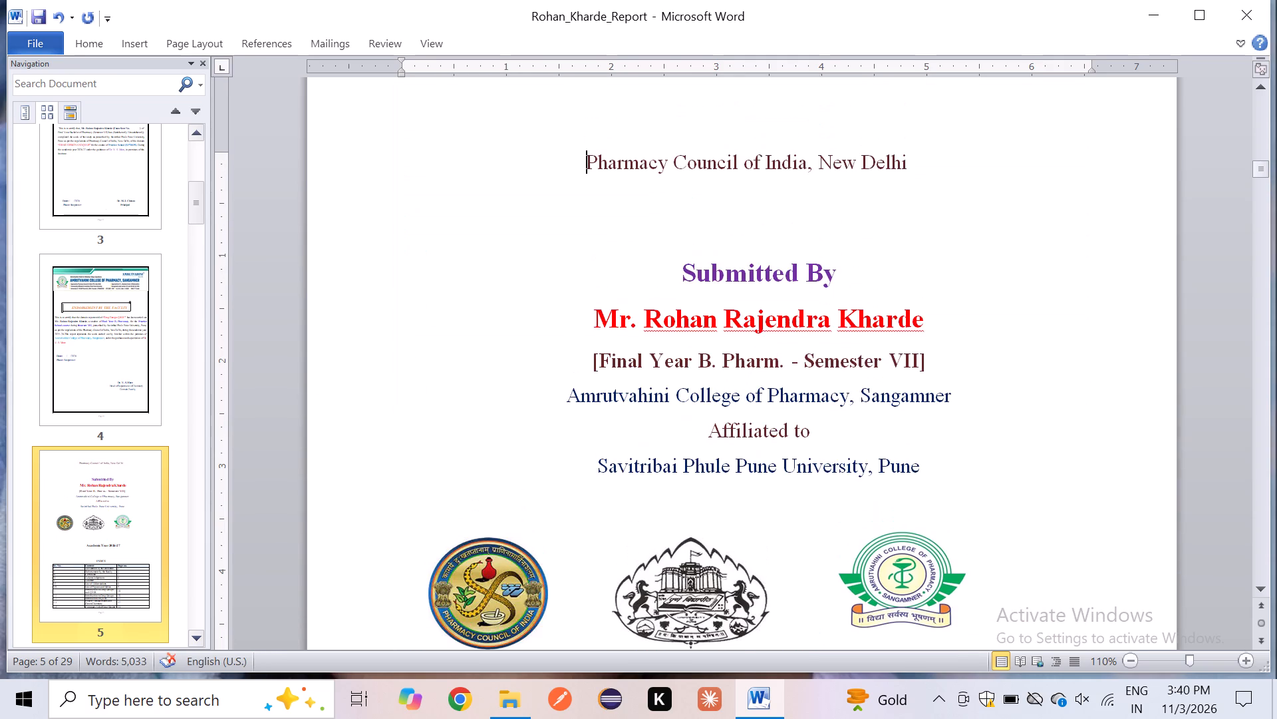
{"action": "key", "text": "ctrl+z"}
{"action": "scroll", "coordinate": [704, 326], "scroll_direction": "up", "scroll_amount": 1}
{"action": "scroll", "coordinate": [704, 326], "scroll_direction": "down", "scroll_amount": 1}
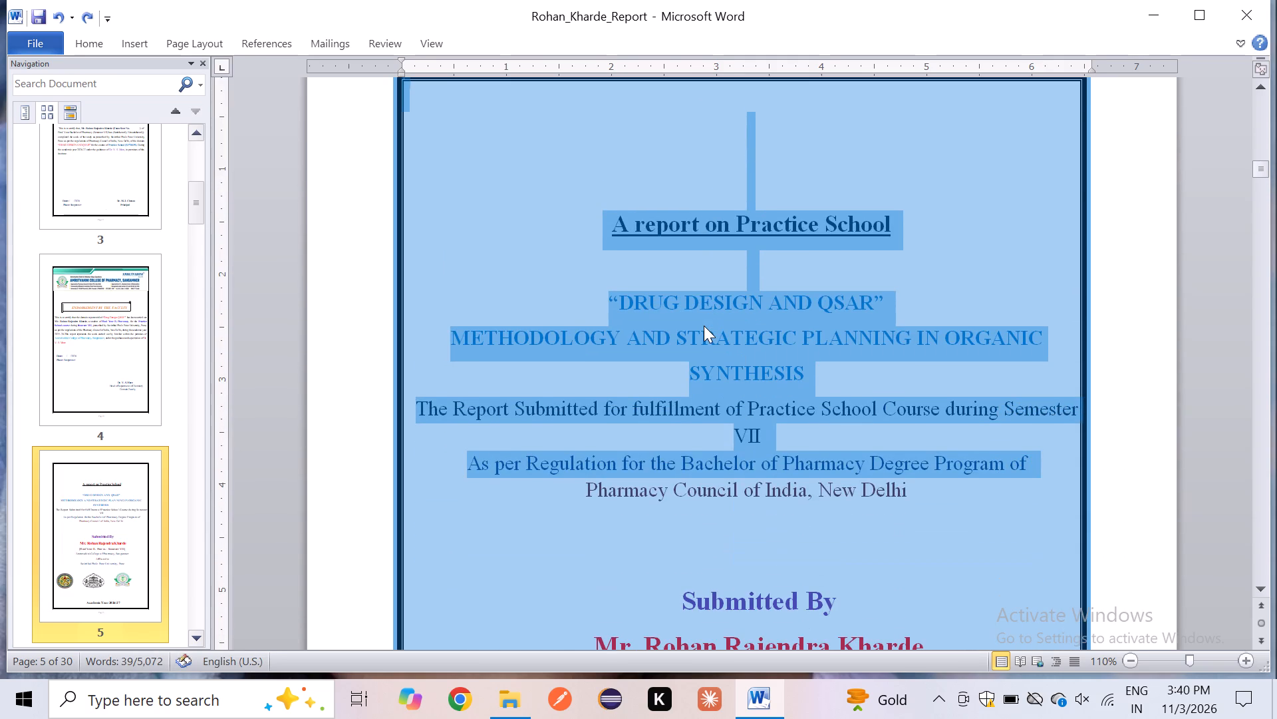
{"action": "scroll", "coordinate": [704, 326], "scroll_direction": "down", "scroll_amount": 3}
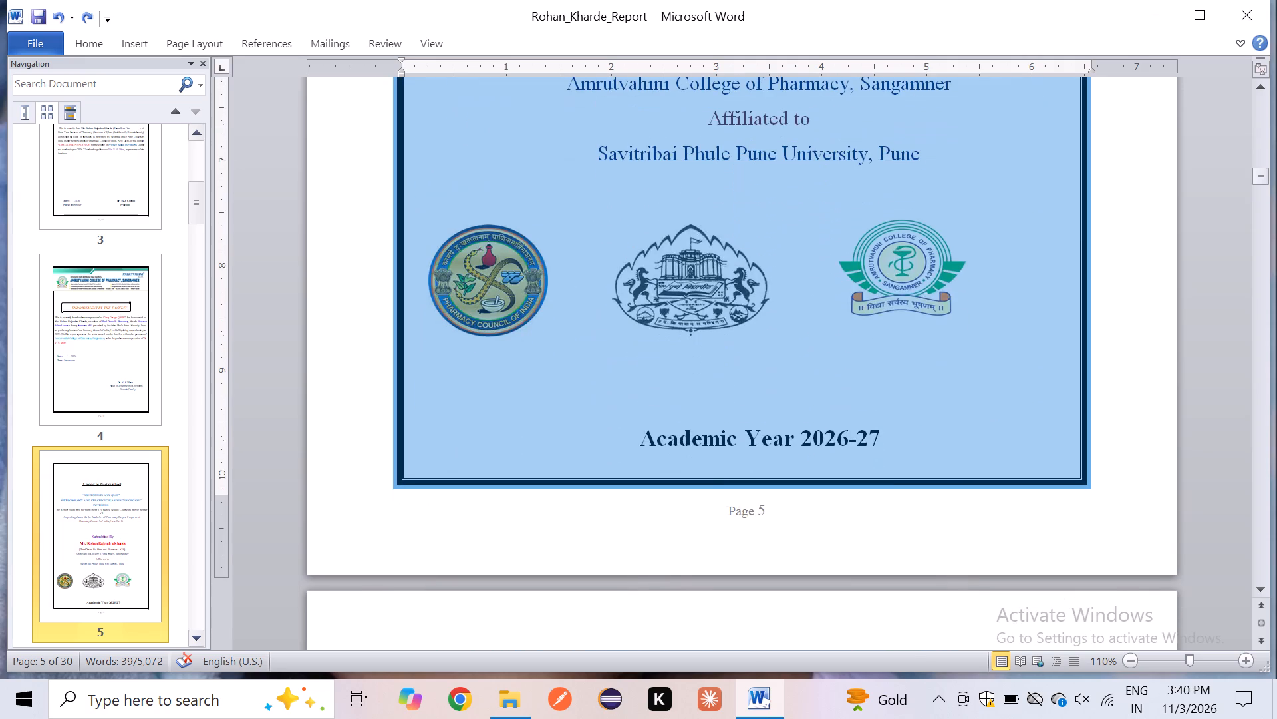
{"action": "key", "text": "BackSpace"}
Delete the "Academic Year 2026-27" line and the three institution logos above the INDEX on page 5.
{"action": "scroll", "coordinate": [704, 326], "scroll_direction": "up", "scroll_amount": 2}
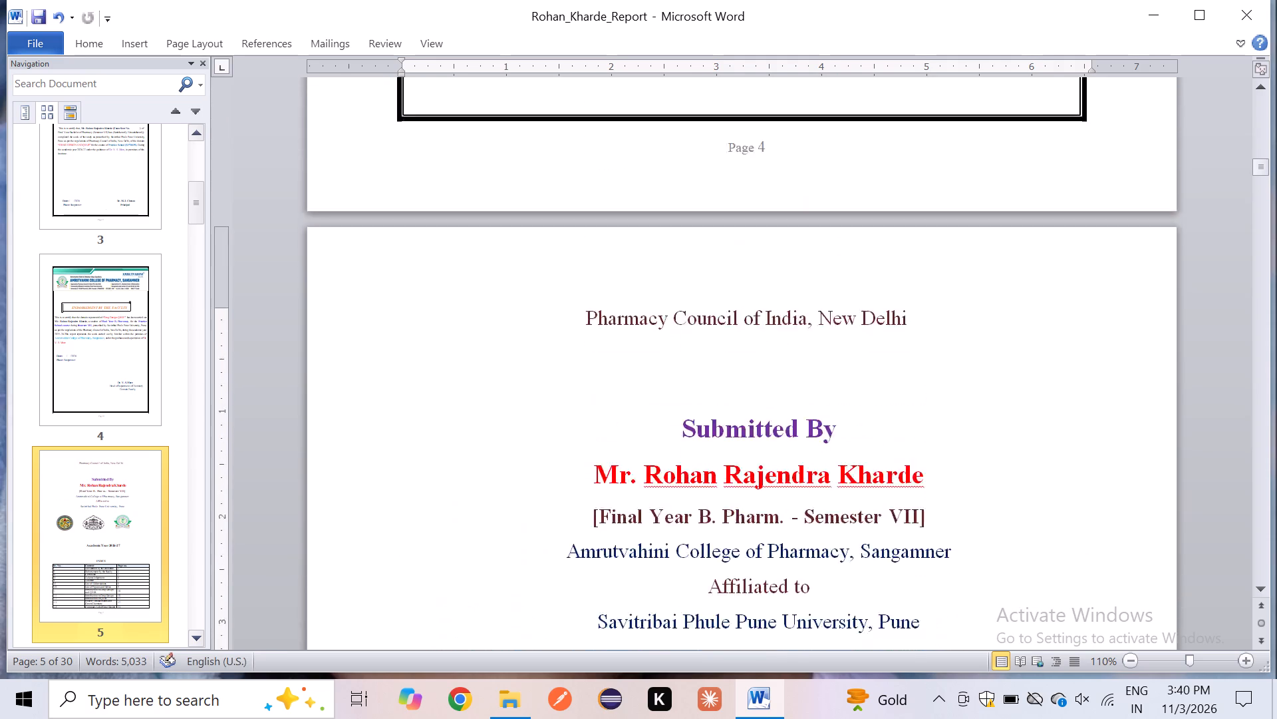
{"action": "scroll", "coordinate": [704, 326], "scroll_direction": "up", "scroll_amount": 1}
{"action": "scroll", "coordinate": [704, 326], "scroll_direction": "down", "scroll_amount": 4}
{"action": "scroll", "coordinate": [704, 326], "scroll_direction": "up", "scroll_amount": 1}
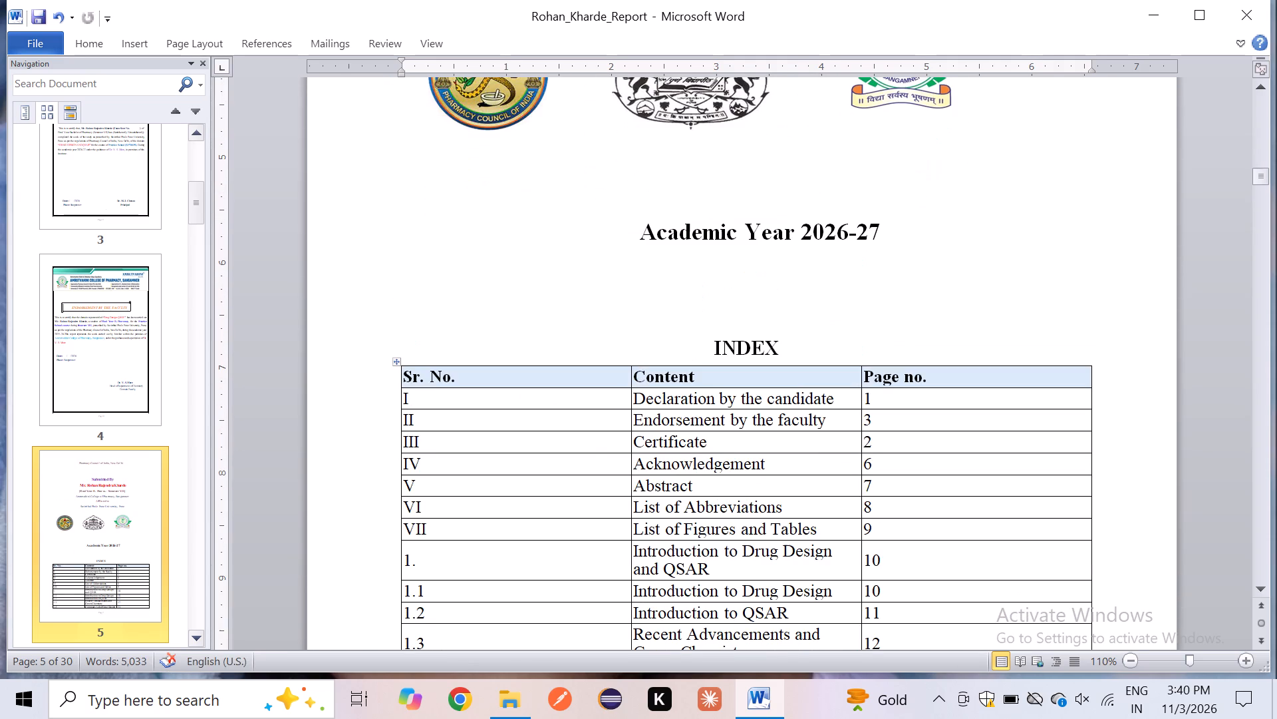
{"action": "left_click_drag", "start_coordinate": [893, 230], "coordinate": [548, 74]}
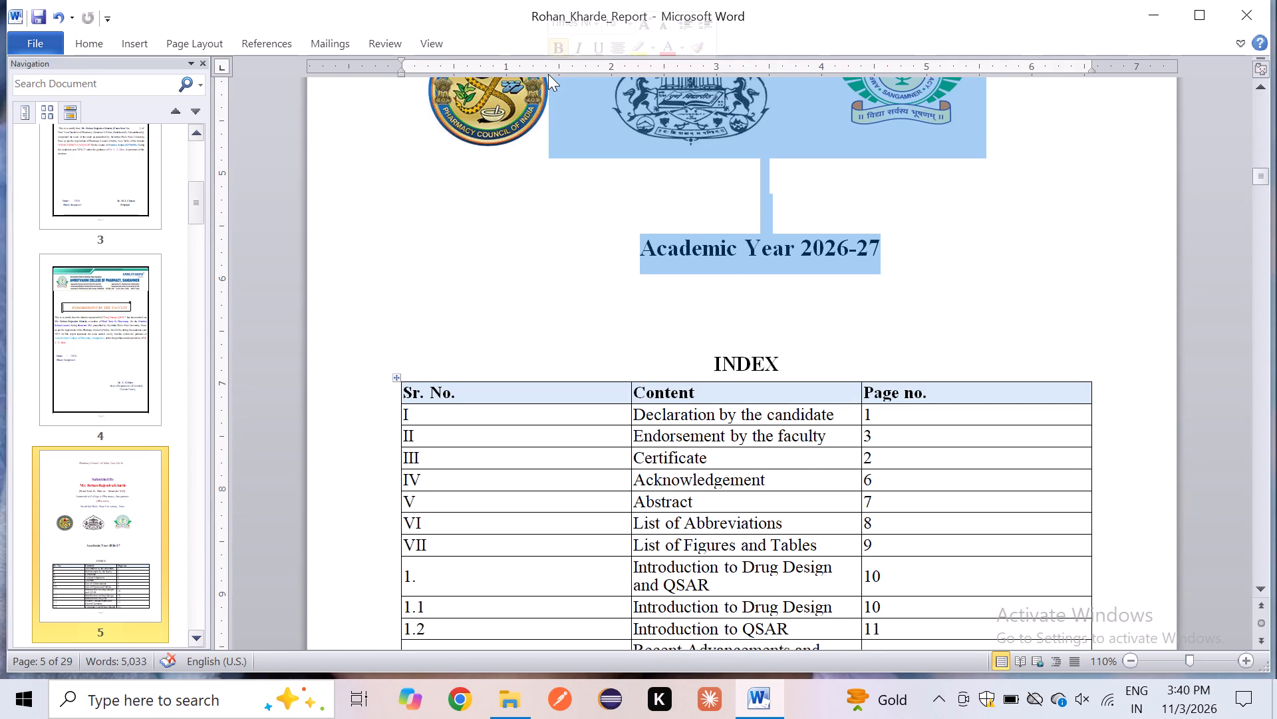
{"action": "key", "text": "BackSpace"}
{"action": "scroll", "coordinate": [548, 74], "scroll_direction": "up", "scroll_amount": 1}
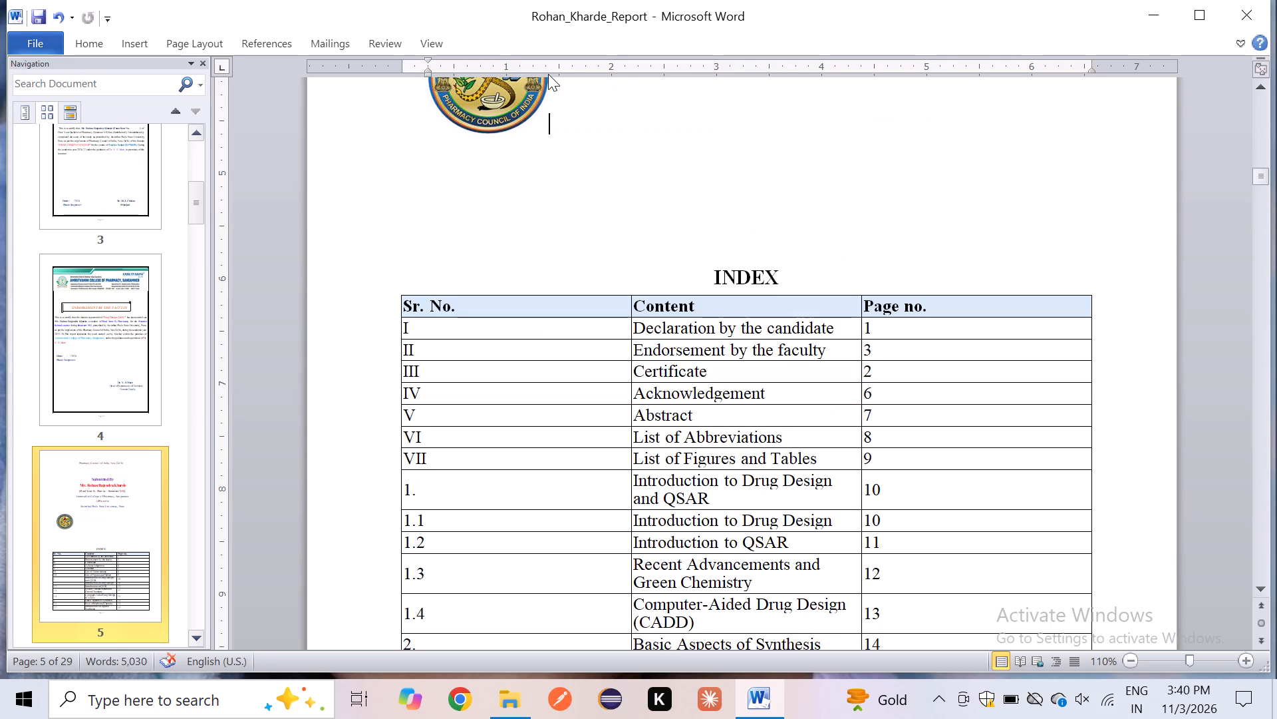
{"action": "key", "text": "BackSpace"}
{"action": "key", "text": "BackSpace"}
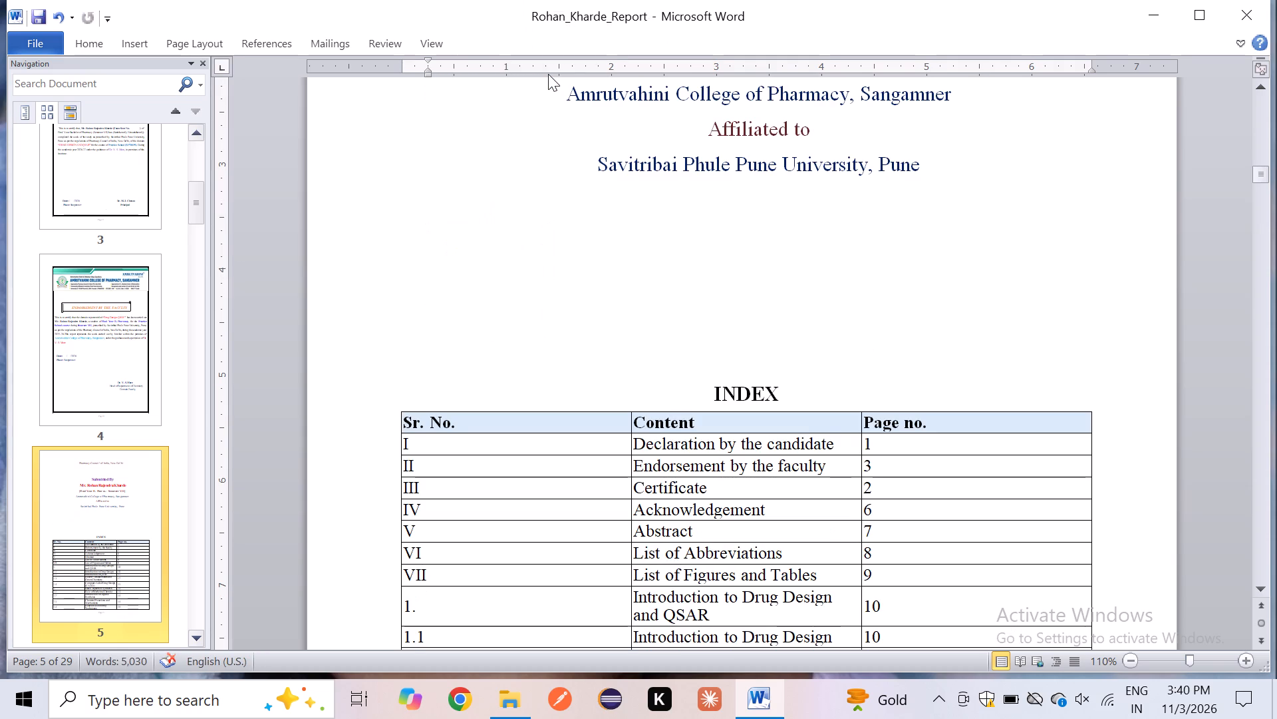
Remove the blank space above the INDEX and the whole "Savitribai Phule Pune University, Pune" line.
{"action": "key", "text": "BackSpace"}
{"action": "key", "text": "BackSpace"}
{"action": "key", "text": "BackSpace"}
{"action": "key", "text": "BackSpace"}
{"action": "key", "text": "BackSpace"}
{"action": "key", "text": "BackSpace"}
{"action": "key", "text": "BackSpace"}
{"action": "key", "text": "BackSpace"}
{"action": "key", "text": "BackSpace"}
{"action": "key", "text": "BackSpace"}
{"action": "key", "text": "BackSpace"}
{"action": "key", "text": "BackSpace"}
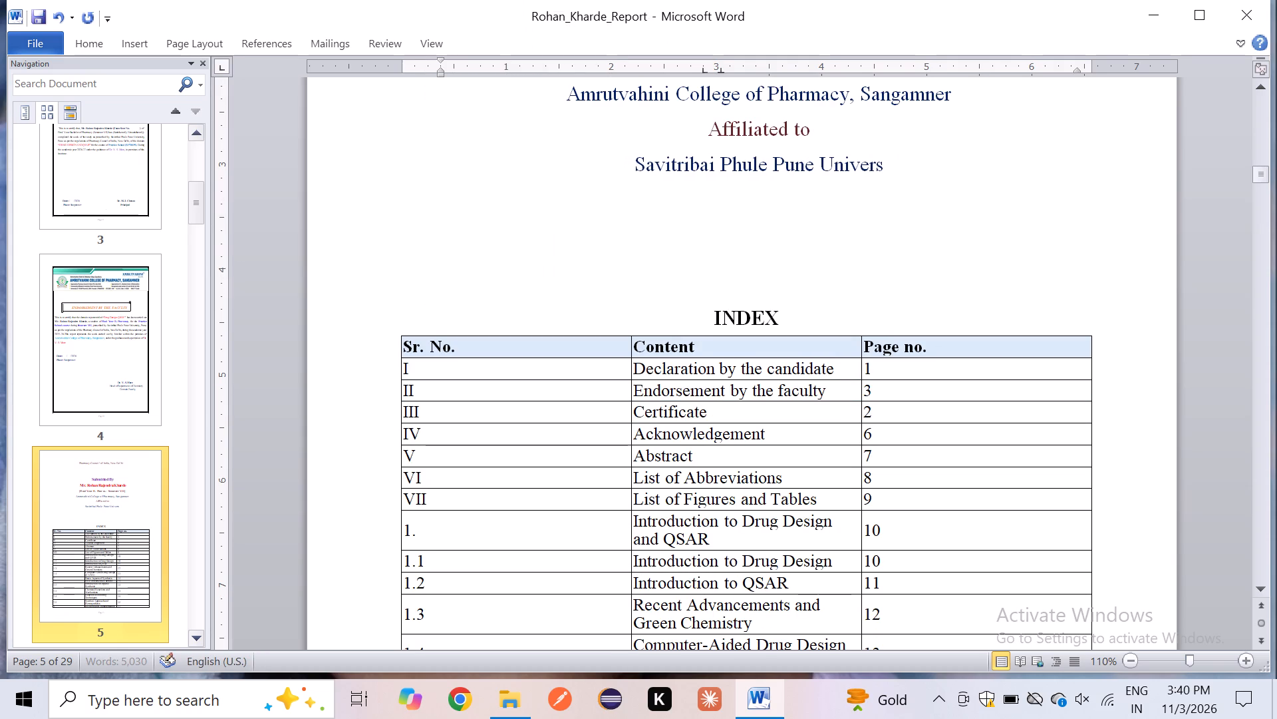
{"action": "key", "text": "BackSpace"}
{"action": "key", "text": "BackSpace"}
{"action": "key", "text": "BackSpace"}
{"action": "key", "text": "BackSpace"}
{"action": "key", "text": "BackSpace"}
{"action": "key", "text": "BackSpace"}
{"action": "key", "text": "BackSpace"}
{"action": "key", "text": "BackSpace"}
{"action": "key", "text": "BackSpace"}
{"action": "key", "text": "BackSpace"}
{"action": "key", "text": "BackSpace"}
{"action": "key", "text": "BackSpace"}
{"action": "key", "text": "BackSpace"}
{"action": "key", "text": "BackSpace"}
{"action": "key", "text": "BackSpace"}
{"action": "key", "text": "BackSpace"}
{"action": "key", "text": "BackSpace"}
{"action": "key", "text": "BackSpace"}
{"action": "key", "text": "BackSpace"}
{"action": "key", "text": "BackSpace"}
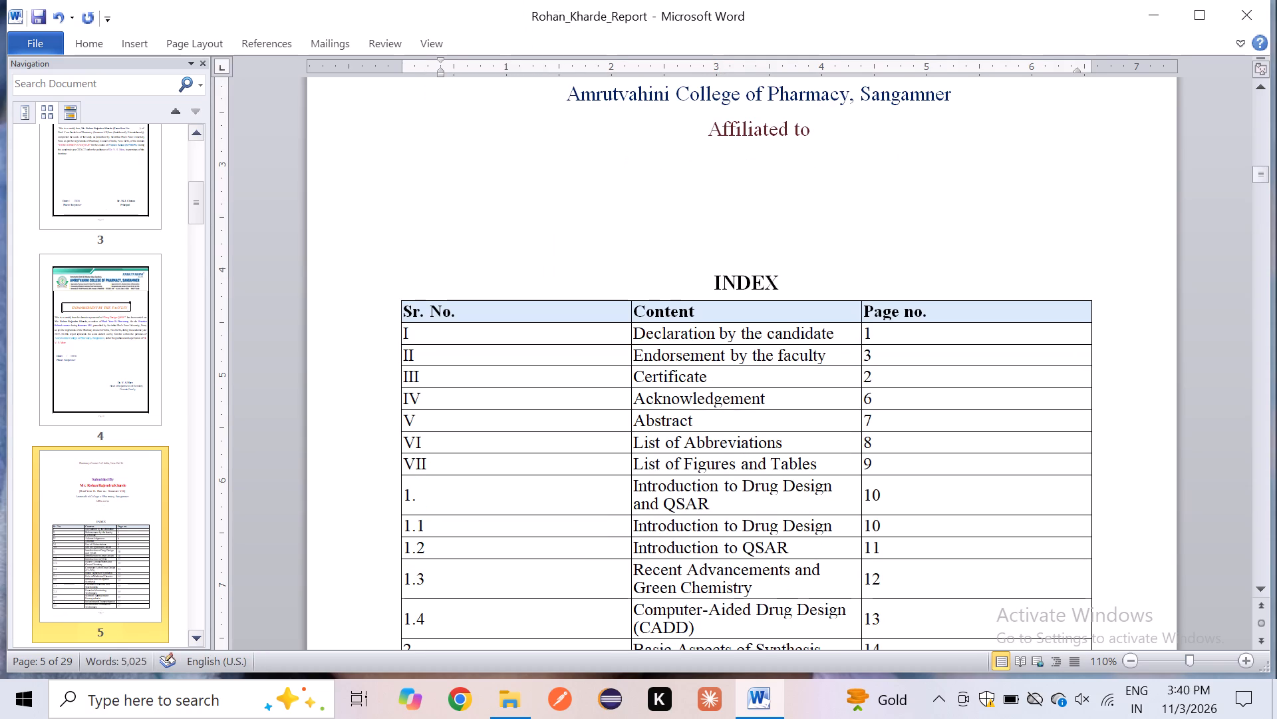
Delete the remaining title page text on page 5, from "Pharmacy Council of India, New Delhi" through "Affiliated to".
{"action": "scroll", "coordinate": [548, 74], "scroll_direction": "up", "scroll_amount": 3}
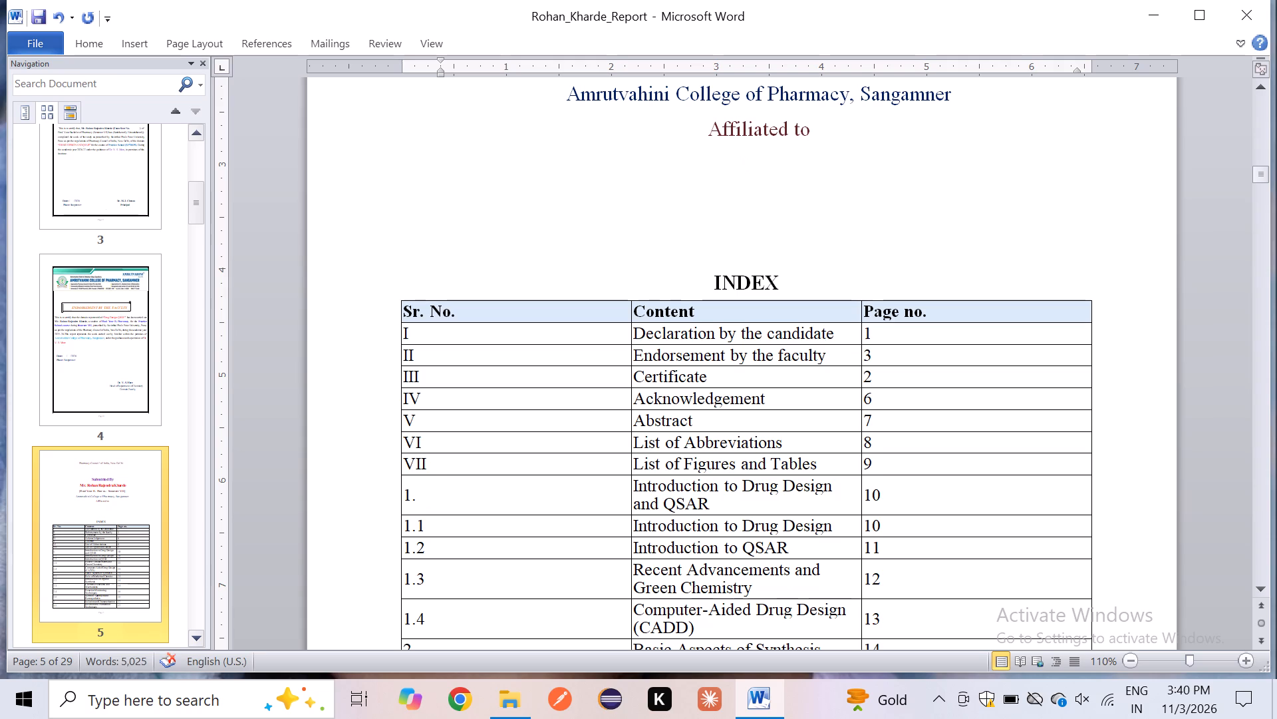
{"action": "scroll", "coordinate": [638, 214], "scroll_direction": "up", "scroll_amount": 1}
{"action": "left_click_drag", "start_coordinate": [581, 182], "coordinate": [636, 203]}
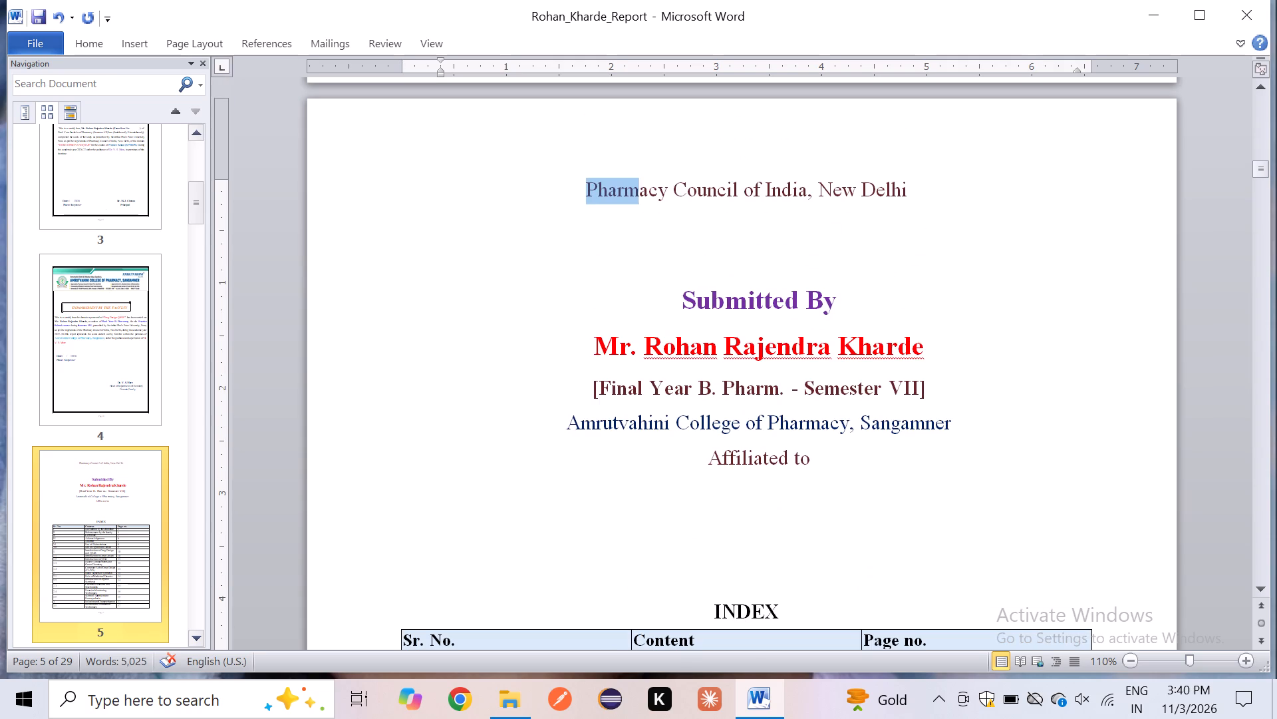
{"action": "left_click_drag", "start_coordinate": [636, 203], "coordinate": [837, 505]}
{"action": "key", "text": "Delete"}
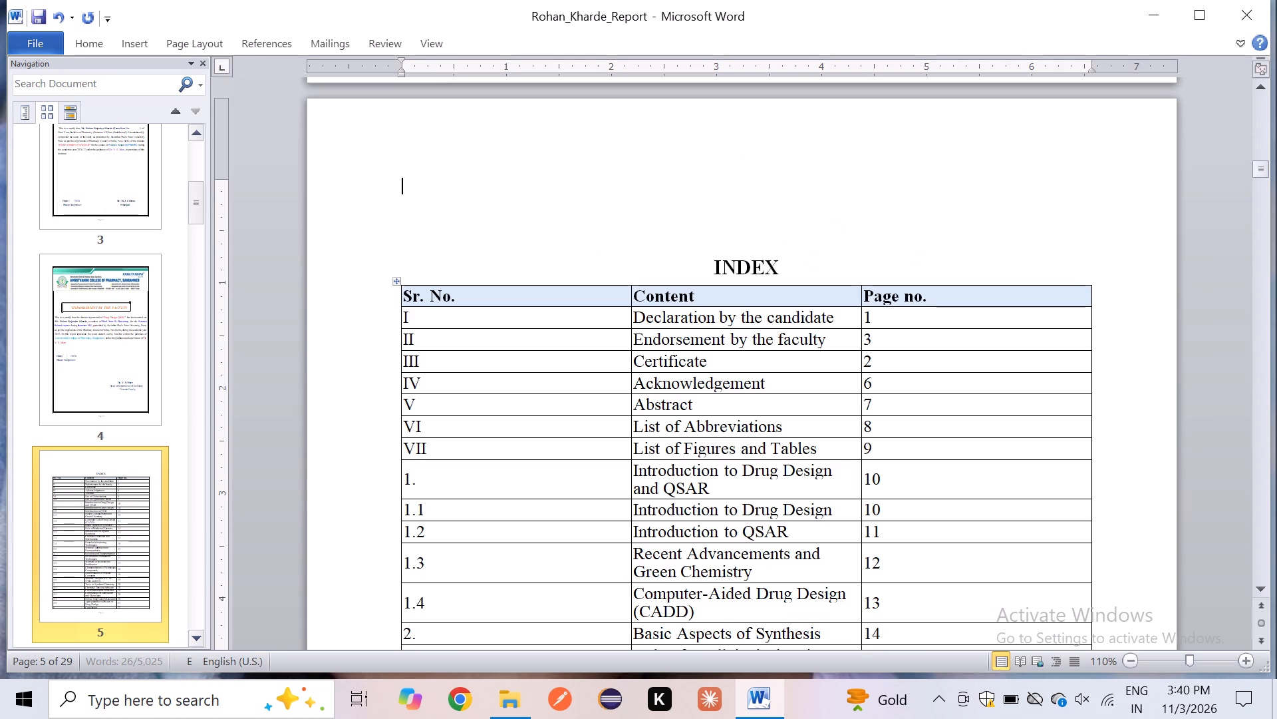
Remove the empty lines above the INDEX heading so it starts page 5, keeping the heading text intact.
{"action": "key", "text": "Delete"}
{"action": "key", "text": "Delete"}
{"action": "key", "text": "Delete"}
{"action": "key", "text": "Delete"}
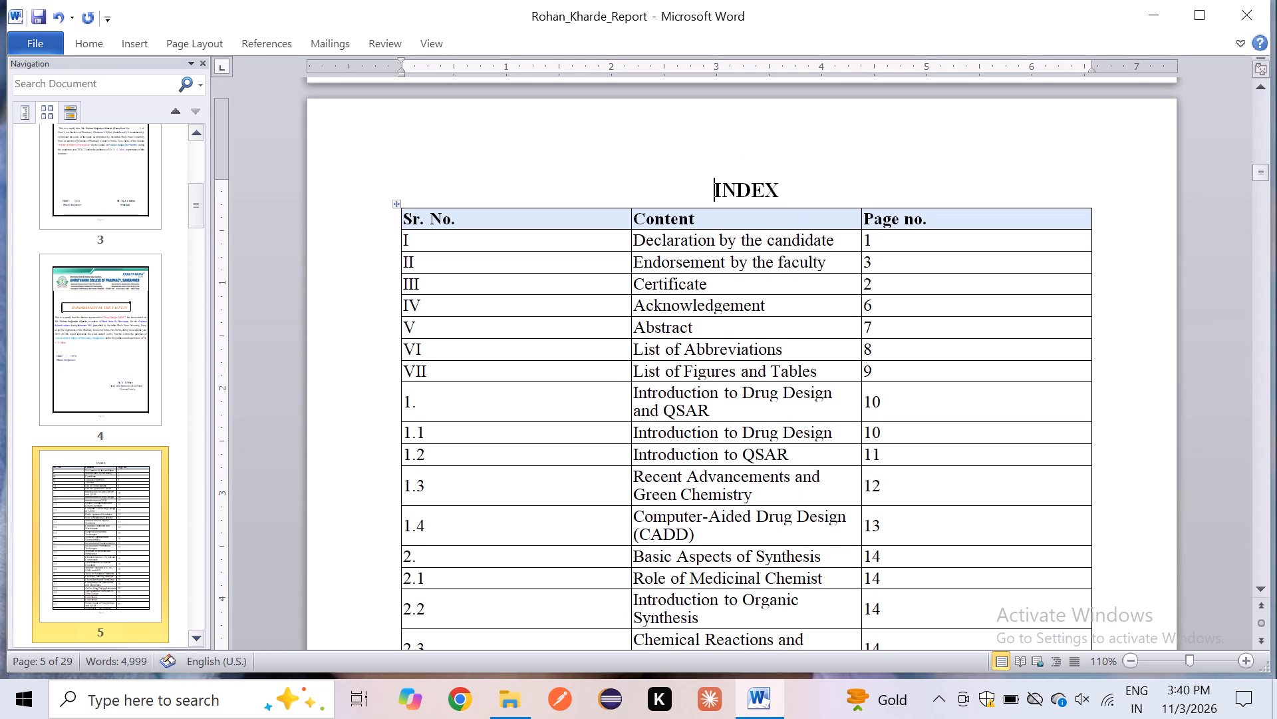
{"action": "key", "text": "Delete"}
{"action": "key", "text": "ctrl+z"}
{"action": "scroll", "coordinate": [837, 505], "scroll_direction": "down", "scroll_amount": 1}
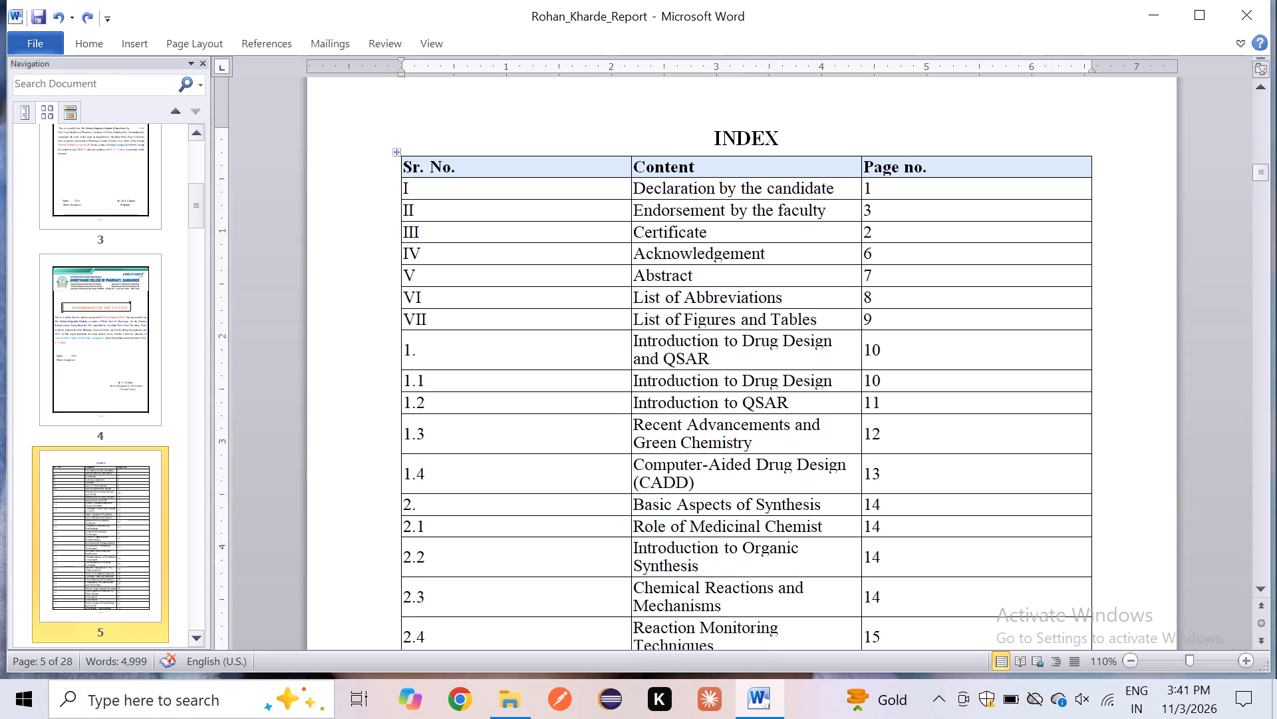
Centre the Sr. No. entries in the INDEX table, from I down to 6, leaving the header row as is.
{"action": "scroll", "coordinate": [837, 505], "scroll_direction": "down", "scroll_amount": 2}
{"action": "scroll", "coordinate": [837, 505], "scroll_direction": "up", "scroll_amount": 1}
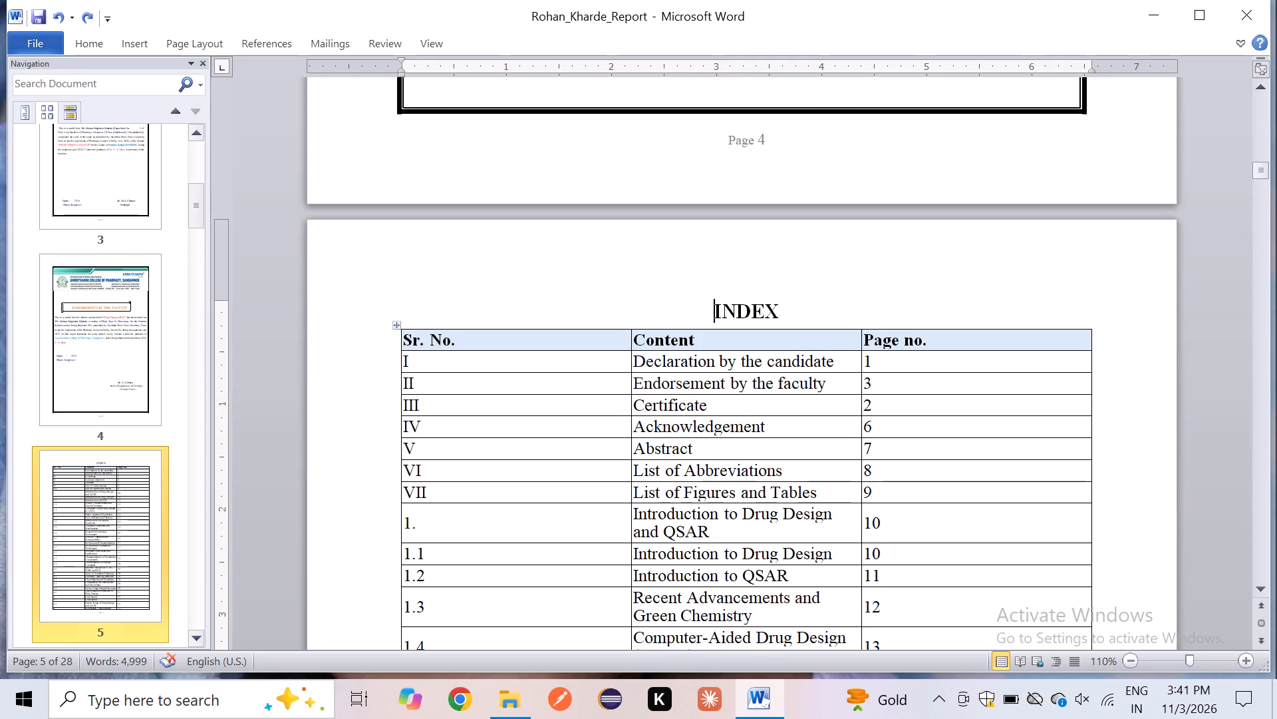
{"action": "left_click_drag", "start_coordinate": [439, 359], "coordinate": [498, 629]}
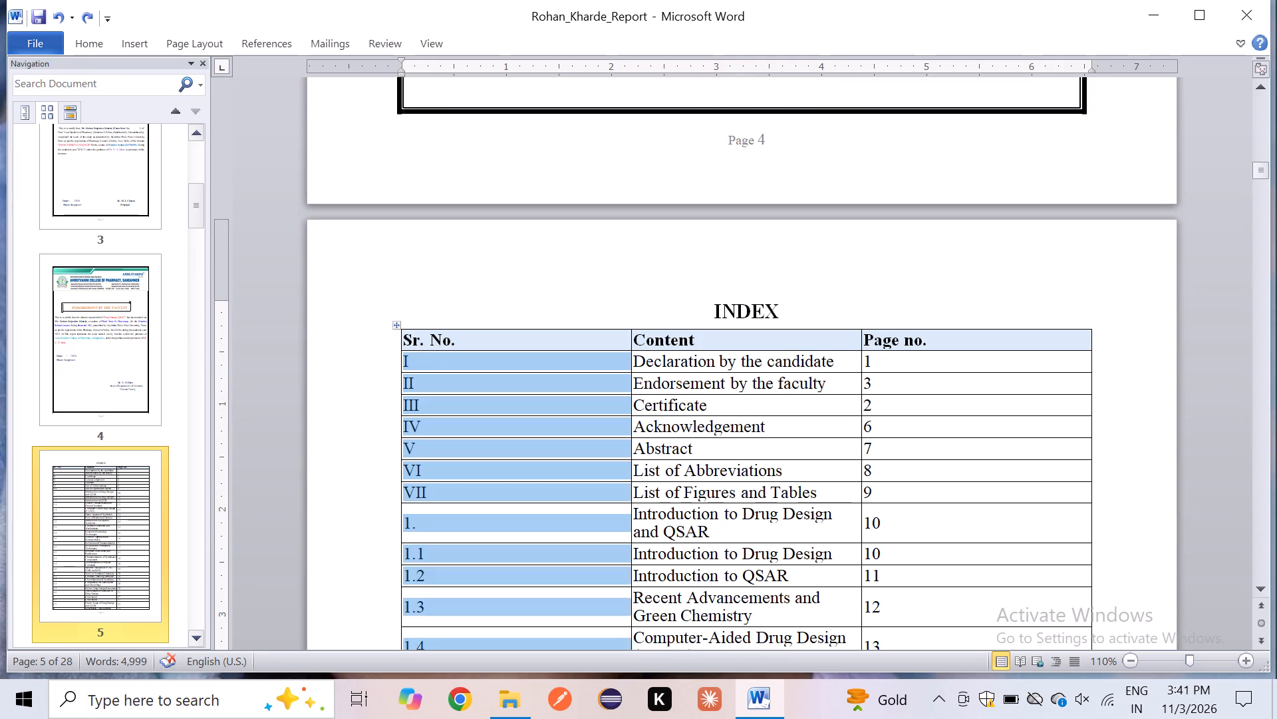
{"action": "left_click_drag", "start_coordinate": [498, 629], "coordinate": [581, 532]}
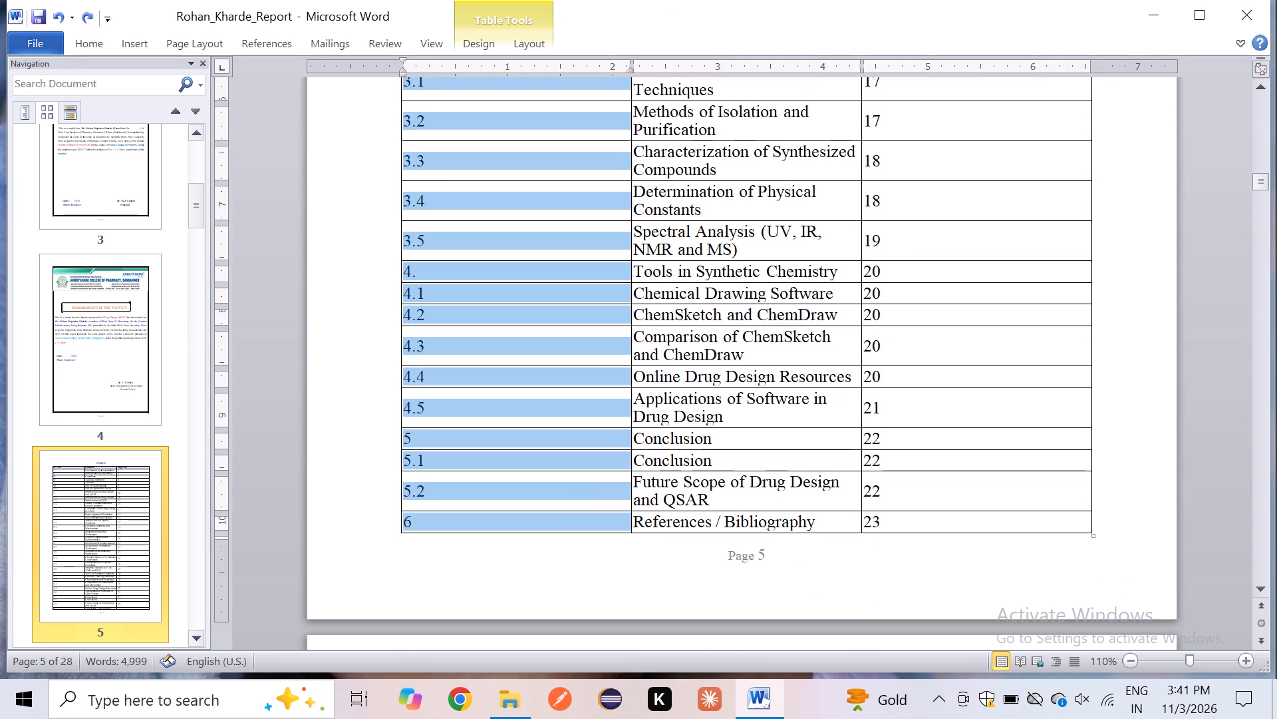
{"action": "left_click", "coordinate": [97, 41]}
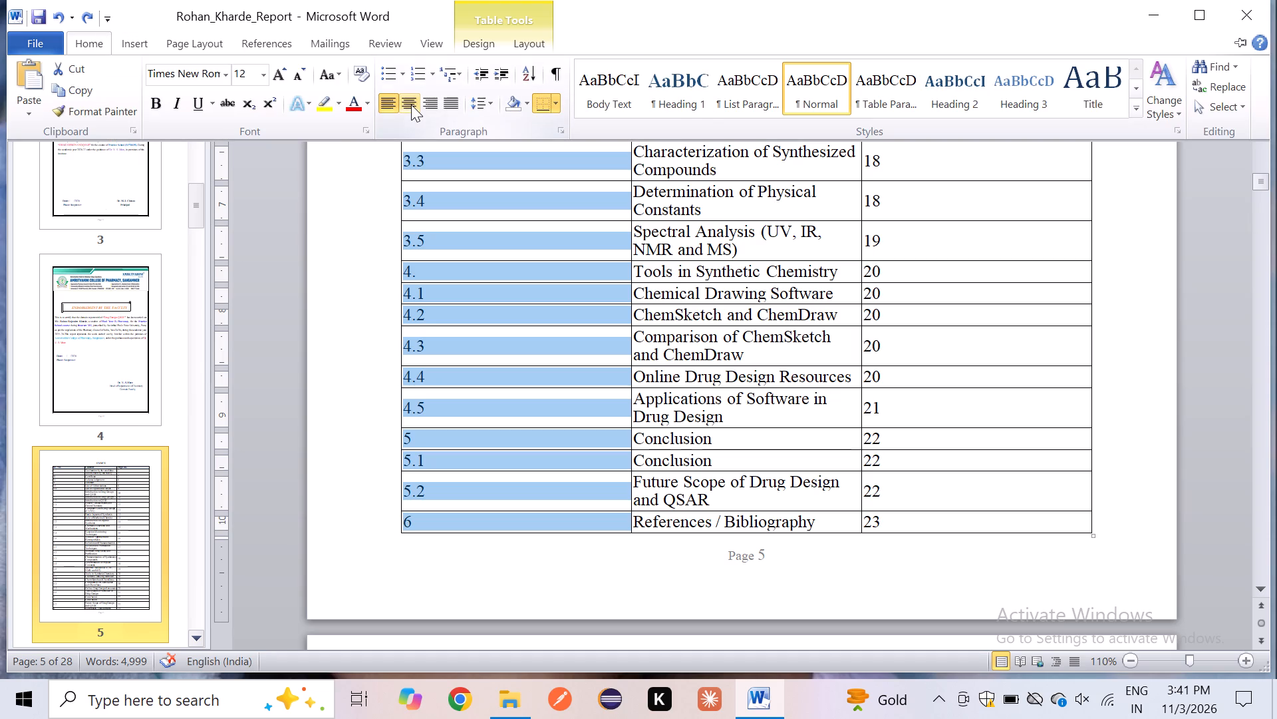
{"action": "left_click", "coordinate": [411, 105]}
Centre the Page no. entries in the INDEX table, from the Declaration row down to References / Bibliography, excluding the header.
{"action": "scroll", "coordinate": [916, 194], "scroll_direction": "up", "scroll_amount": 1}
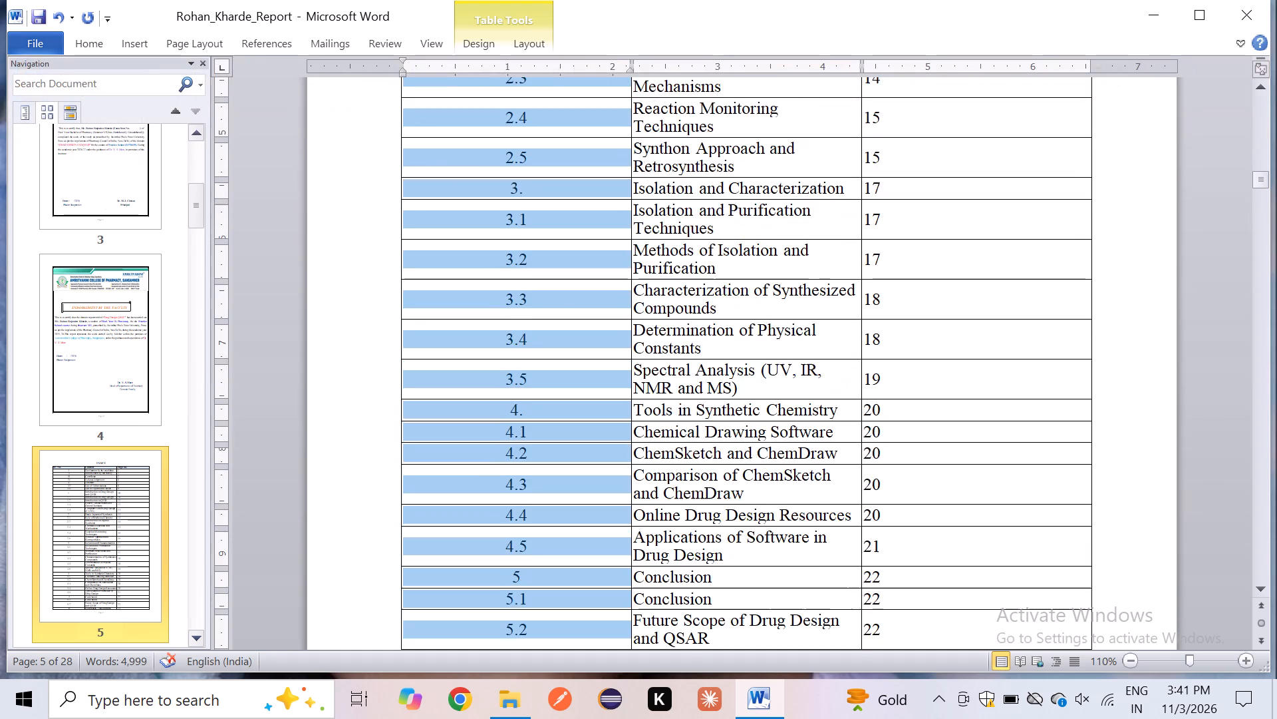
{"action": "scroll", "coordinate": [916, 194], "scroll_direction": "up", "scroll_amount": 1}
{"action": "scroll", "coordinate": [880, 122], "scroll_direction": "up", "scroll_amount": 2}
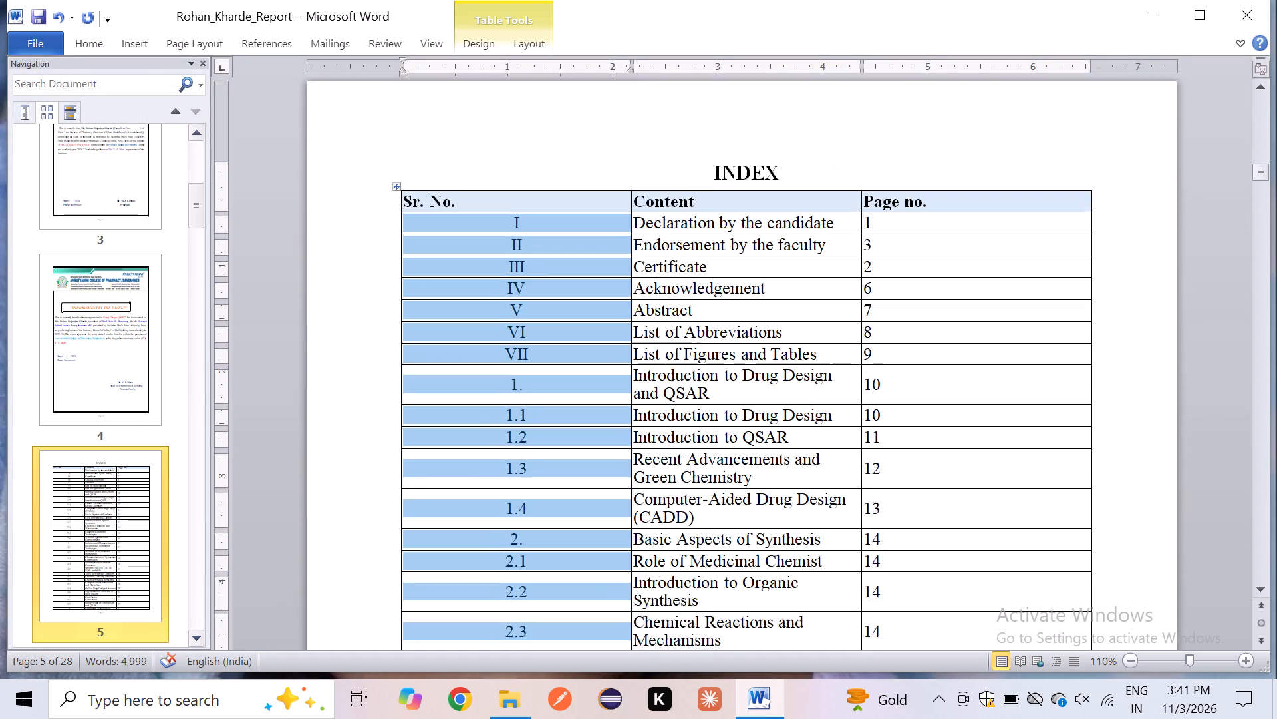
{"action": "scroll", "coordinate": [858, 124], "scroll_direction": "up", "scroll_amount": 1}
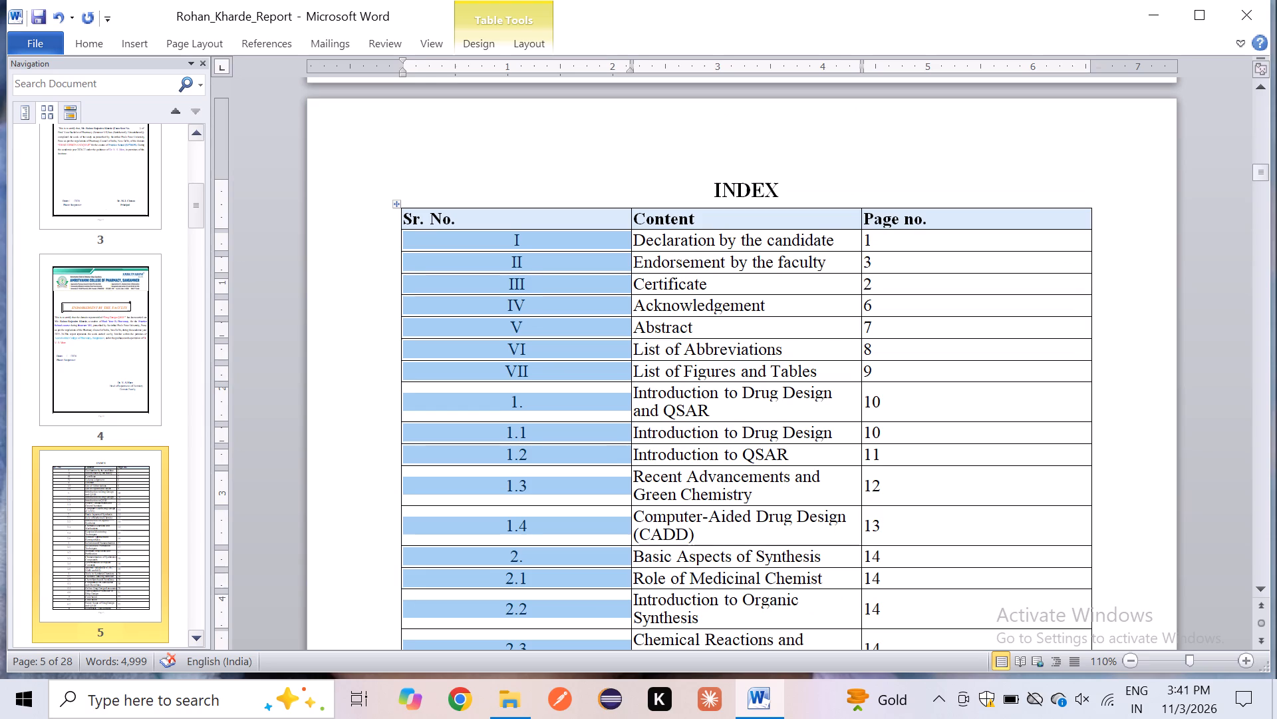
{"action": "left_click_drag", "start_coordinate": [864, 242], "coordinate": [1004, 594]}
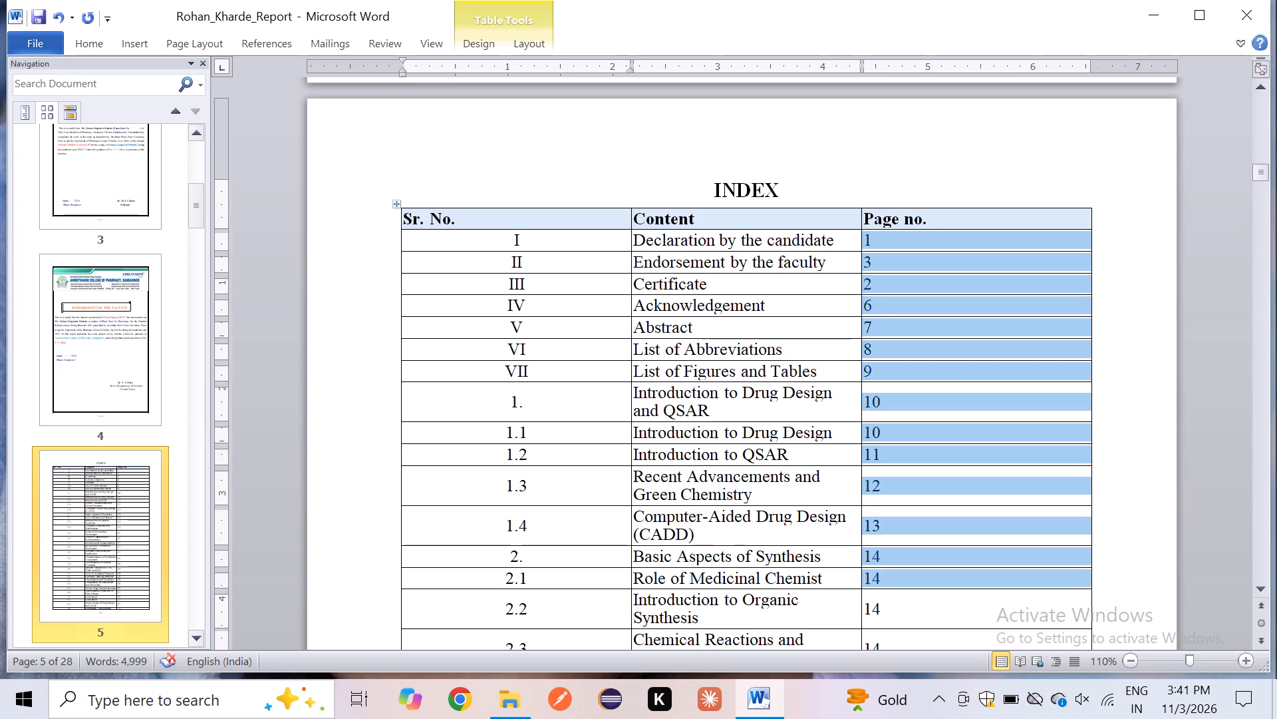
{"action": "left_click_drag", "start_coordinate": [1004, 594], "coordinate": [1013, 563]}
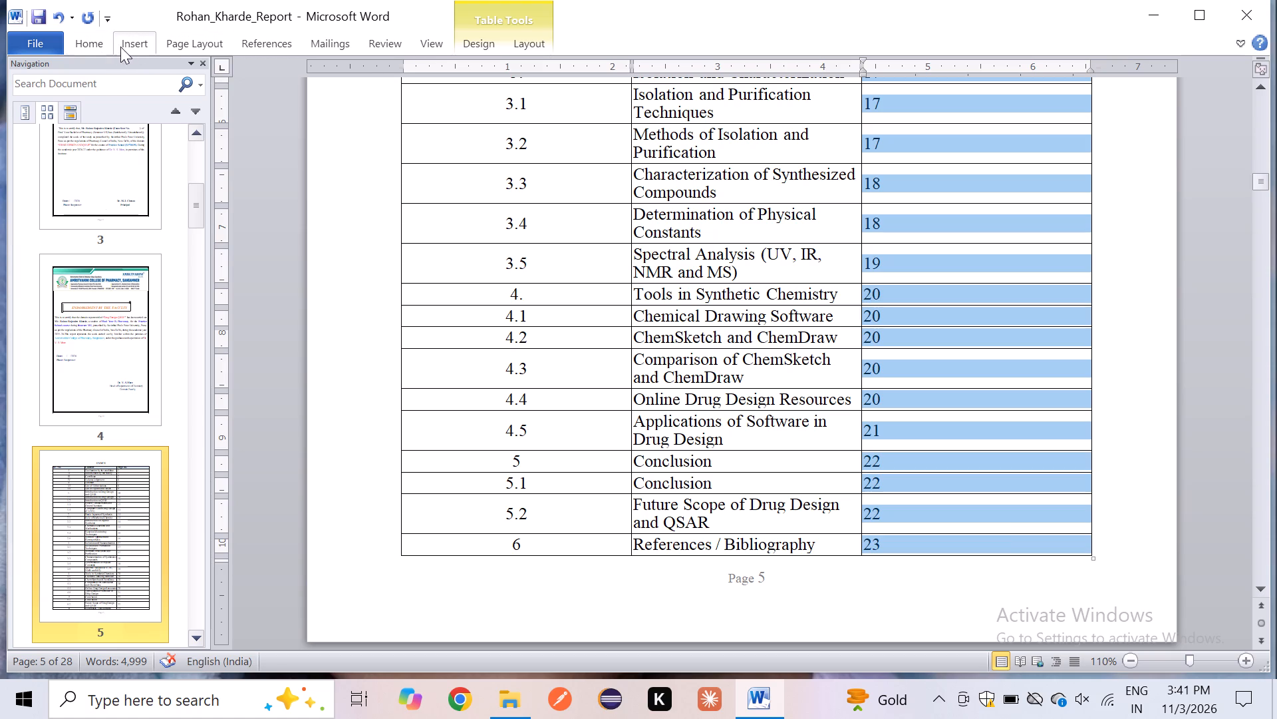
{"action": "left_click", "coordinate": [92, 47]}
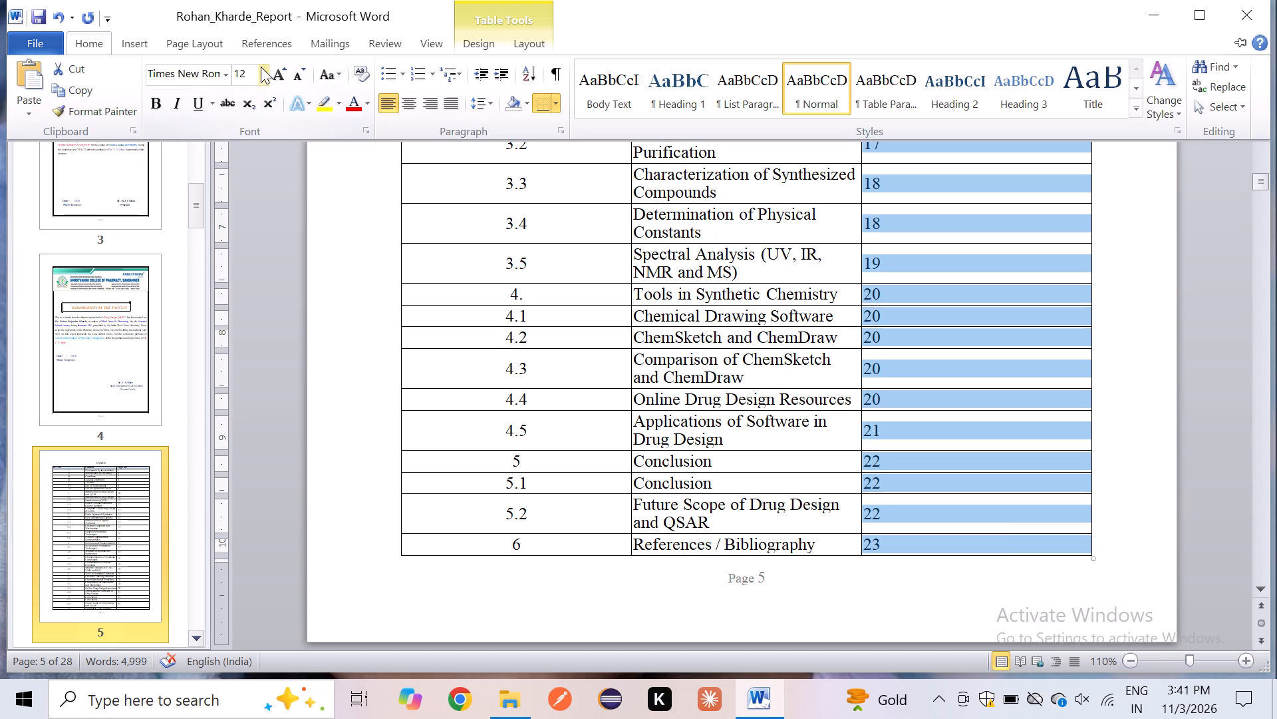
{"action": "left_click", "coordinate": [414, 101]}
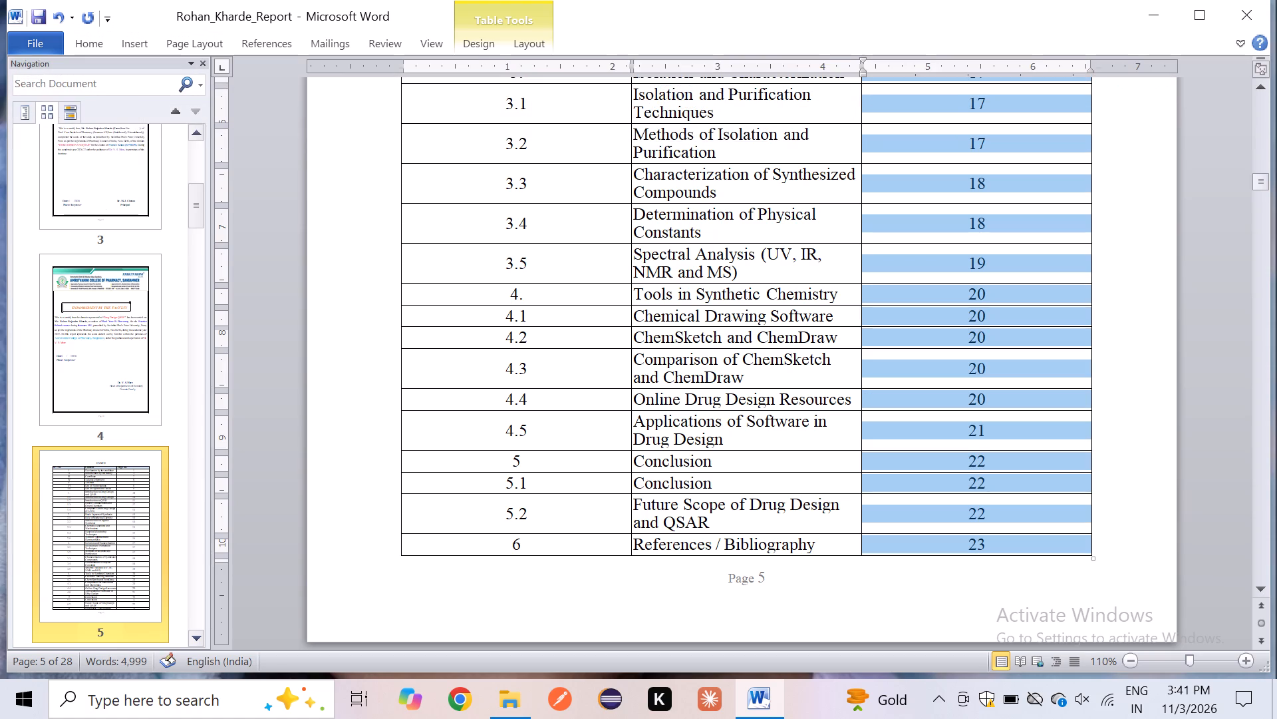
{"action": "scroll", "coordinate": [527, 452], "scroll_direction": "up", "scroll_amount": 1}
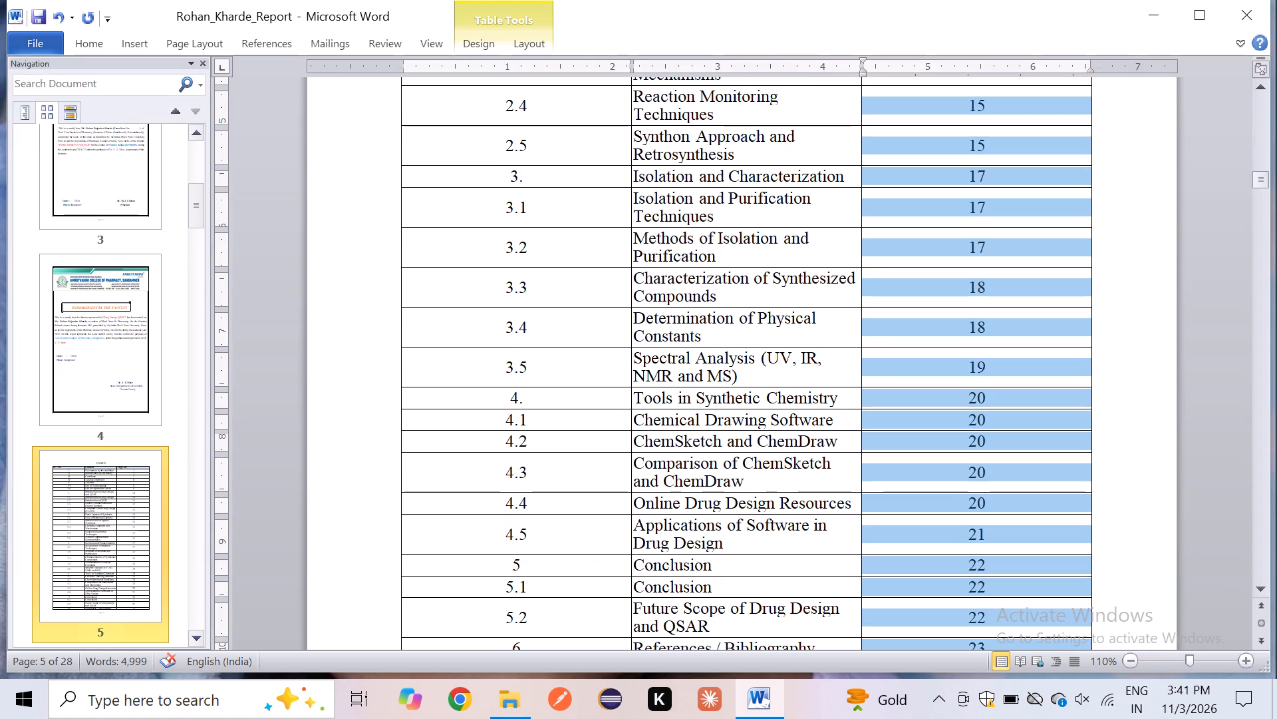
{"action": "left_click", "coordinate": [327, 381]}
Review the centred INDEX table and the preceding faculty endorsement and CERTIFICATE pages.
{"action": "scroll", "coordinate": [327, 381], "scroll_direction": "up", "scroll_amount": 1}
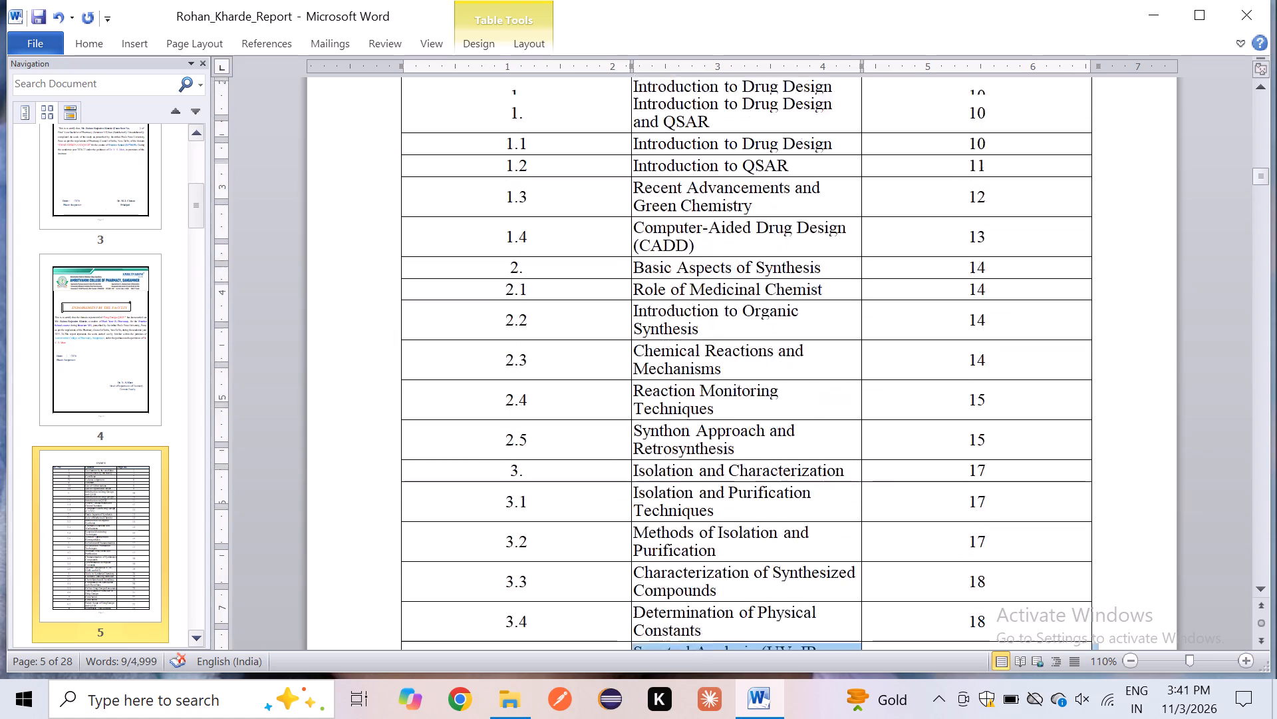
{"action": "scroll", "coordinate": [327, 381], "scroll_direction": "up", "scroll_amount": 1}
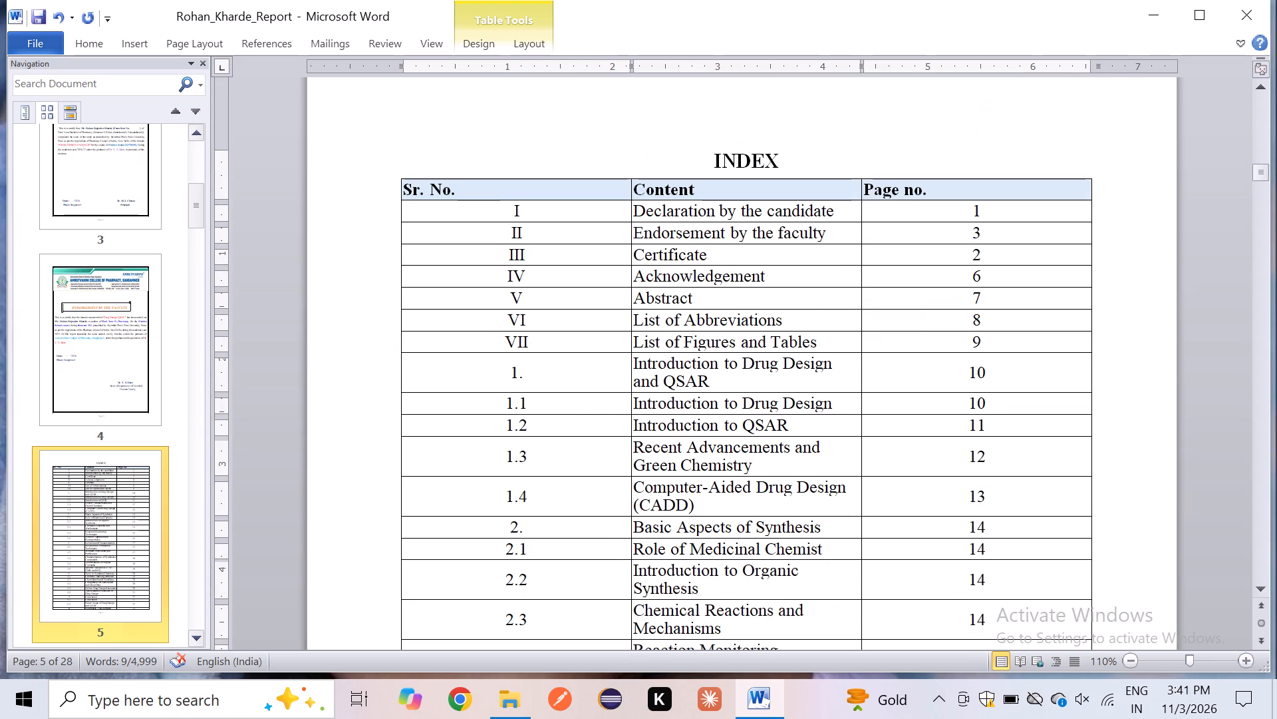
{"action": "scroll", "coordinate": [327, 381], "scroll_direction": "up", "scroll_amount": 4}
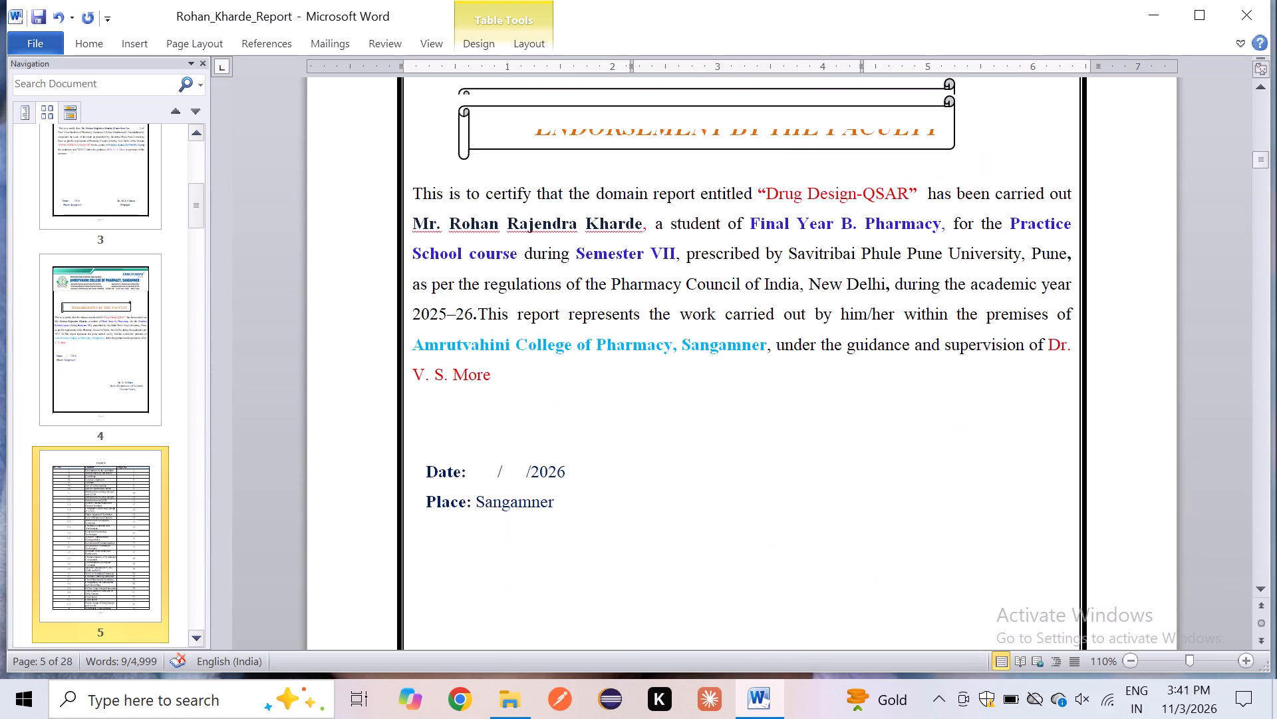
{"action": "scroll", "coordinate": [327, 381], "scroll_direction": "up", "scroll_amount": 3}
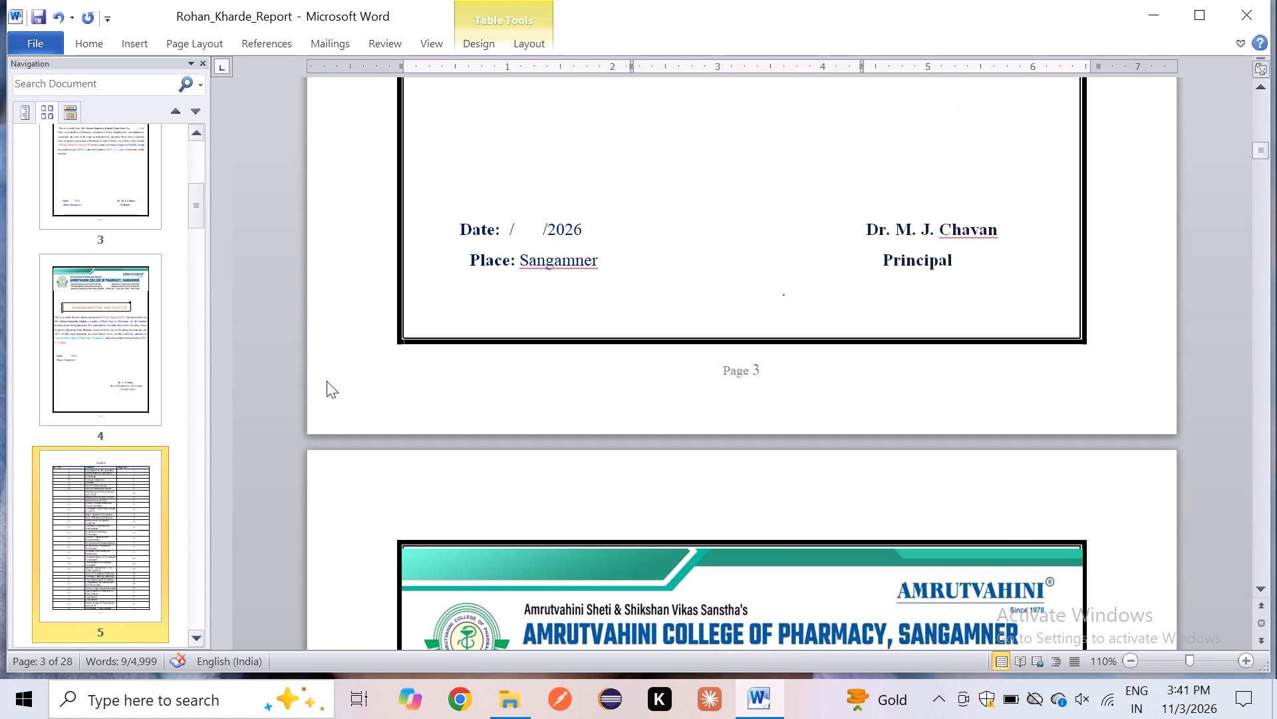
{"action": "scroll", "coordinate": [392, 297], "scroll_direction": "up", "scroll_amount": 3}
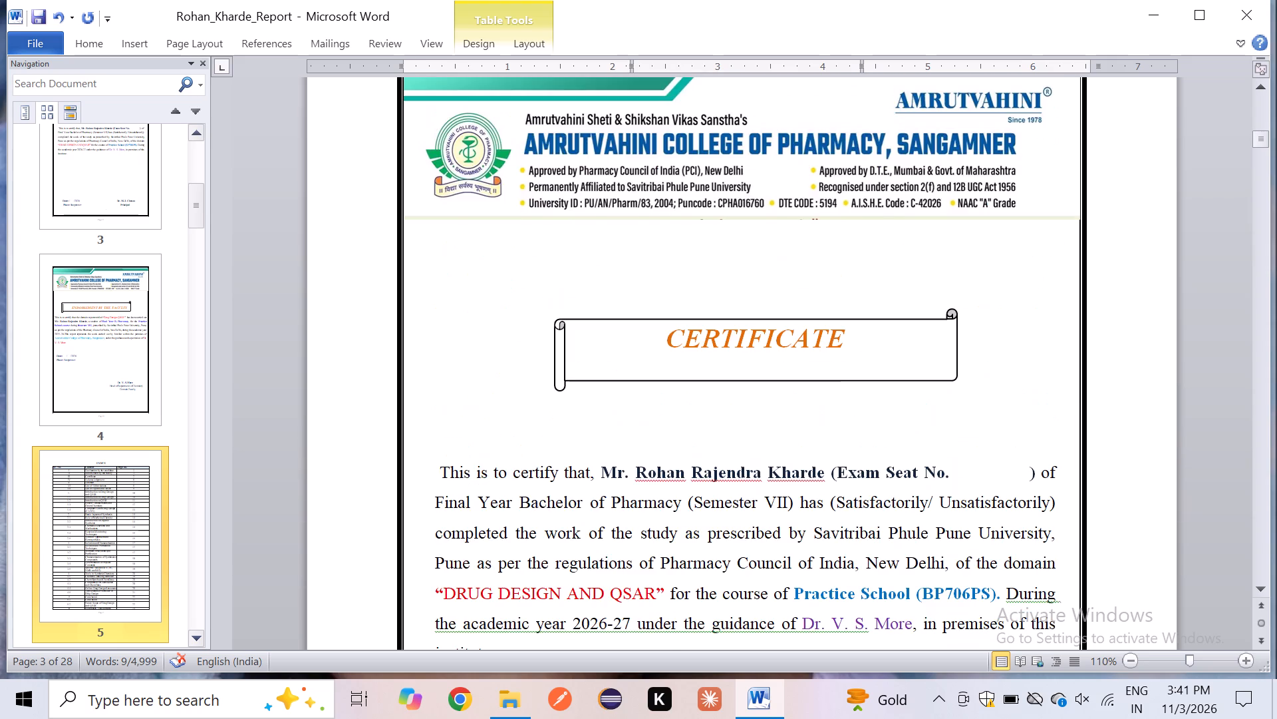
{"action": "scroll", "coordinate": [392, 297], "scroll_direction": "up", "scroll_amount": 1}
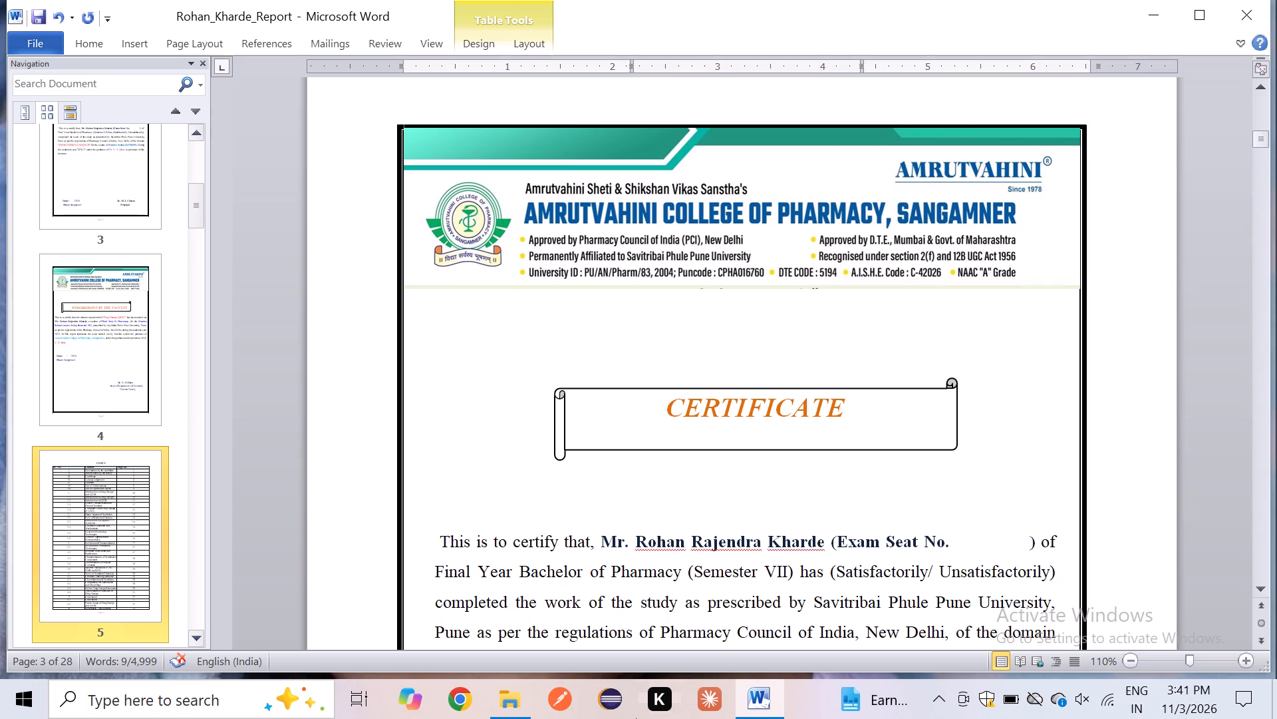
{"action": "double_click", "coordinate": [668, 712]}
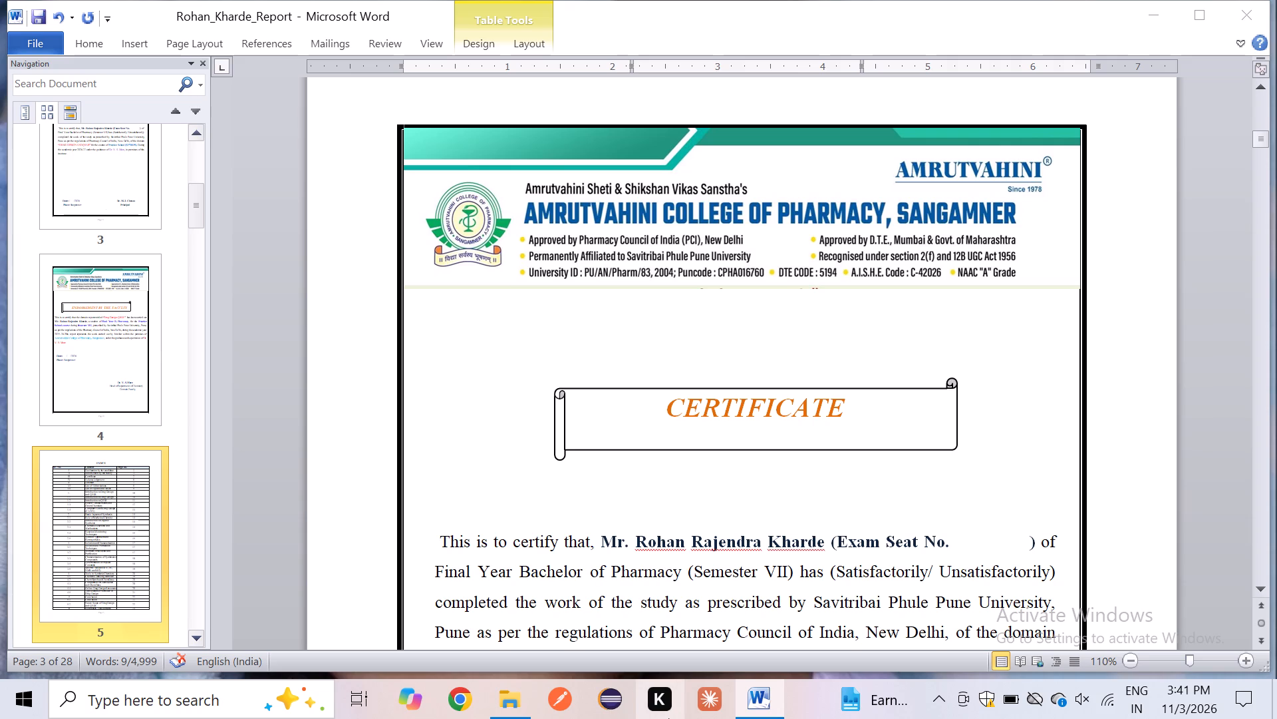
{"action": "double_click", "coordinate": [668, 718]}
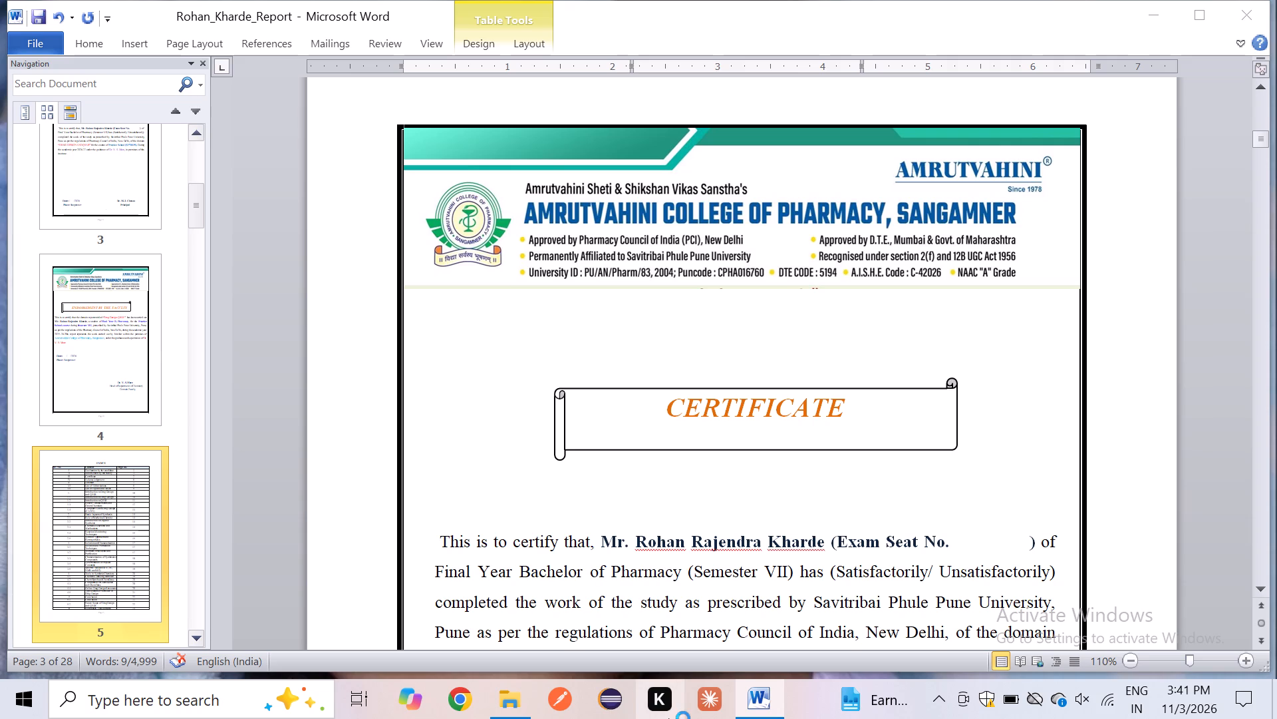
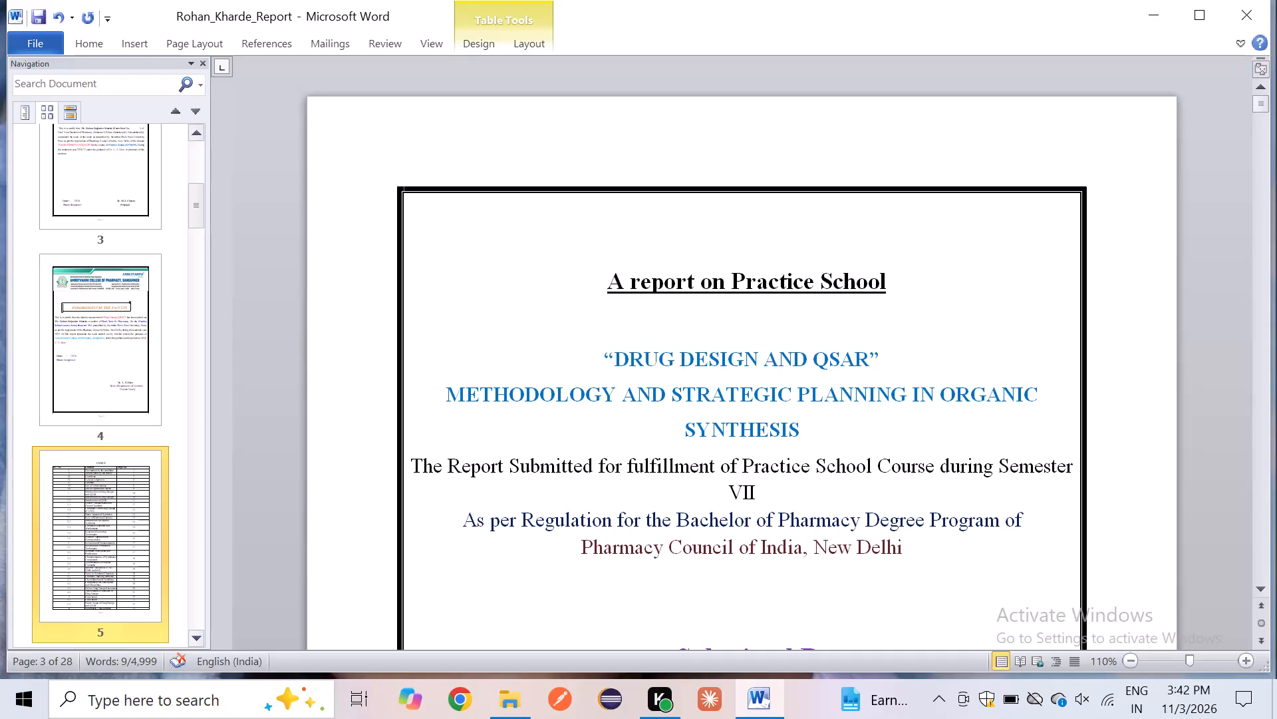
Review the report's front pages from the title page through the declaration and CERTIFICATE to the faculty endorsement.
{"action": "scroll", "coordinate": [553, 340], "scroll_direction": "down", "scroll_amount": 1}
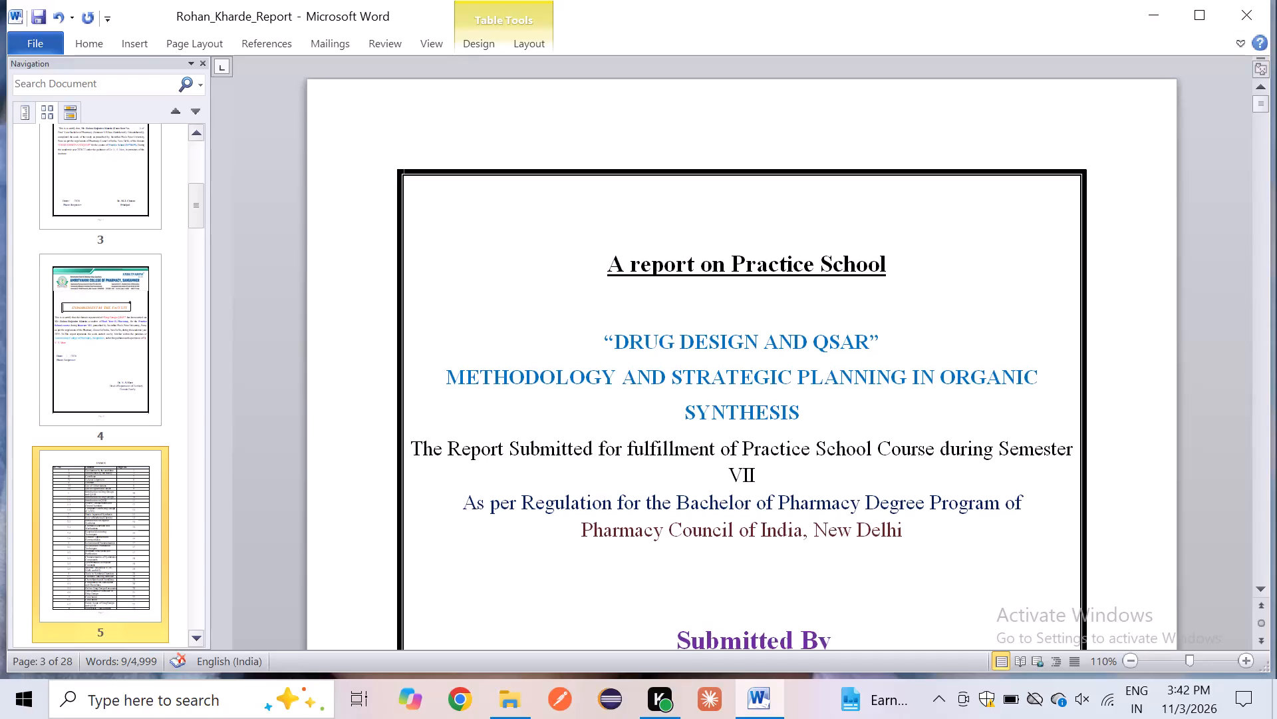
{"action": "scroll", "coordinate": [553, 340], "scroll_direction": "down", "scroll_amount": 2}
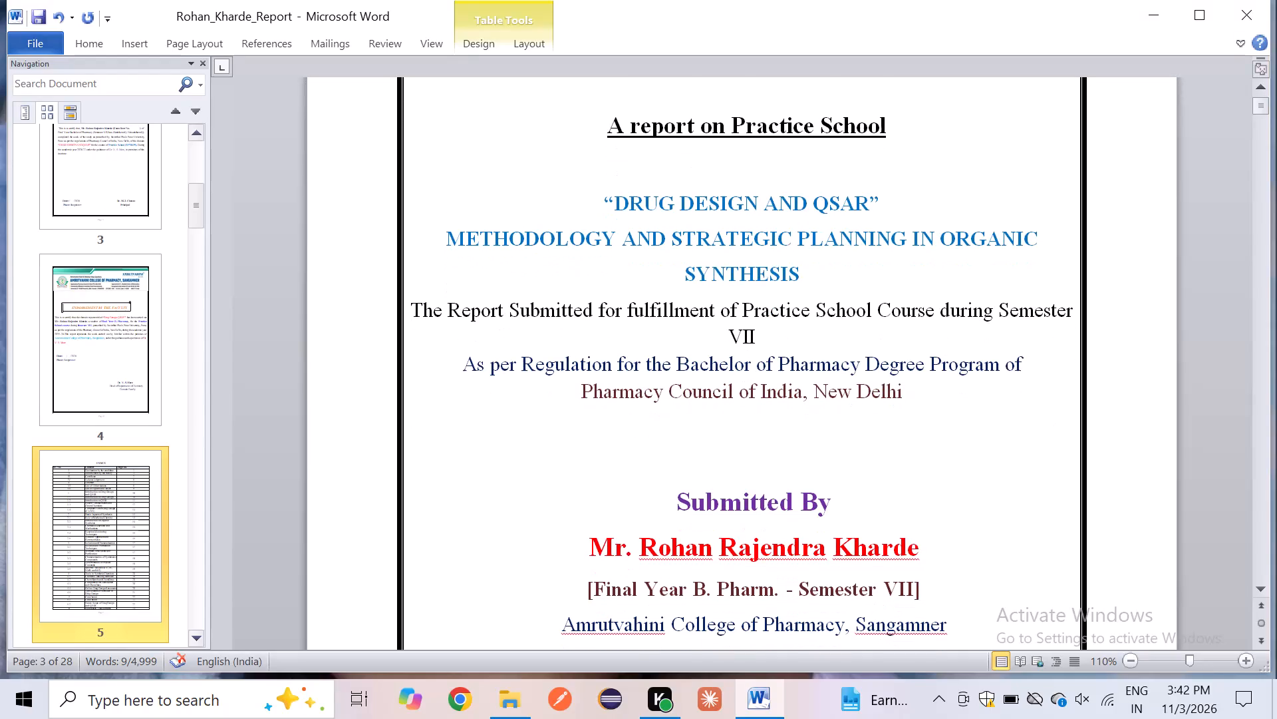
{"action": "scroll", "coordinate": [553, 340], "scroll_direction": "down", "scroll_amount": 4}
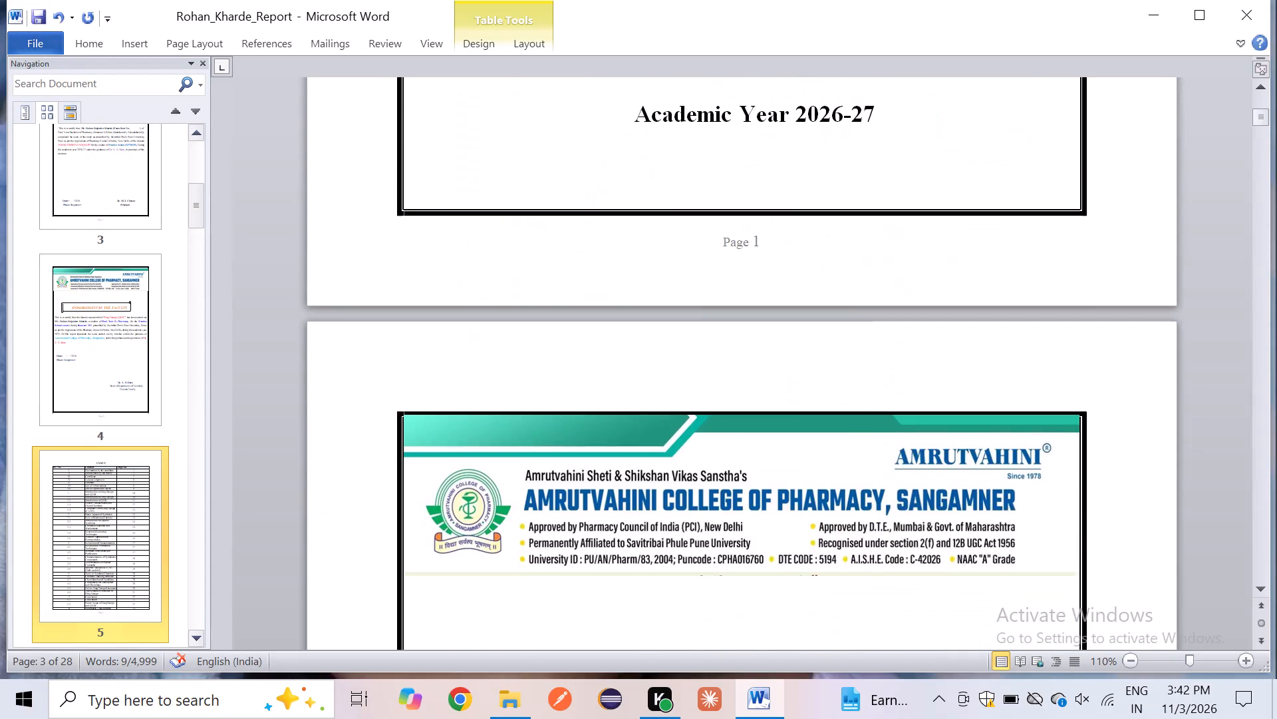
{"action": "scroll", "coordinate": [553, 340], "scroll_direction": "down", "scroll_amount": 3}
{"action": "scroll", "coordinate": [553, 340], "scroll_direction": "up", "scroll_amount": 1}
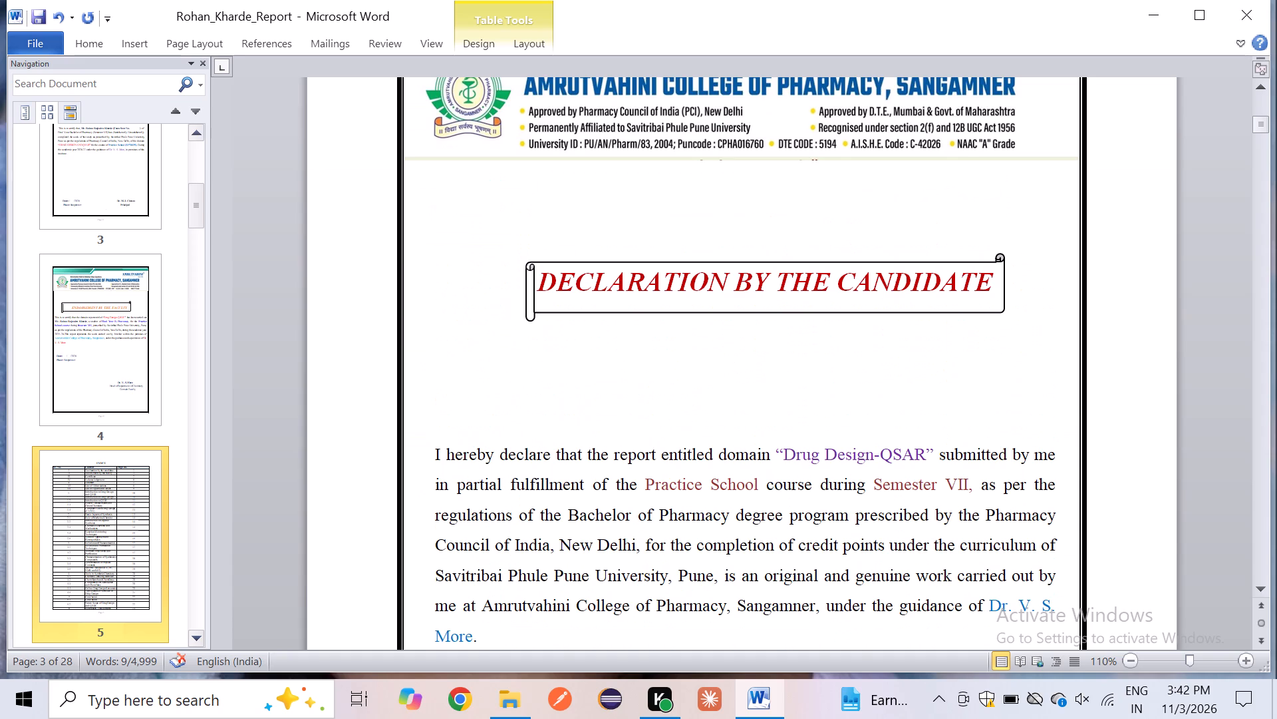
{"action": "scroll", "coordinate": [553, 340], "scroll_direction": "down", "scroll_amount": 4}
{"action": "scroll", "coordinate": [553, 340], "scroll_direction": "up", "scroll_amount": 2}
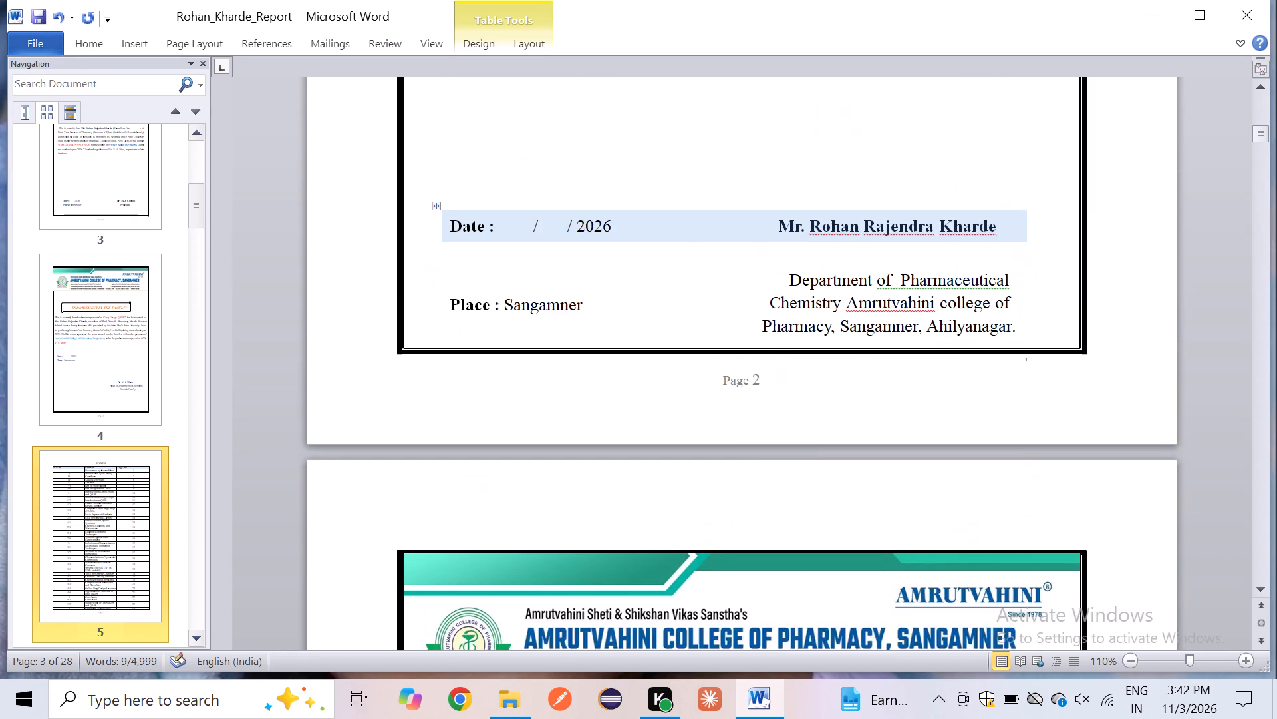
{"action": "scroll", "coordinate": [553, 340], "scroll_direction": "down", "scroll_amount": 2}
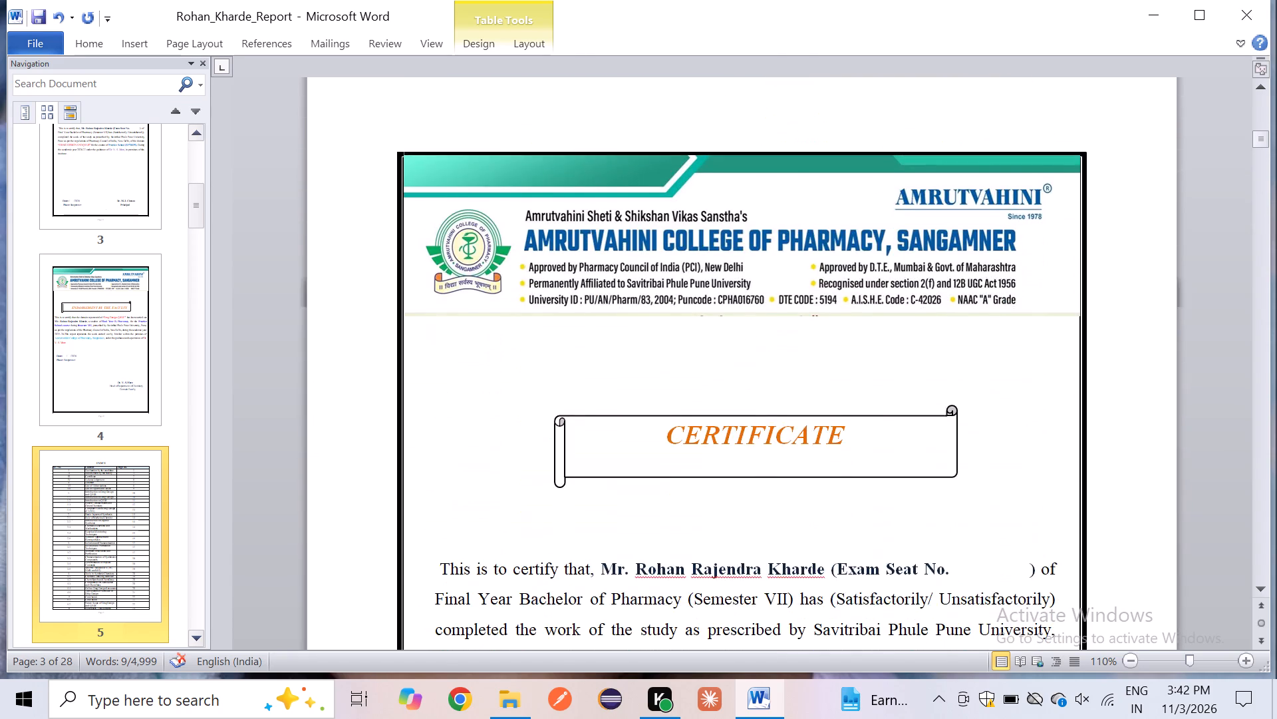
{"action": "scroll", "coordinate": [553, 340], "scroll_direction": "down", "scroll_amount": 7}
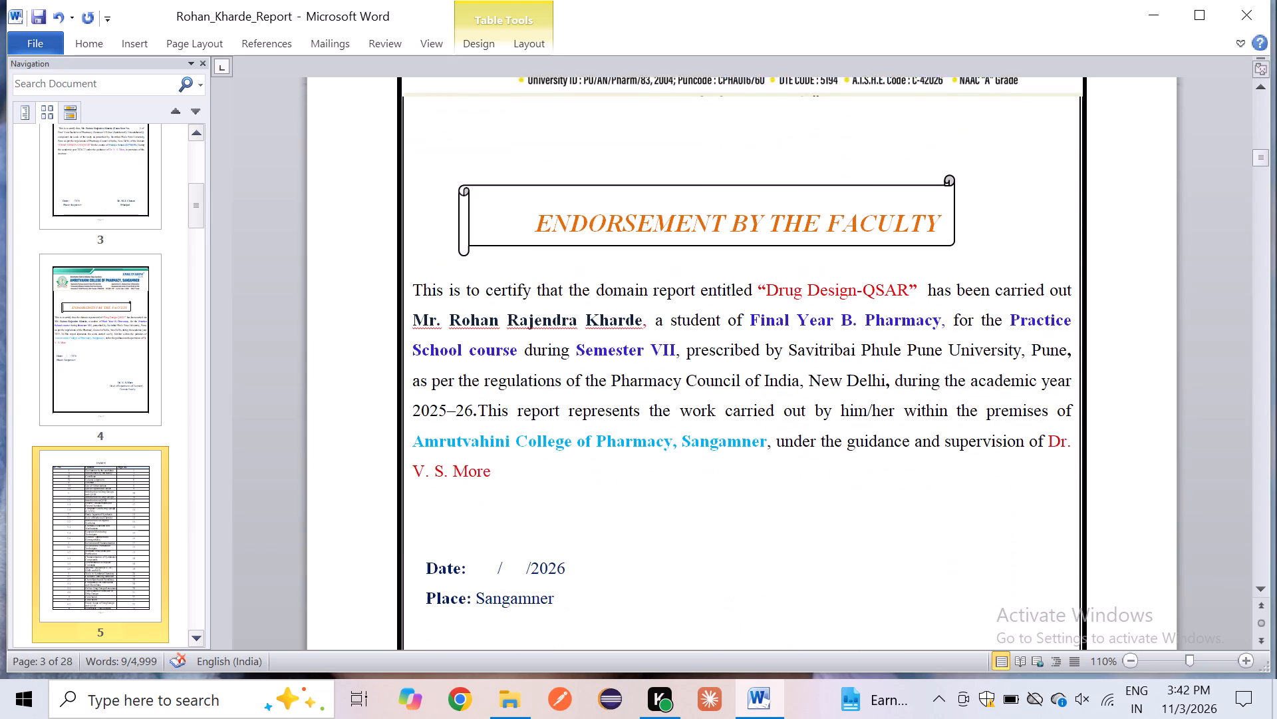
{"action": "scroll", "coordinate": [553, 340], "scroll_direction": "down", "scroll_amount": 1}
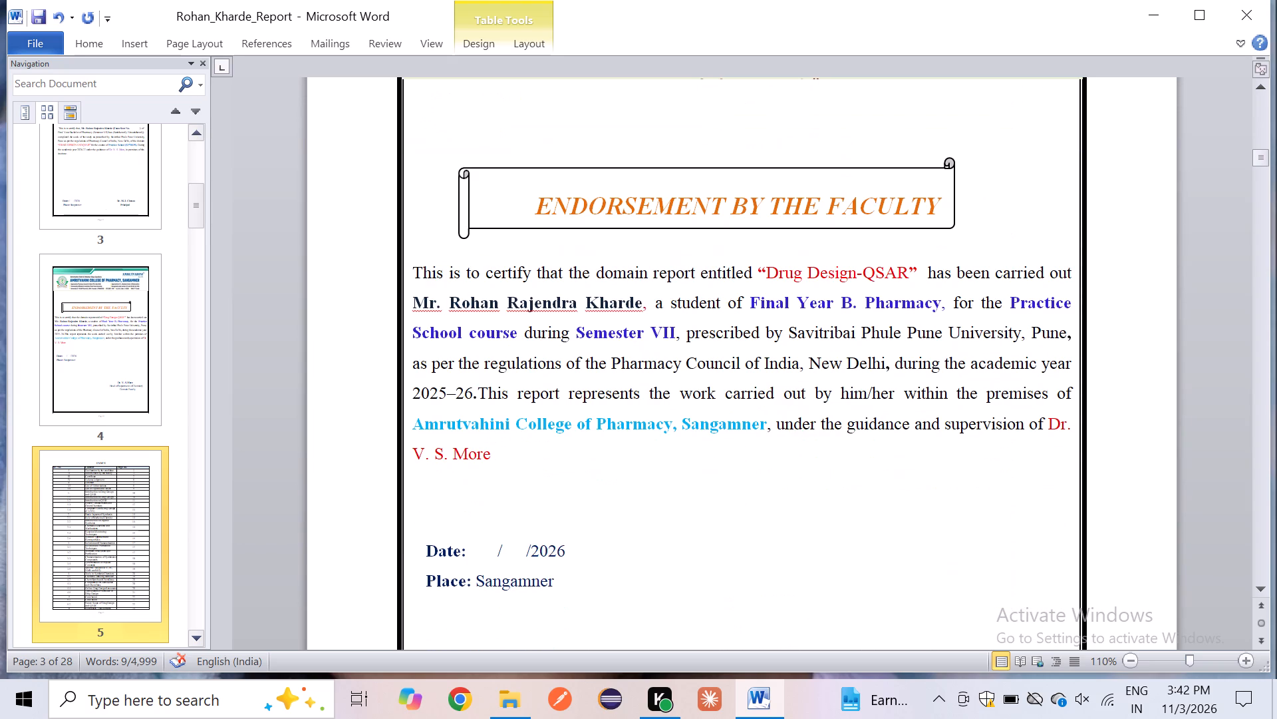
{"action": "scroll", "coordinate": [553, 340], "scroll_direction": "down", "scroll_amount": 1}
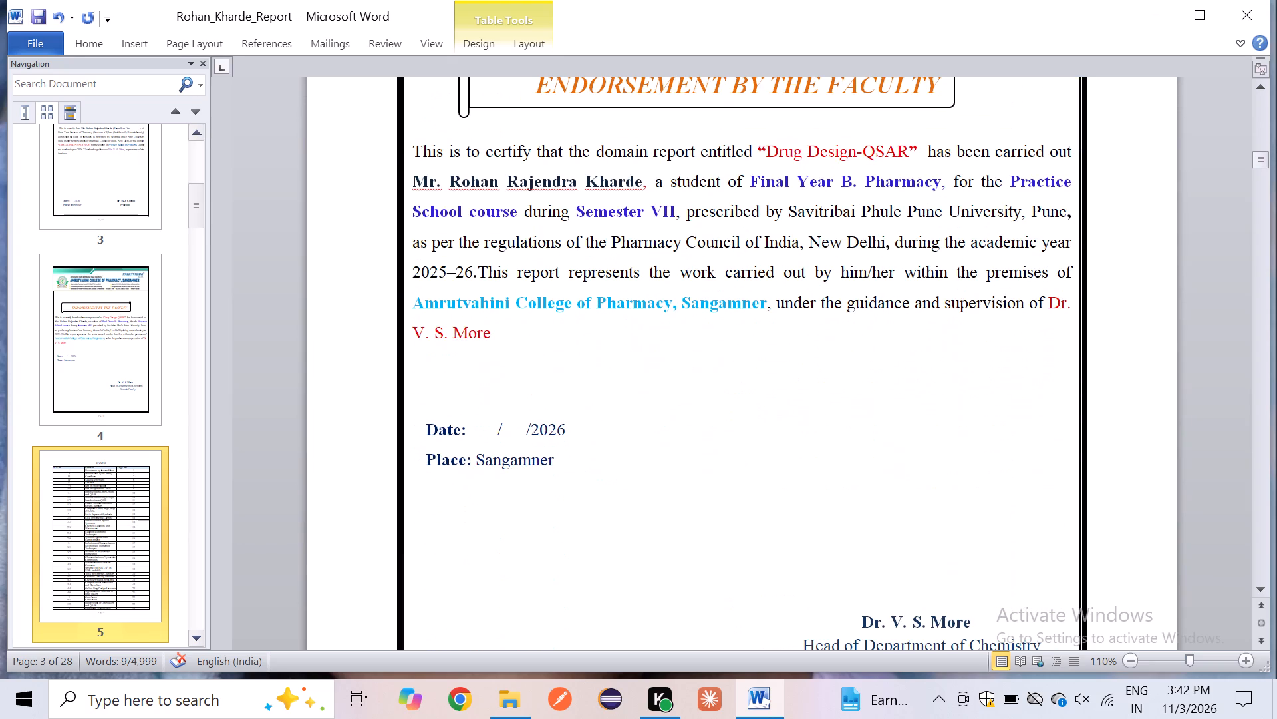
{"action": "scroll", "coordinate": [553, 340], "scroll_direction": "down", "scroll_amount": 4}
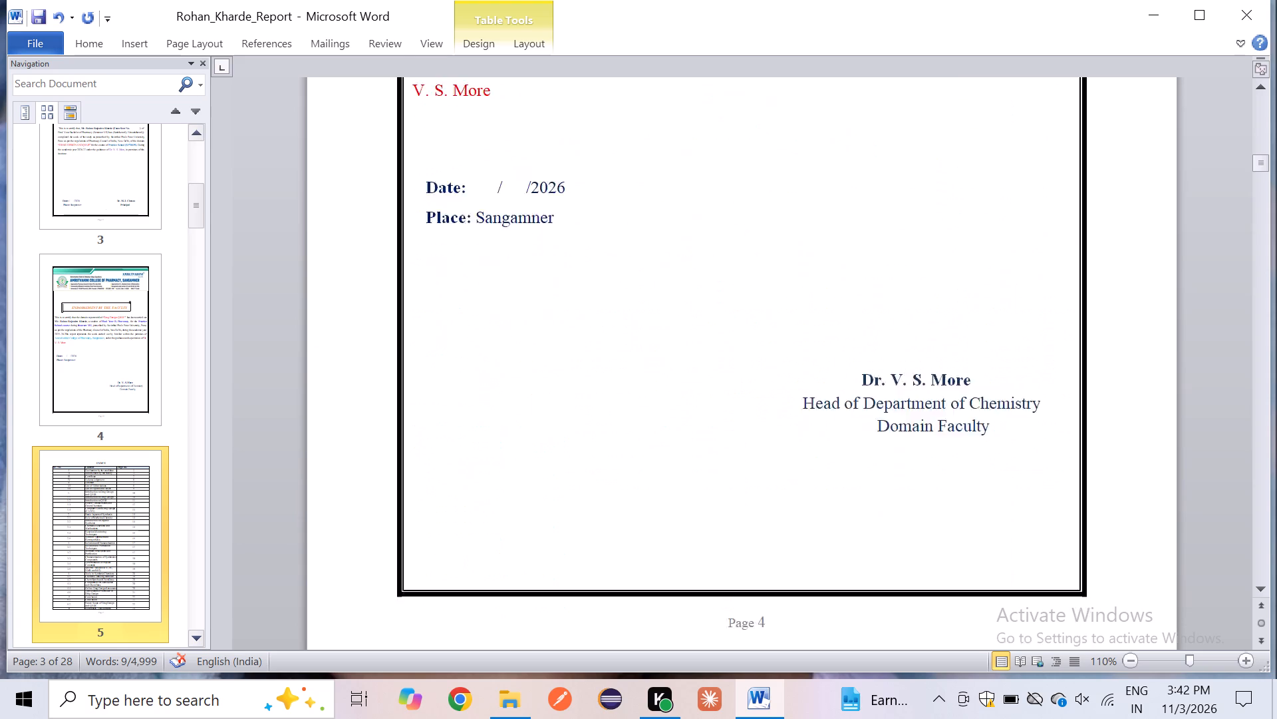
Look through the body chapters' text, figures and tables, checking layout and page breaks up to the section 3.2 methods table.
{"action": "scroll", "coordinate": [553, 340], "scroll_direction": "down", "scroll_amount": 20}
{"action": "scroll", "coordinate": [553, 340], "scroll_direction": "down", "scroll_amount": 16}
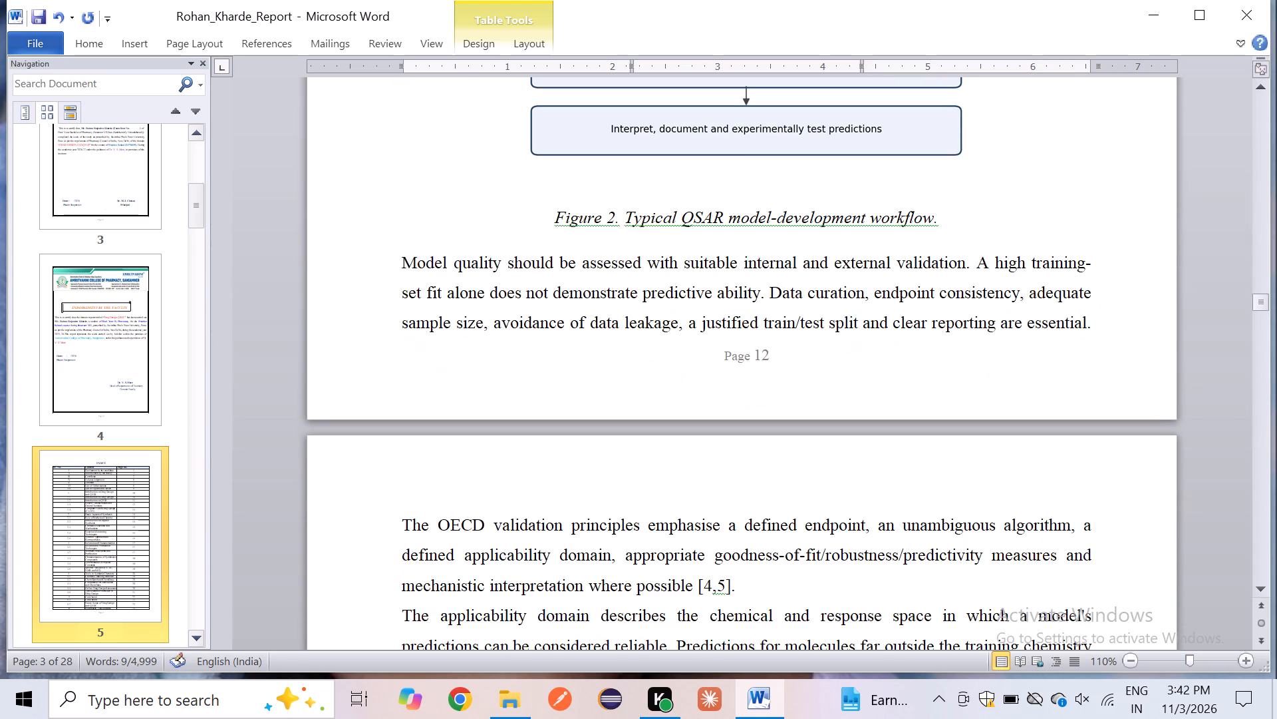
{"action": "scroll", "coordinate": [553, 340], "scroll_direction": "down", "scroll_amount": 10}
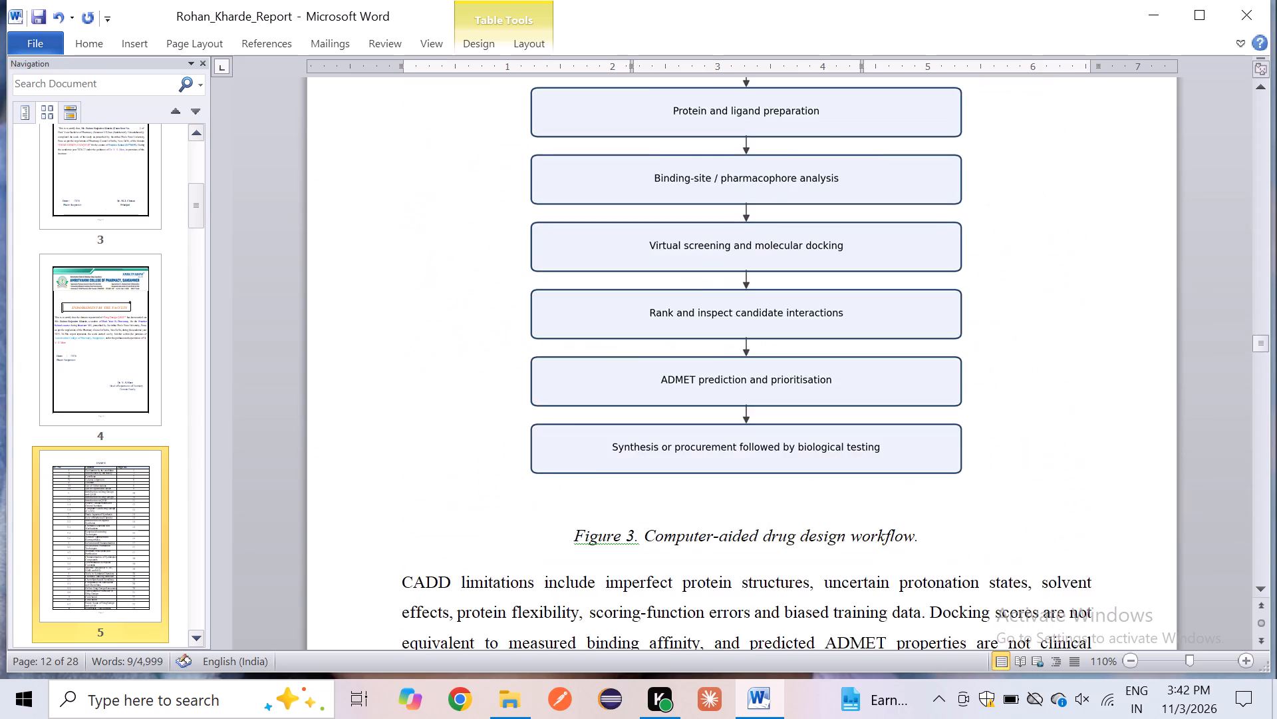
{"action": "scroll", "coordinate": [553, 340], "scroll_direction": "down", "scroll_amount": 9}
{"action": "scroll", "coordinate": [553, 340], "scroll_direction": "up", "scroll_amount": 2}
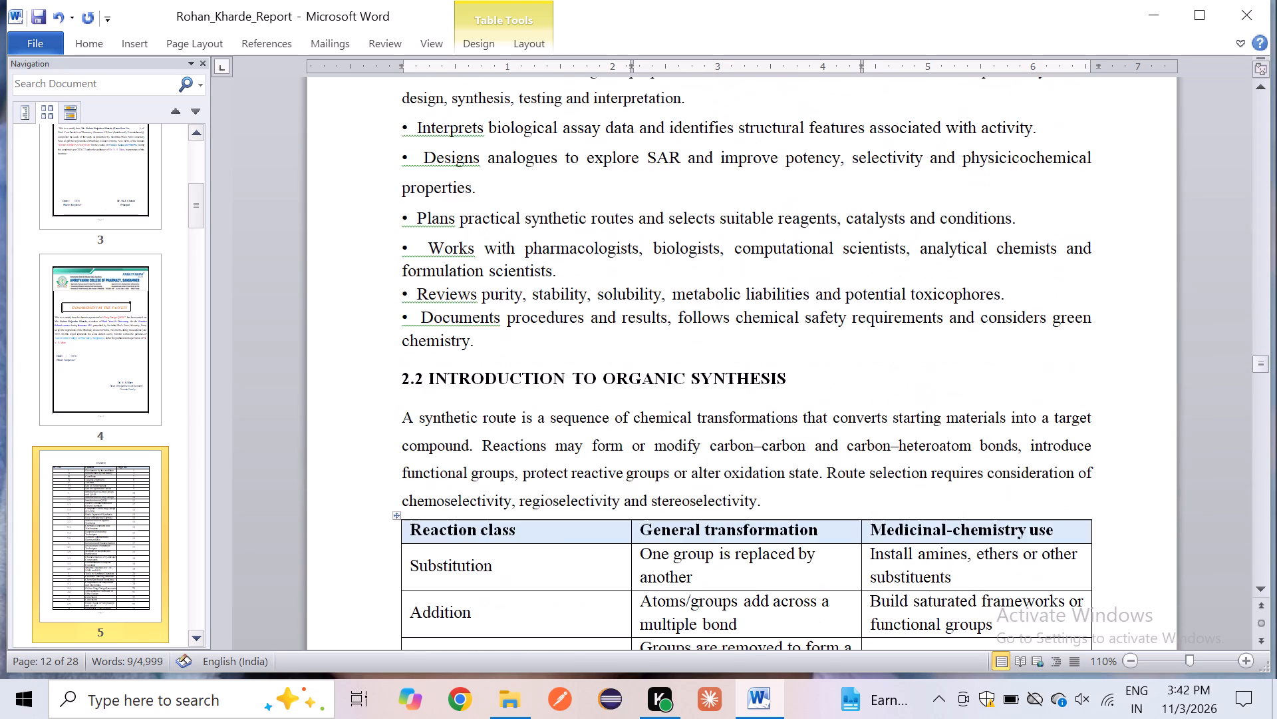
{"action": "scroll", "coordinate": [553, 341], "scroll_direction": "up", "scroll_amount": 1}
{"action": "scroll", "coordinate": [553, 341], "scroll_direction": "down", "scroll_amount": 9}
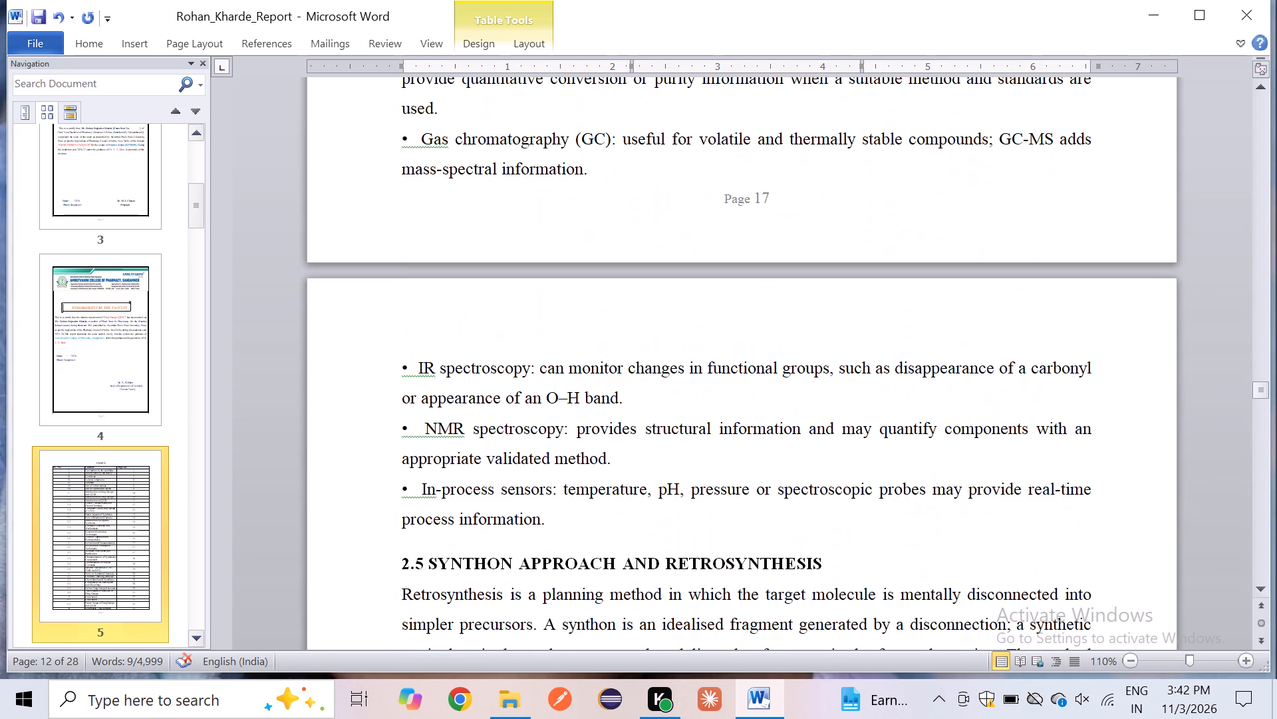
{"action": "scroll", "coordinate": [553, 341], "scroll_direction": "up", "scroll_amount": 2}
{"action": "scroll", "coordinate": [553, 341], "scroll_direction": "down", "scroll_amount": 2}
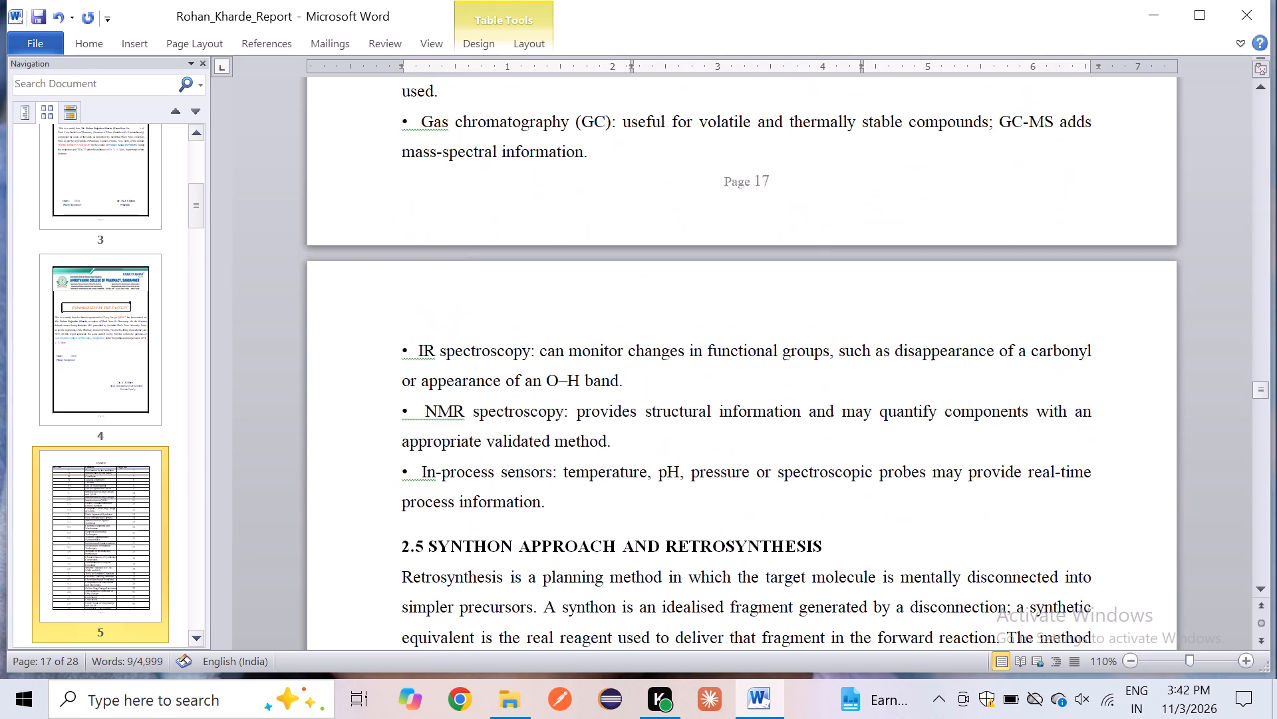
{"action": "scroll", "coordinate": [553, 341], "scroll_direction": "down", "scroll_amount": 7}
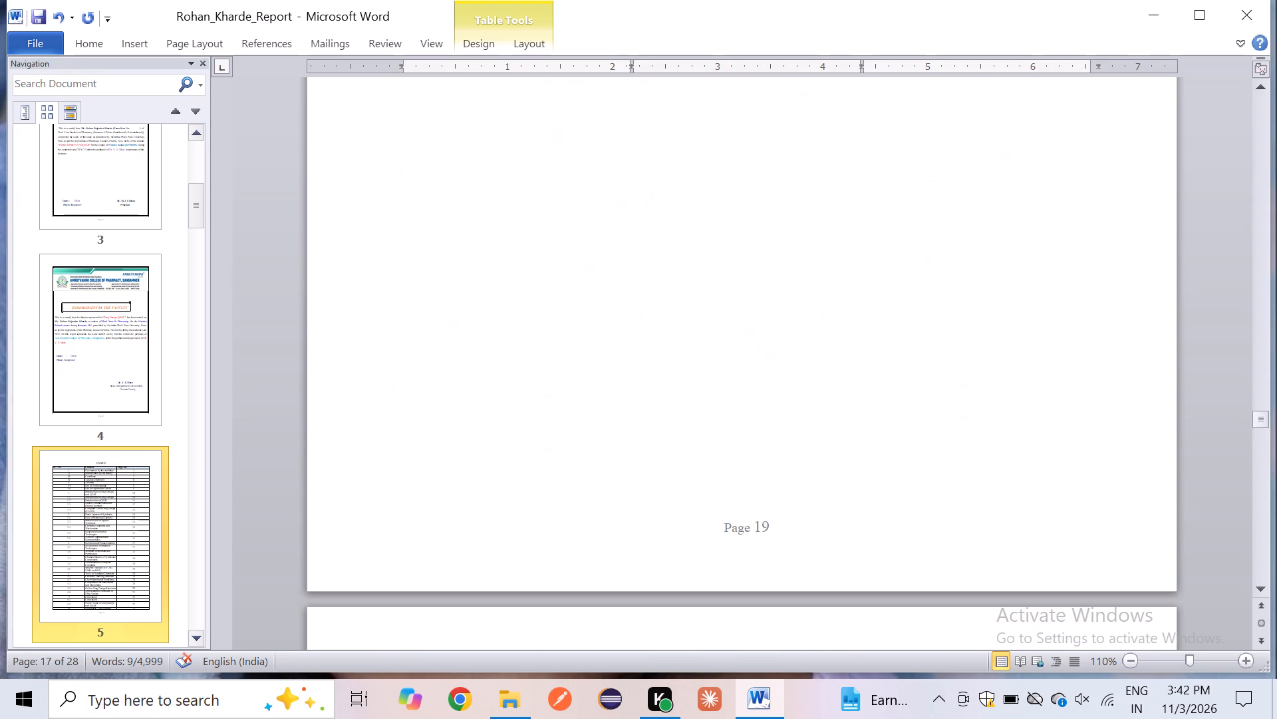
{"action": "scroll", "coordinate": [553, 341], "scroll_direction": "down", "scroll_amount": 13}
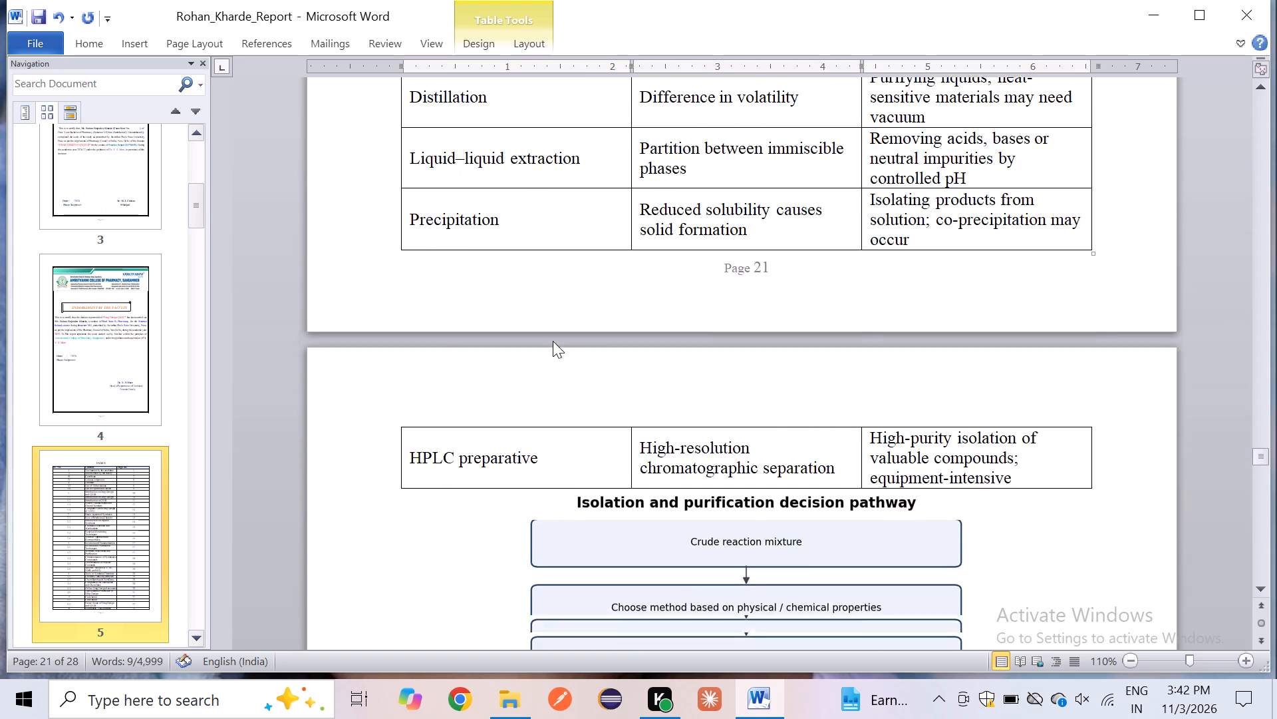
{"action": "scroll", "coordinate": [553, 341], "scroll_direction": "down", "scroll_amount": 1}
{"action": "scroll", "coordinate": [553, 341], "scroll_direction": "up", "scroll_amount": 2}
{"action": "scroll", "coordinate": [553, 341], "scroll_direction": "down", "scroll_amount": 1}
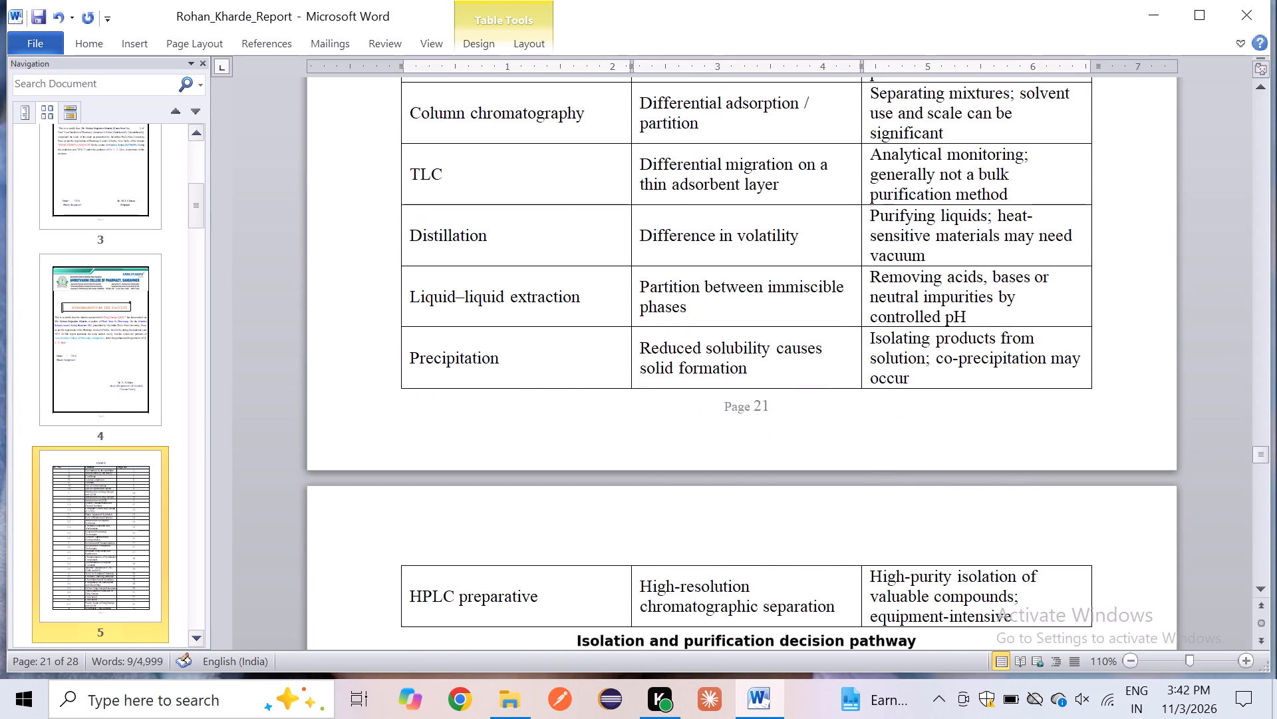
{"action": "scroll", "coordinate": [553, 341], "scroll_direction": "up", "scroll_amount": 1}
{"action": "scroll", "coordinate": [553, 341], "scroll_direction": "down", "scroll_amount": 2}
{"action": "scroll", "coordinate": [553, 341], "scroll_direction": "up", "scroll_amount": 1}
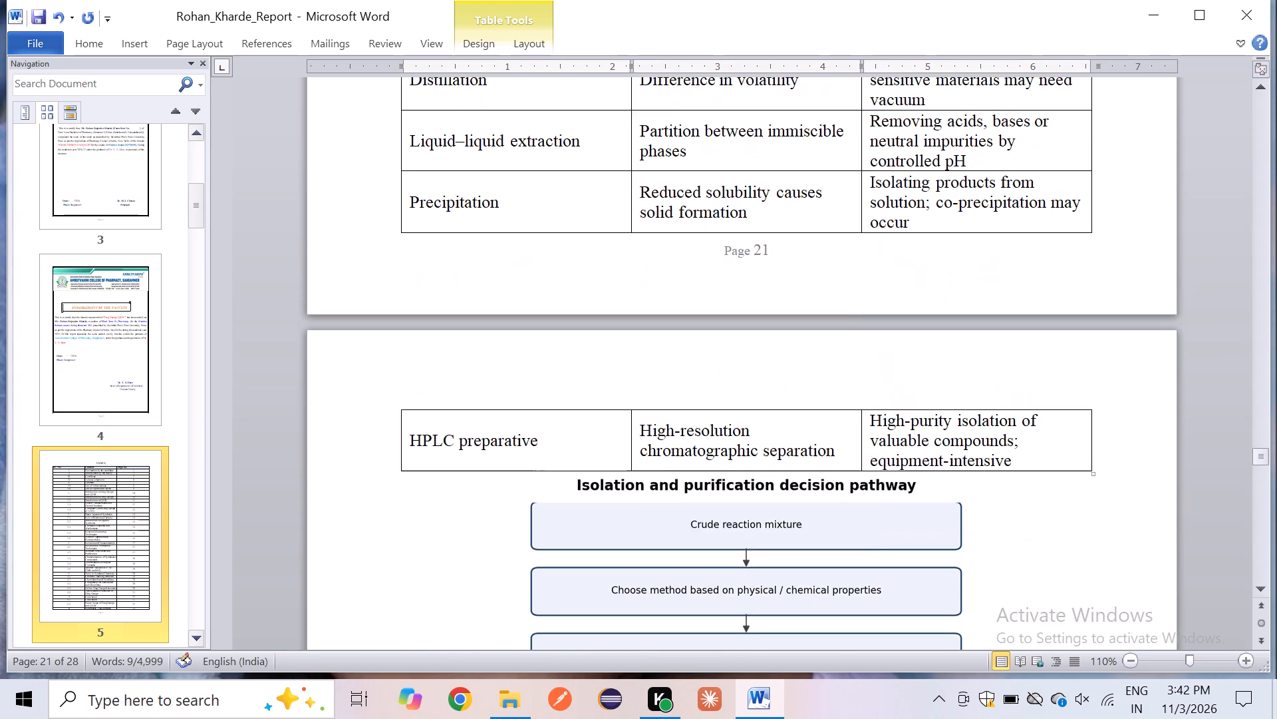
{"action": "scroll", "coordinate": [553, 341], "scroll_direction": "up", "scroll_amount": 3}
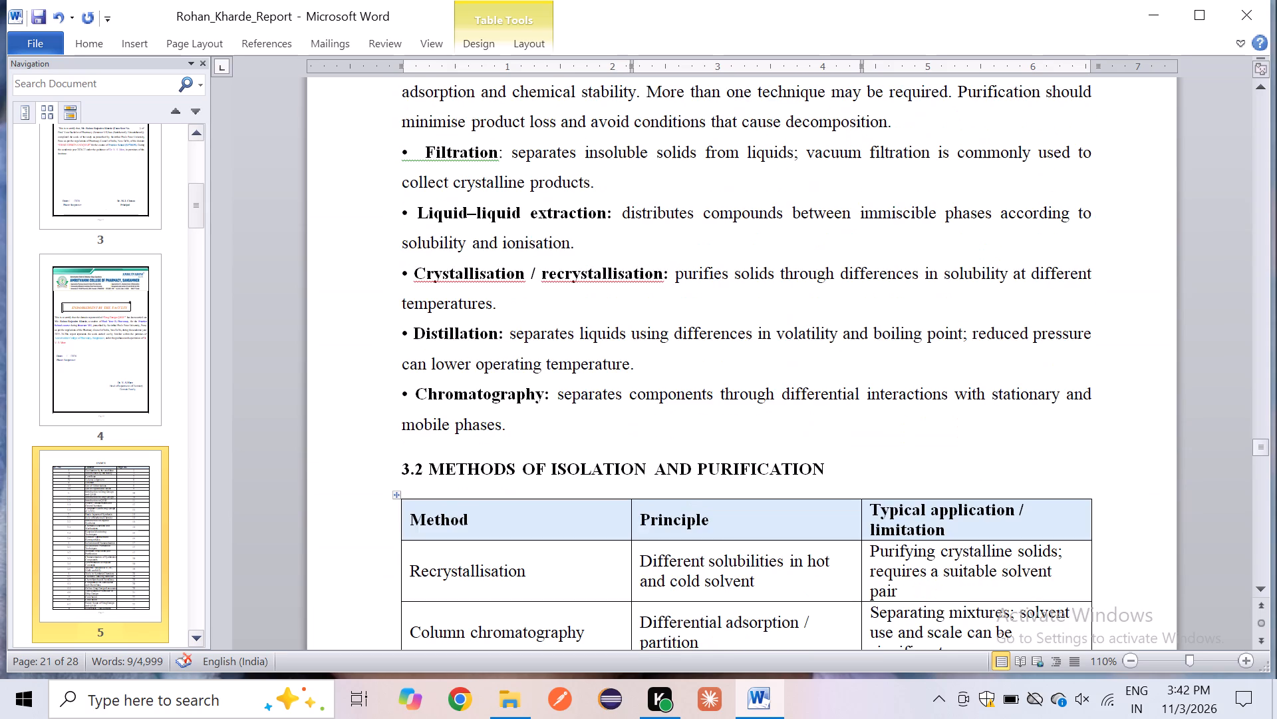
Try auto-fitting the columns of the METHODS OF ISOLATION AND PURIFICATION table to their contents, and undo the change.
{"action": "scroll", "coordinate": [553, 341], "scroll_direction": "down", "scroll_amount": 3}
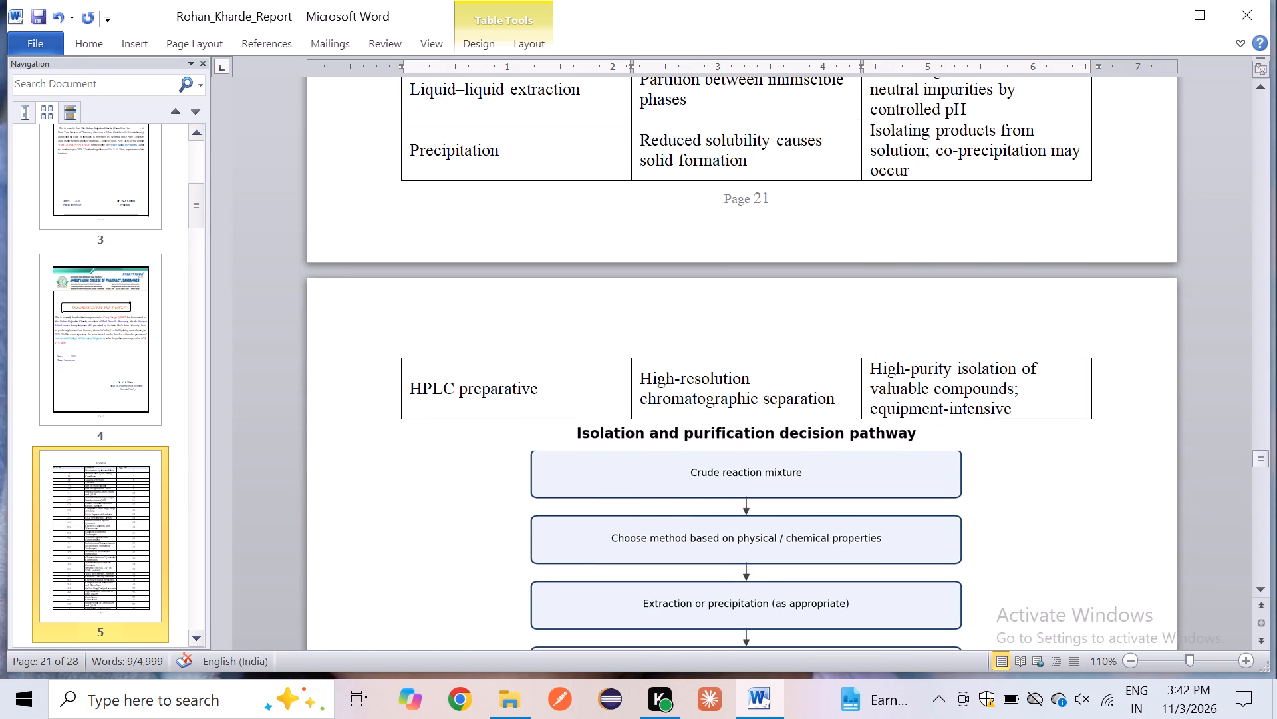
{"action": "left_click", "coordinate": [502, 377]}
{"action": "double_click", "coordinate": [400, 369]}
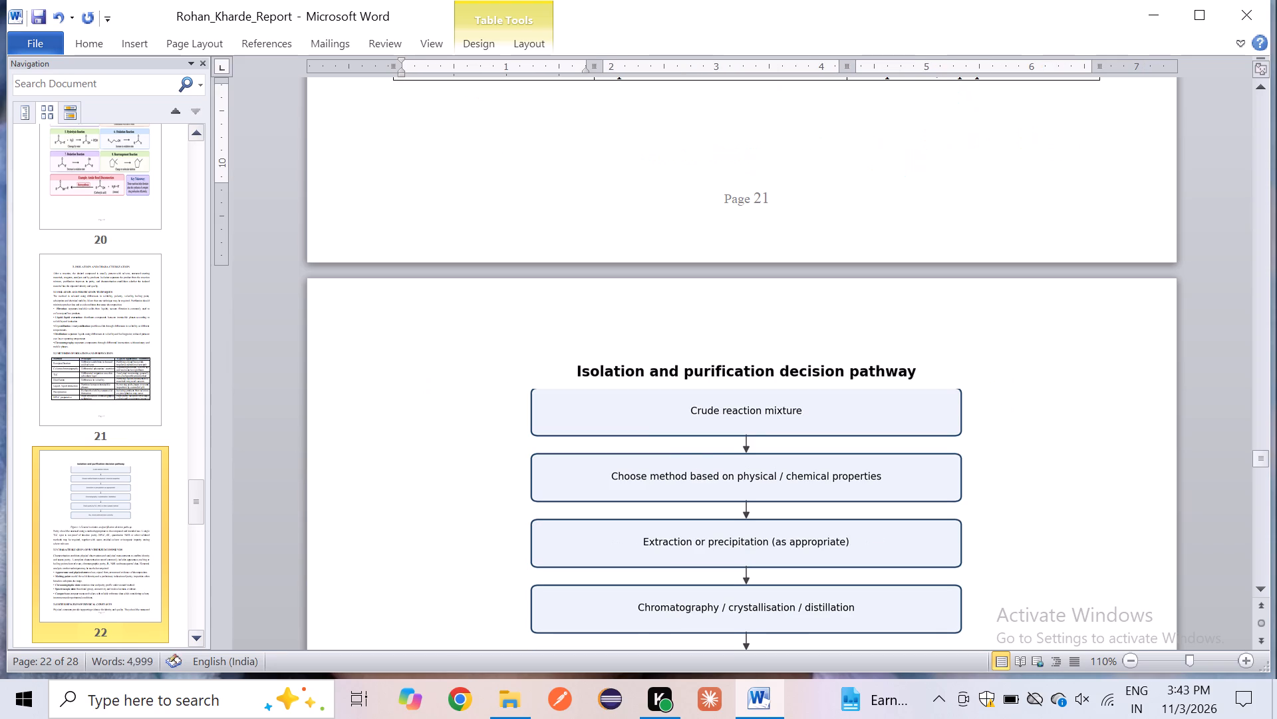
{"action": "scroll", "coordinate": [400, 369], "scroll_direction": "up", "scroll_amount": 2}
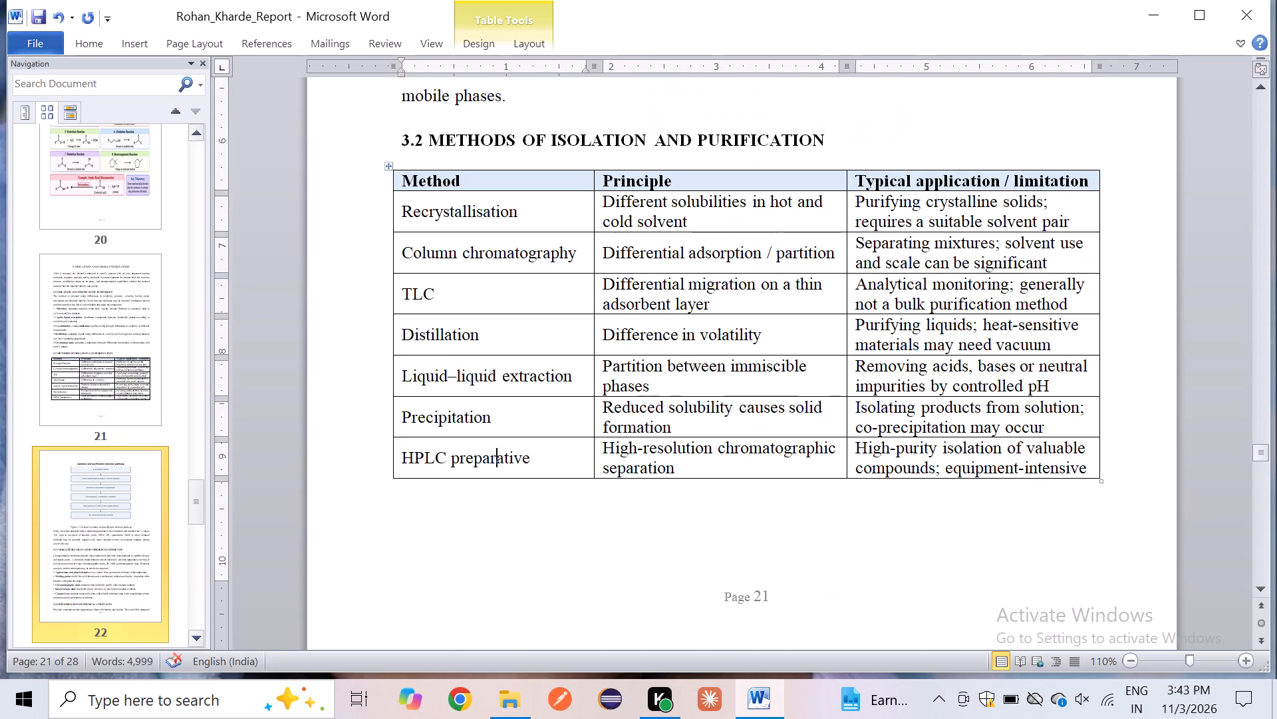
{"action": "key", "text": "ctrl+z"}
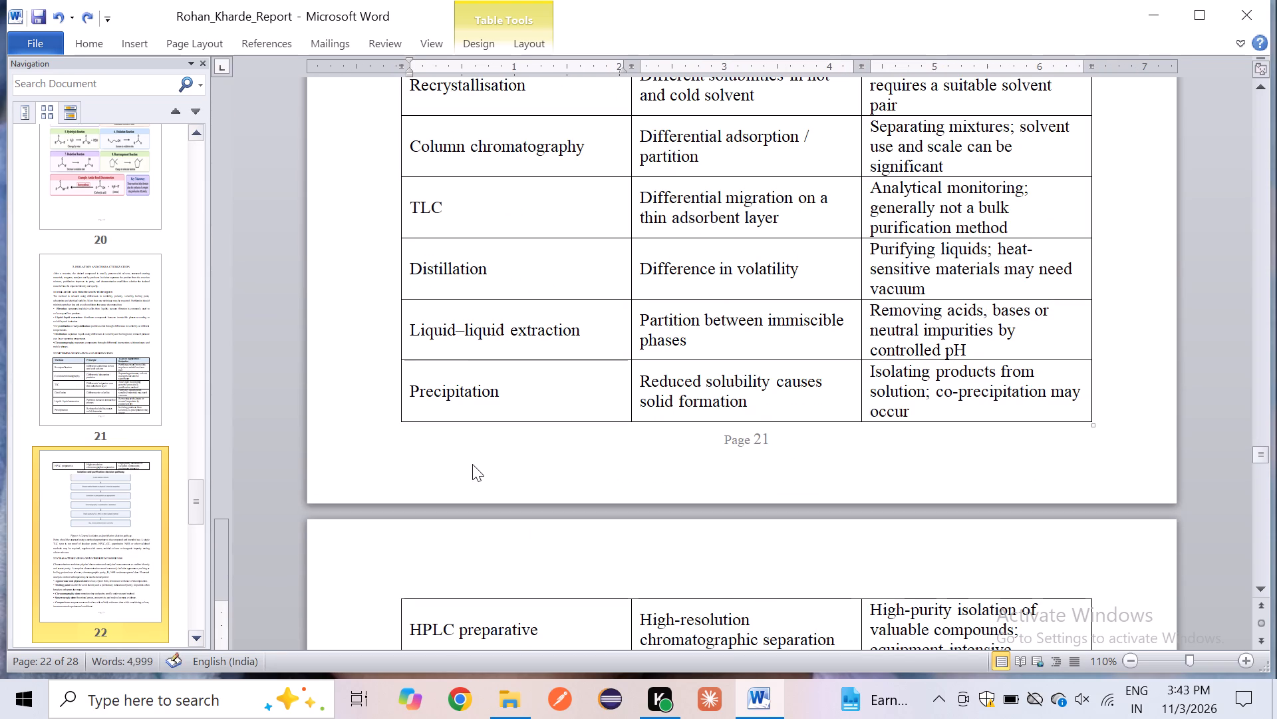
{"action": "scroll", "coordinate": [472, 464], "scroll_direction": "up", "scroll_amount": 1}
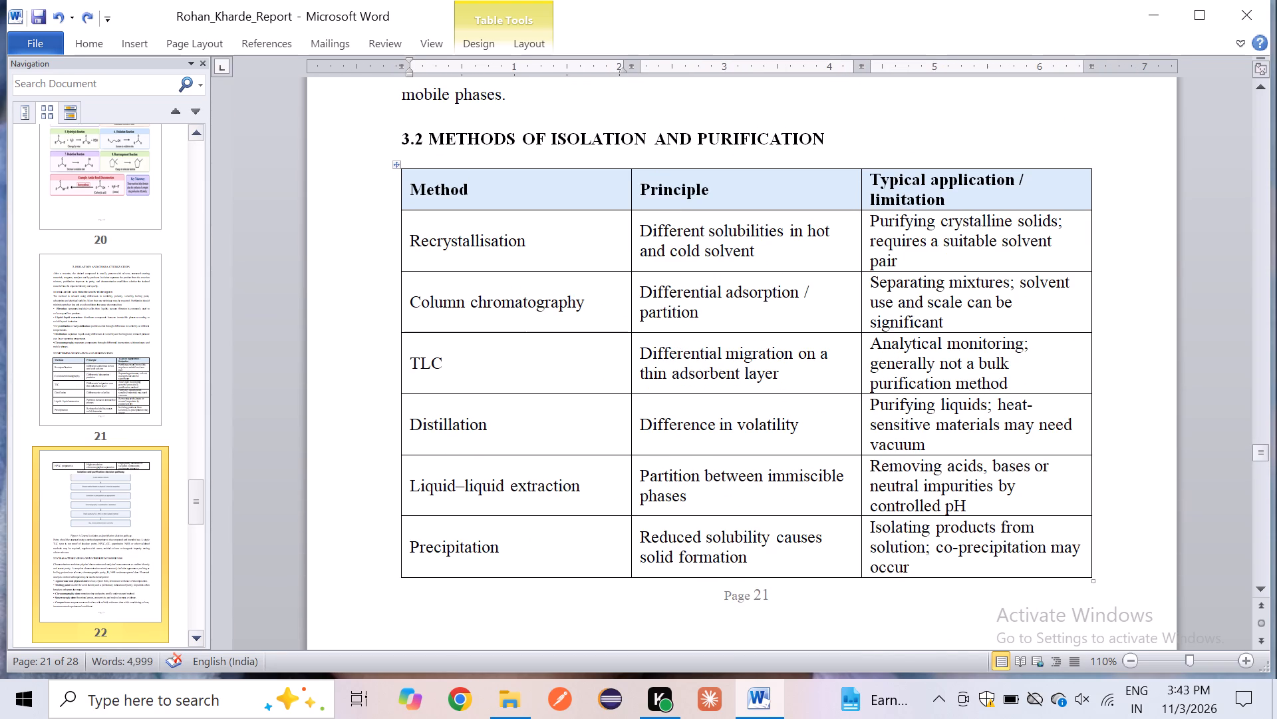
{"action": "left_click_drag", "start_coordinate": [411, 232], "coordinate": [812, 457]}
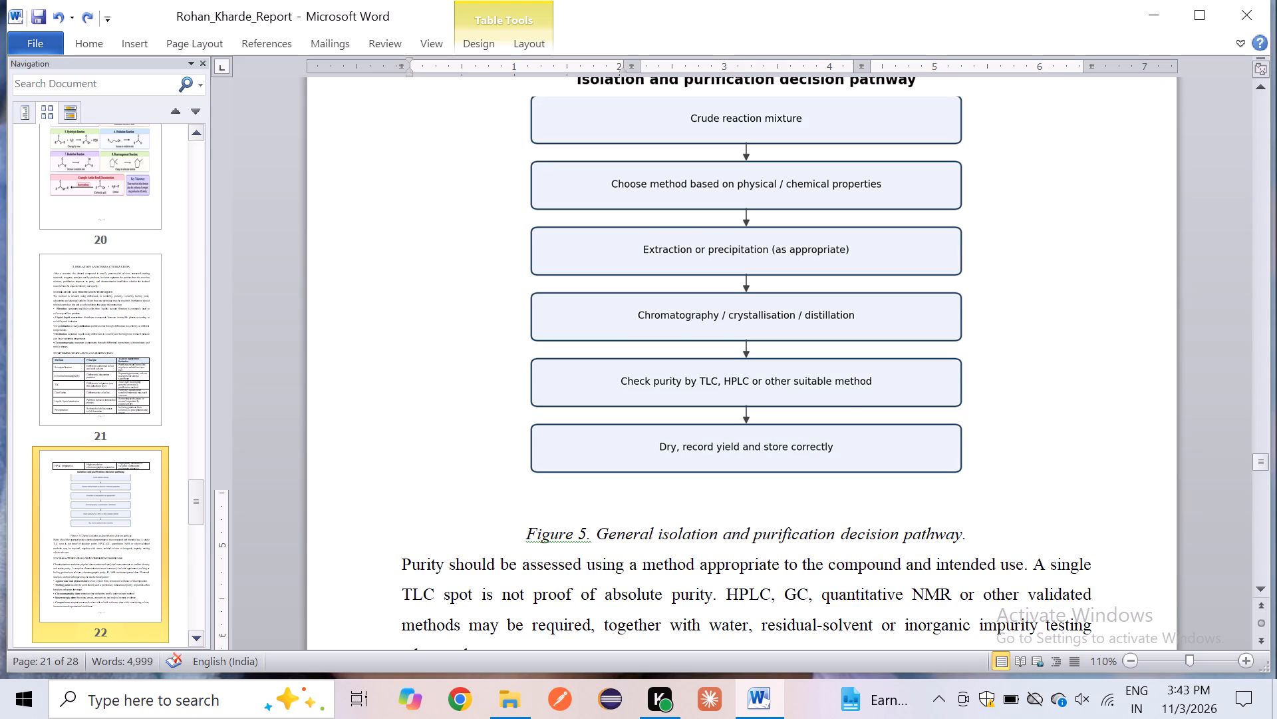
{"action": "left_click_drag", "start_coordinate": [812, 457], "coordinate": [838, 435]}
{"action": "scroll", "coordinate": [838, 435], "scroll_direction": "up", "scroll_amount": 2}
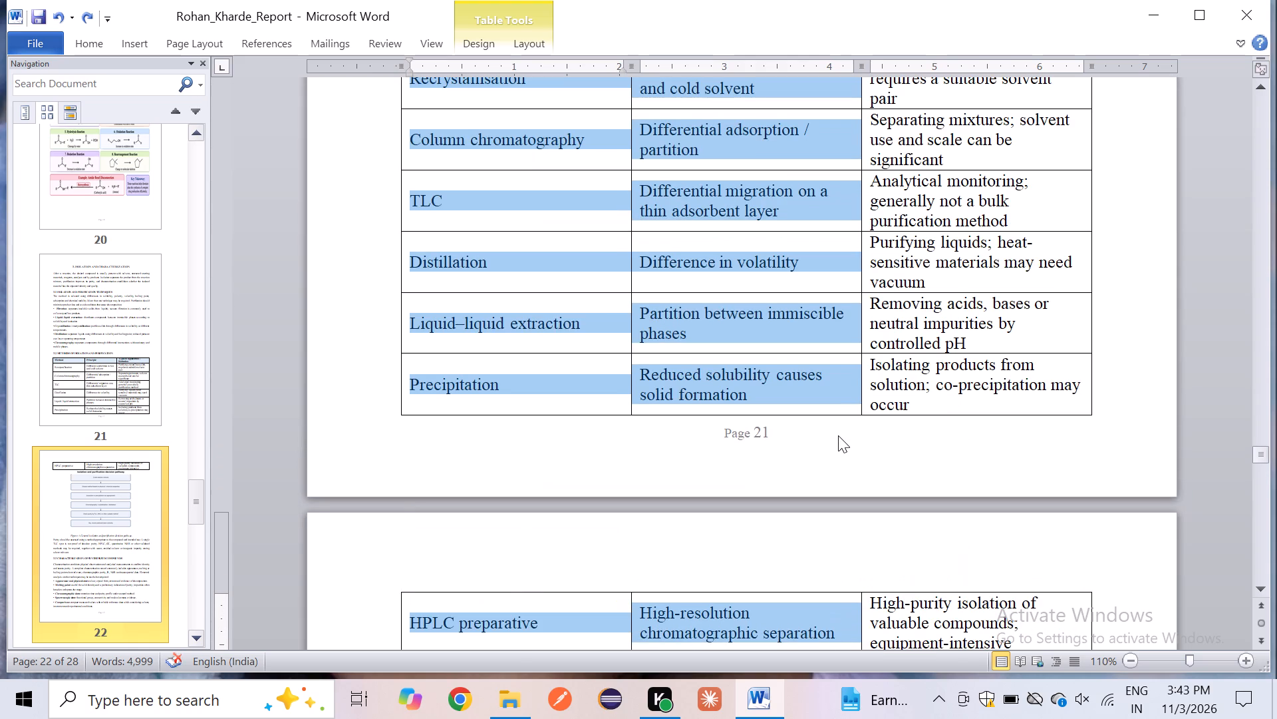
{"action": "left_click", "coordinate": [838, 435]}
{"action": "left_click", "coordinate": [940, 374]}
Slightly increase the line spacing of all section 3.2 table rows from Recrystallisation to HPLC preparative, leaving out the header row.
{"action": "scroll", "coordinate": [940, 374], "scroll_direction": "down", "scroll_amount": 1}
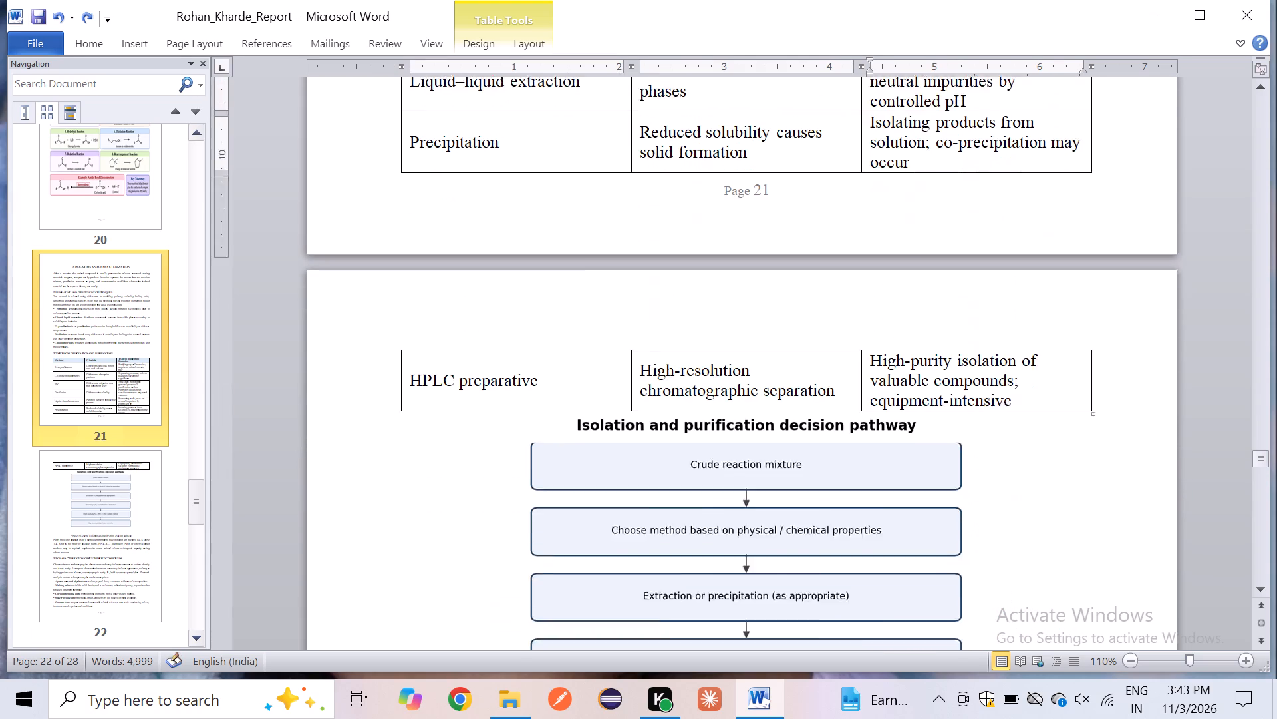
{"action": "scroll", "coordinate": [940, 374], "scroll_direction": "down", "scroll_amount": 1}
{"action": "left_click_drag", "start_coordinate": [1027, 365], "coordinate": [453, 177]}
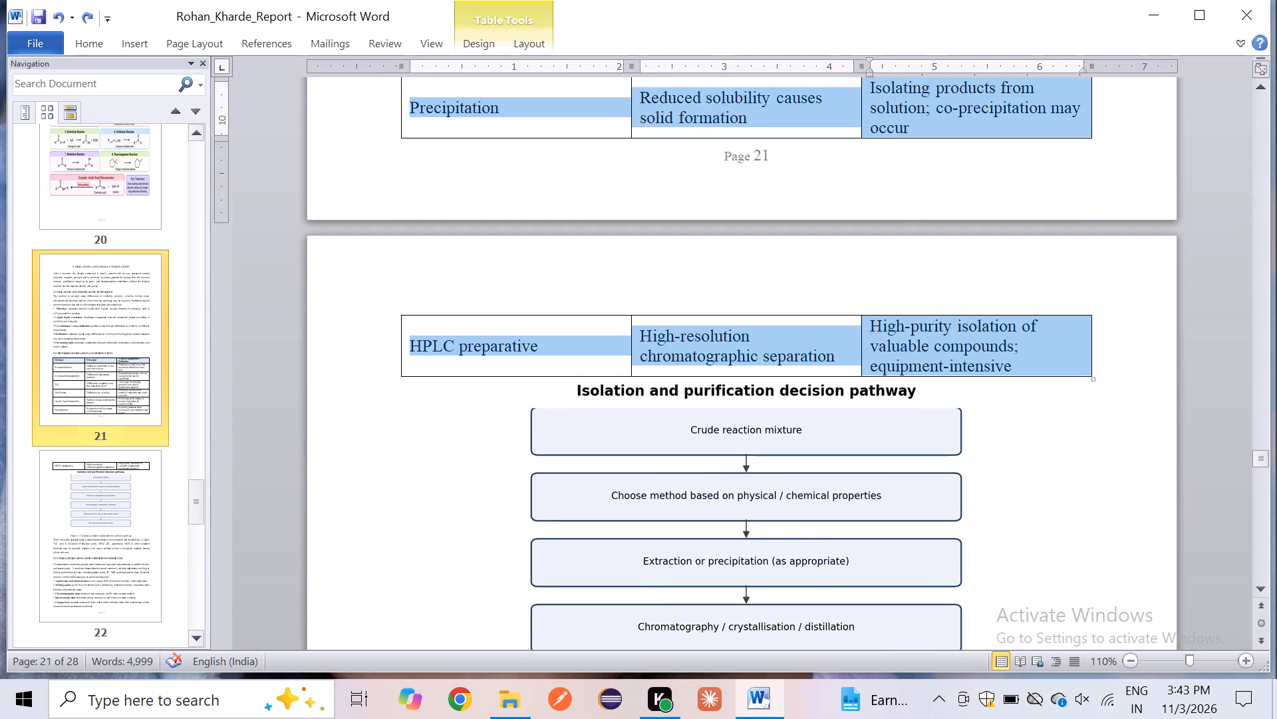
{"action": "left_click_drag", "start_coordinate": [453, 177], "coordinate": [450, 160]}
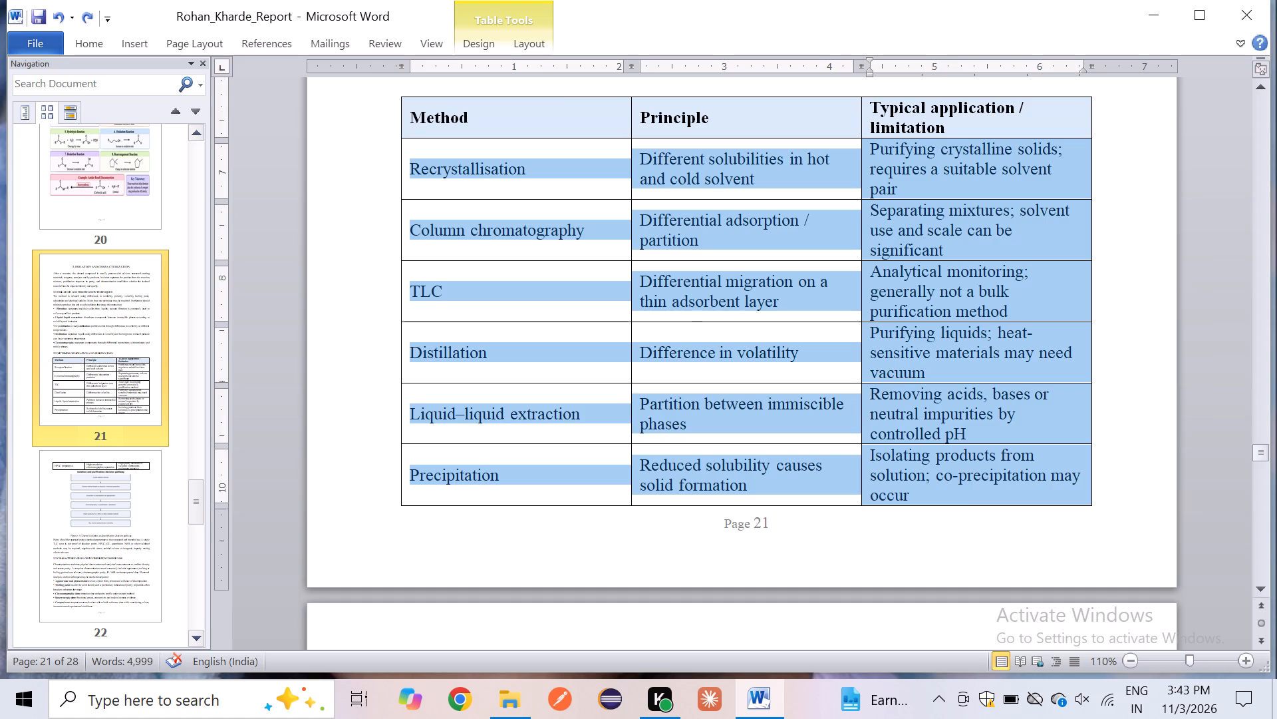
{"action": "left_click_drag", "start_coordinate": [450, 160], "coordinate": [412, 156]}
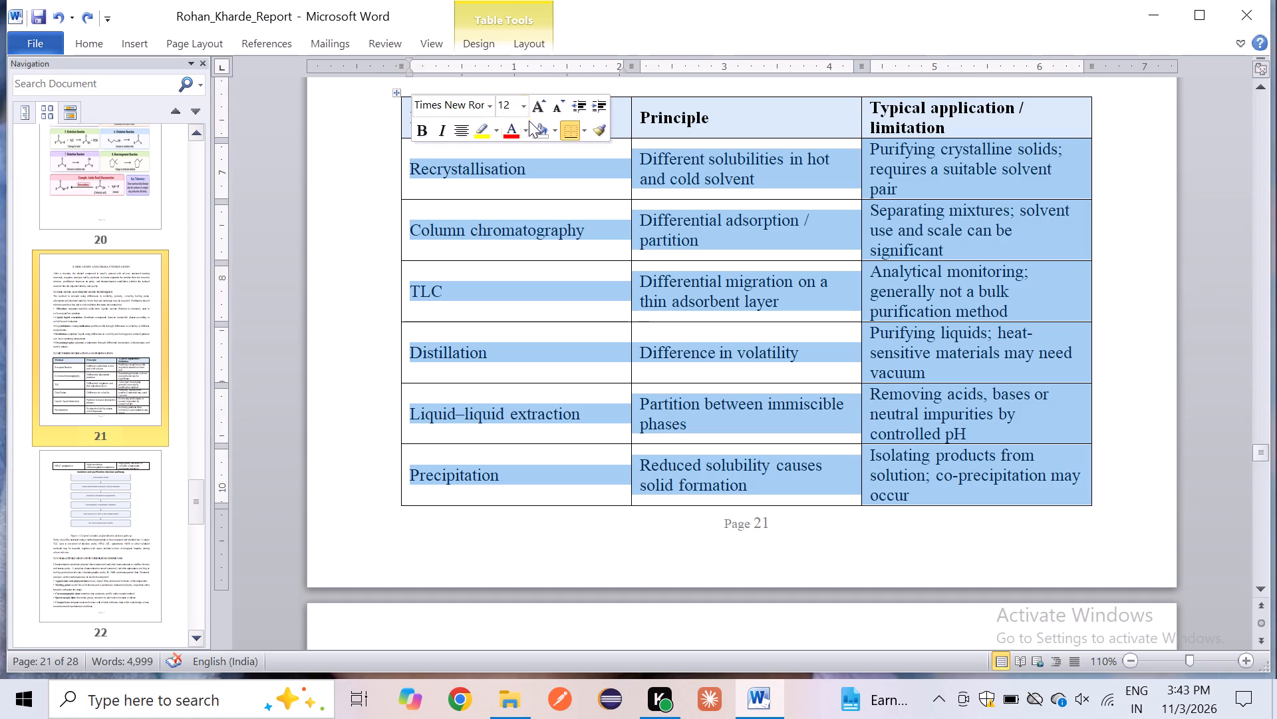
{"action": "left_click", "coordinate": [84, 41]}
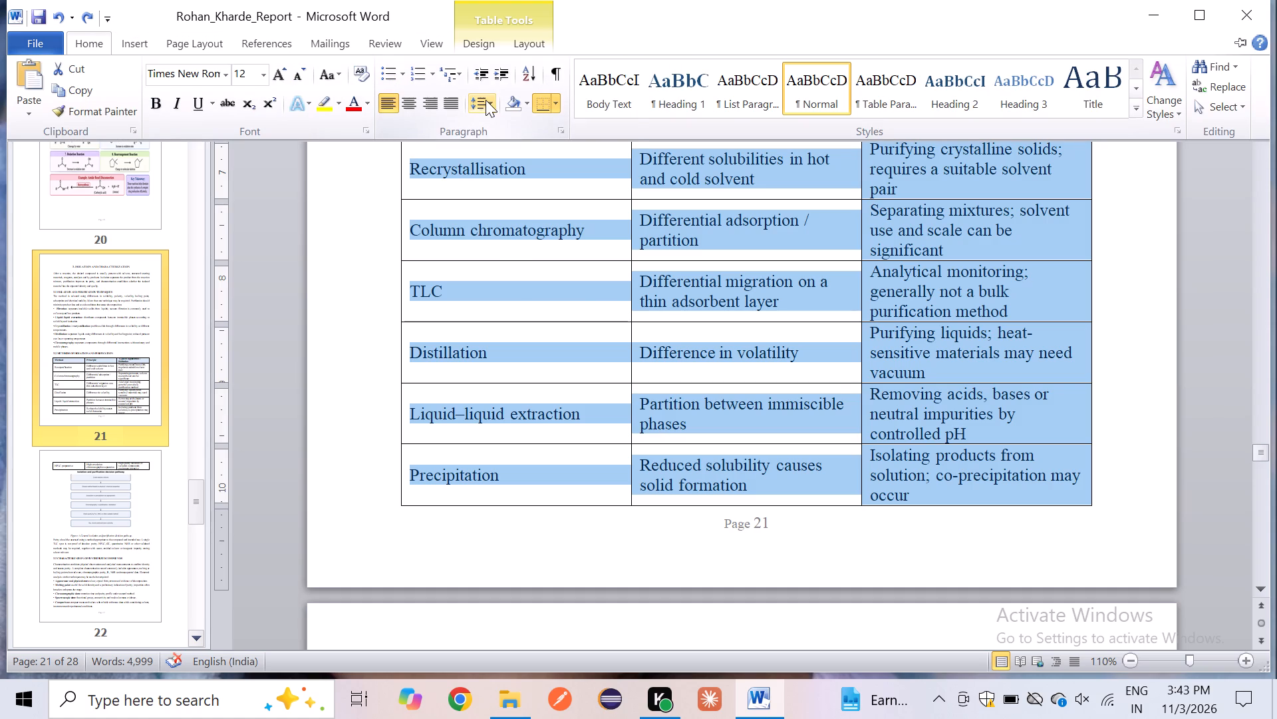
{"action": "left_click", "coordinate": [486, 100]}
{"action": "left_click", "coordinate": [520, 142]}
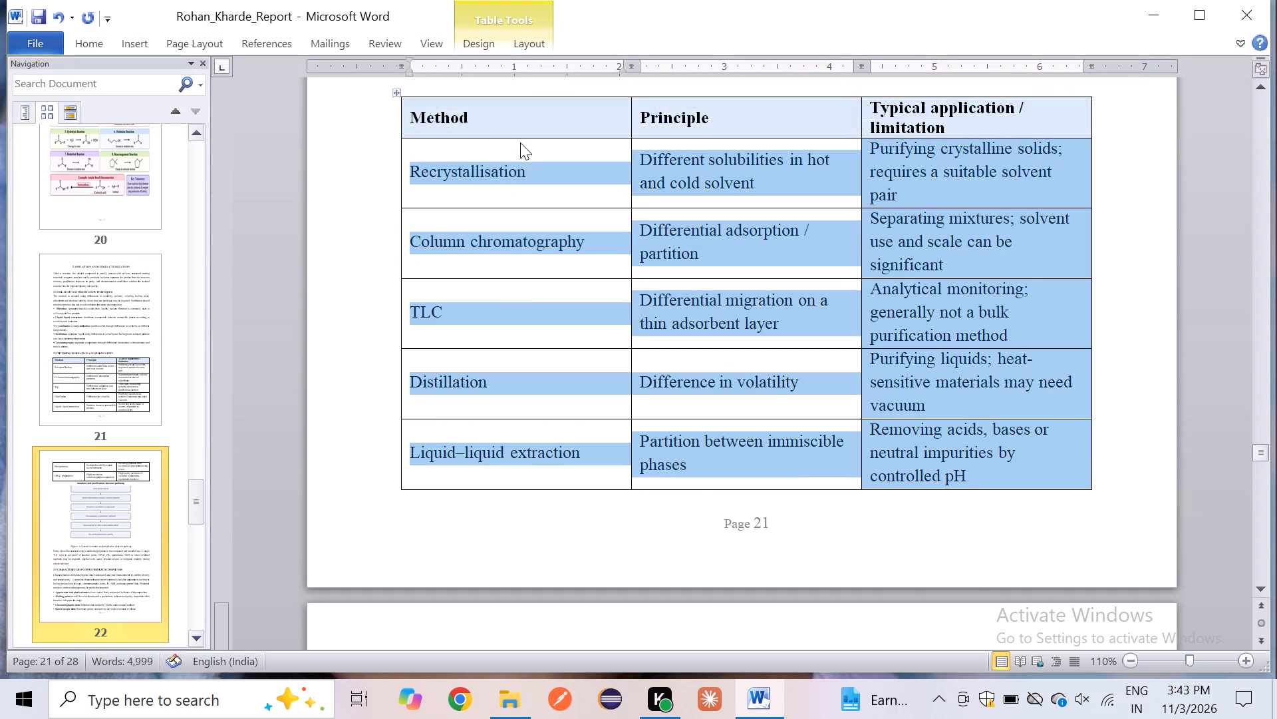
Reduce the section 3.2 table rows from Recrystallisation to HPLC preparative to single line spacing.
{"action": "scroll", "coordinate": [525, 356], "scroll_direction": "down", "scroll_amount": 1}
{"action": "scroll", "coordinate": [525, 356], "scroll_direction": "up", "scroll_amount": 1}
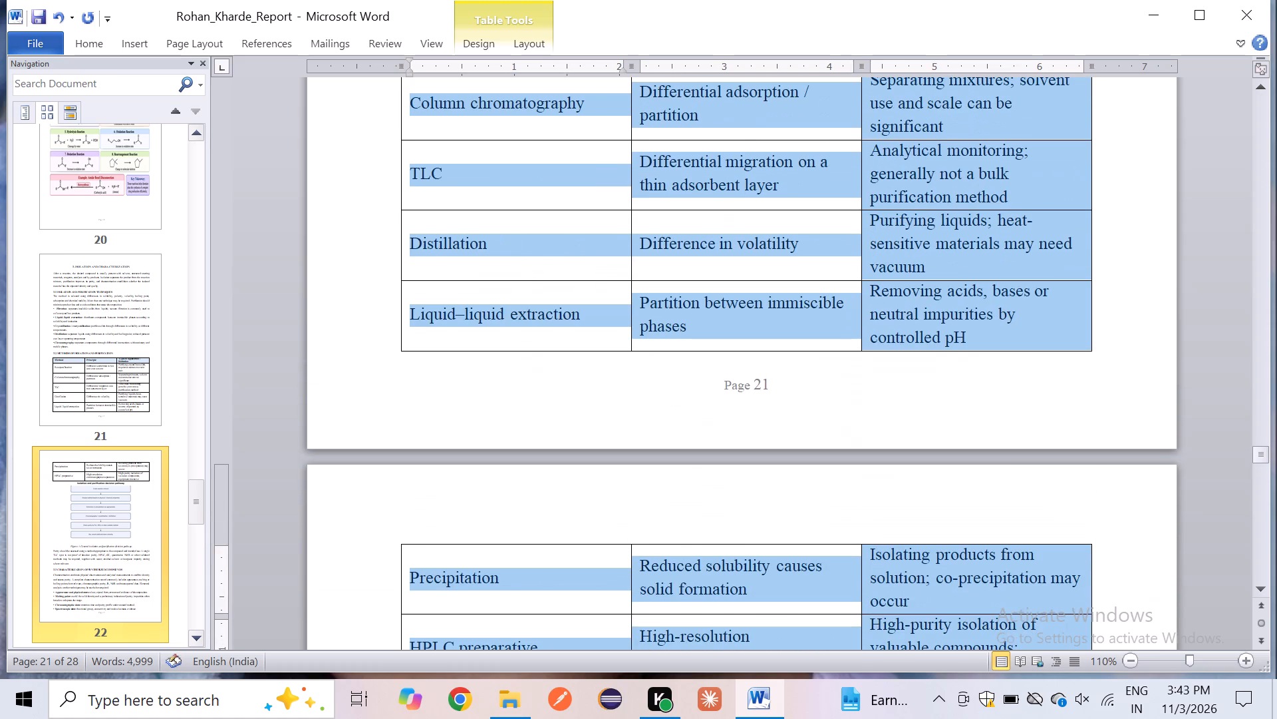
{"action": "left_click", "coordinate": [84, 44]}
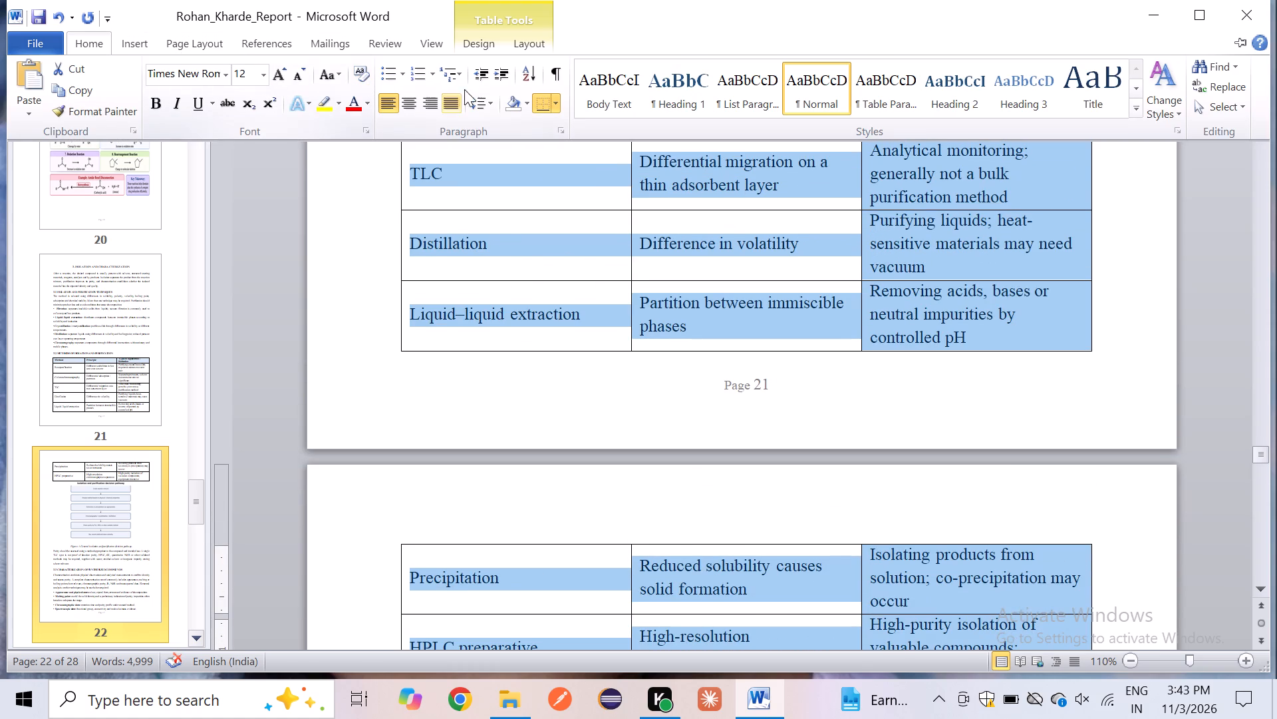
{"action": "left_click", "coordinate": [495, 110]}
{"action": "left_click", "coordinate": [505, 124]}
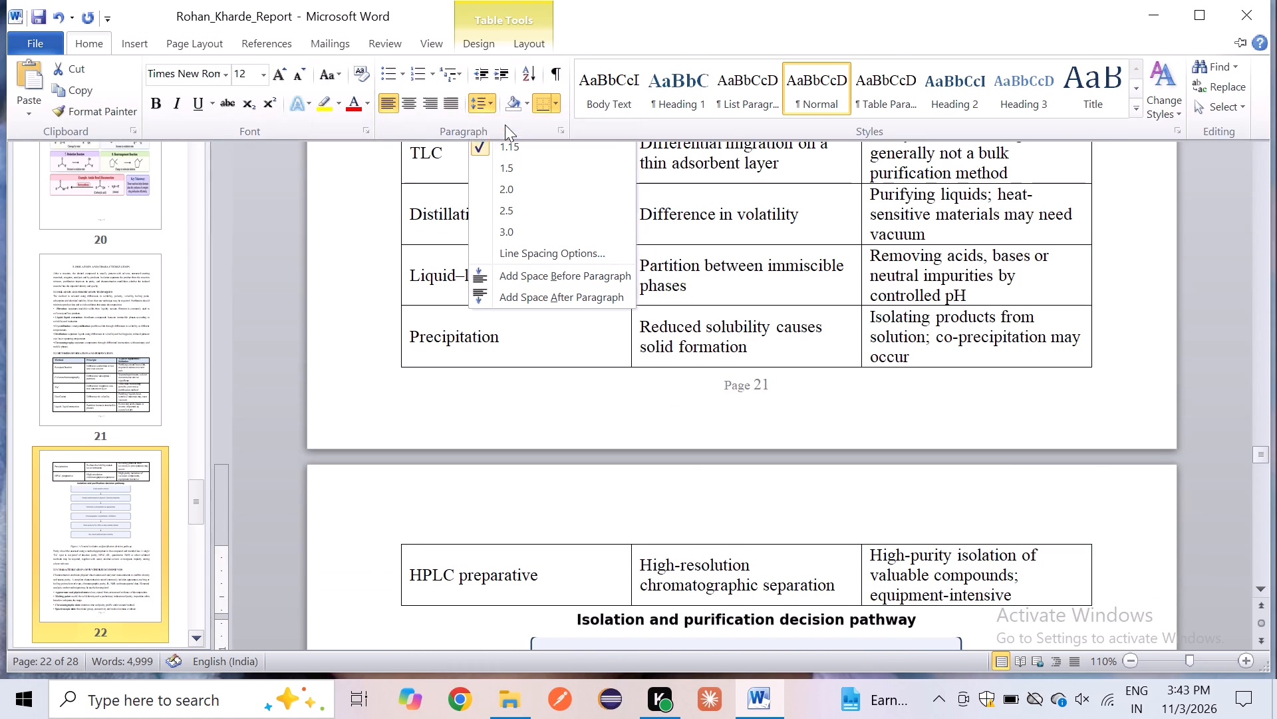
{"action": "left_click", "coordinate": [508, 401]}
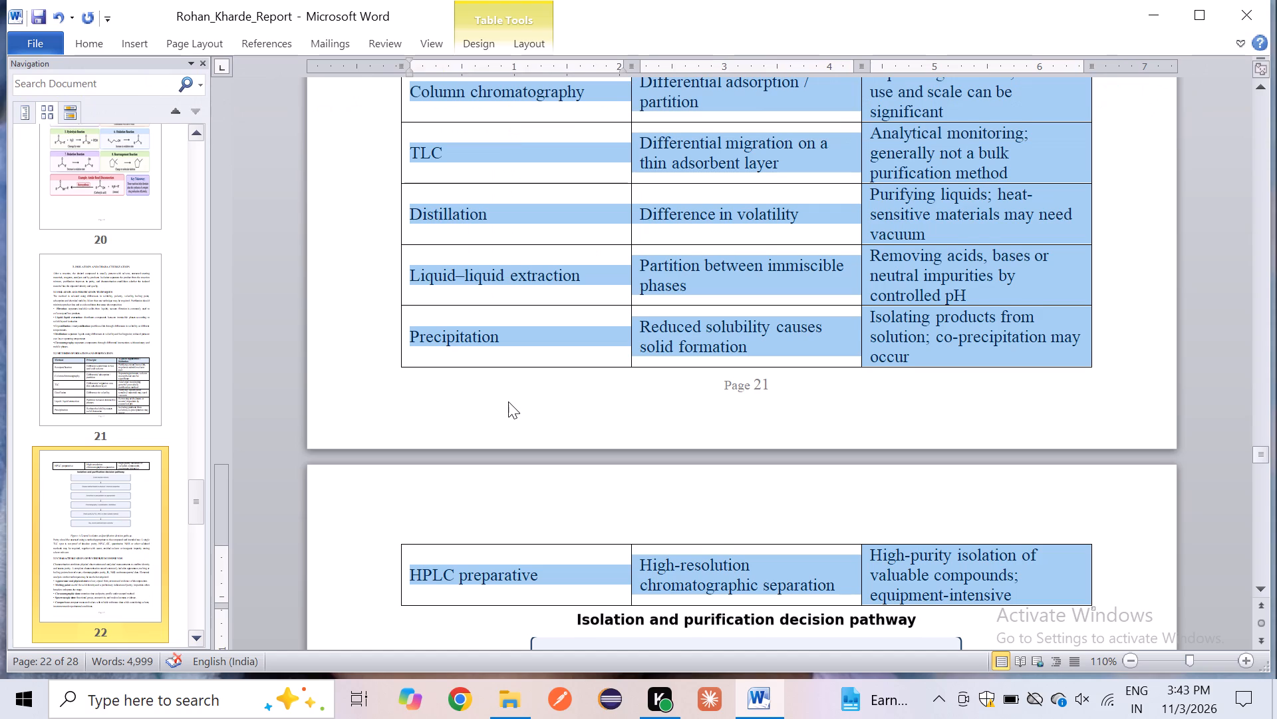
Clear the HPLC preparative row of the section 3.2 table on page 22 and delete the entire row.
{"action": "scroll", "coordinate": [508, 401], "scroll_direction": "down", "scroll_amount": 1}
{"action": "left_click", "coordinate": [464, 549]}
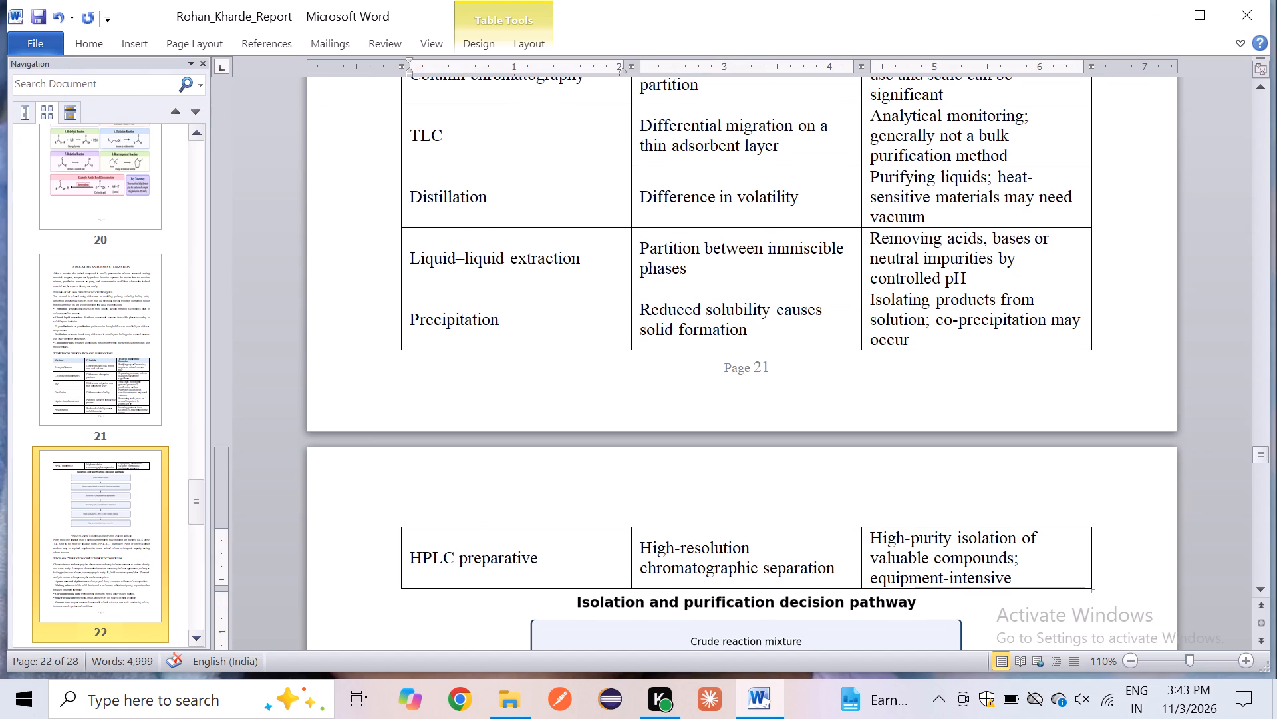
{"action": "left_click_drag", "start_coordinate": [409, 558], "coordinate": [934, 517]}
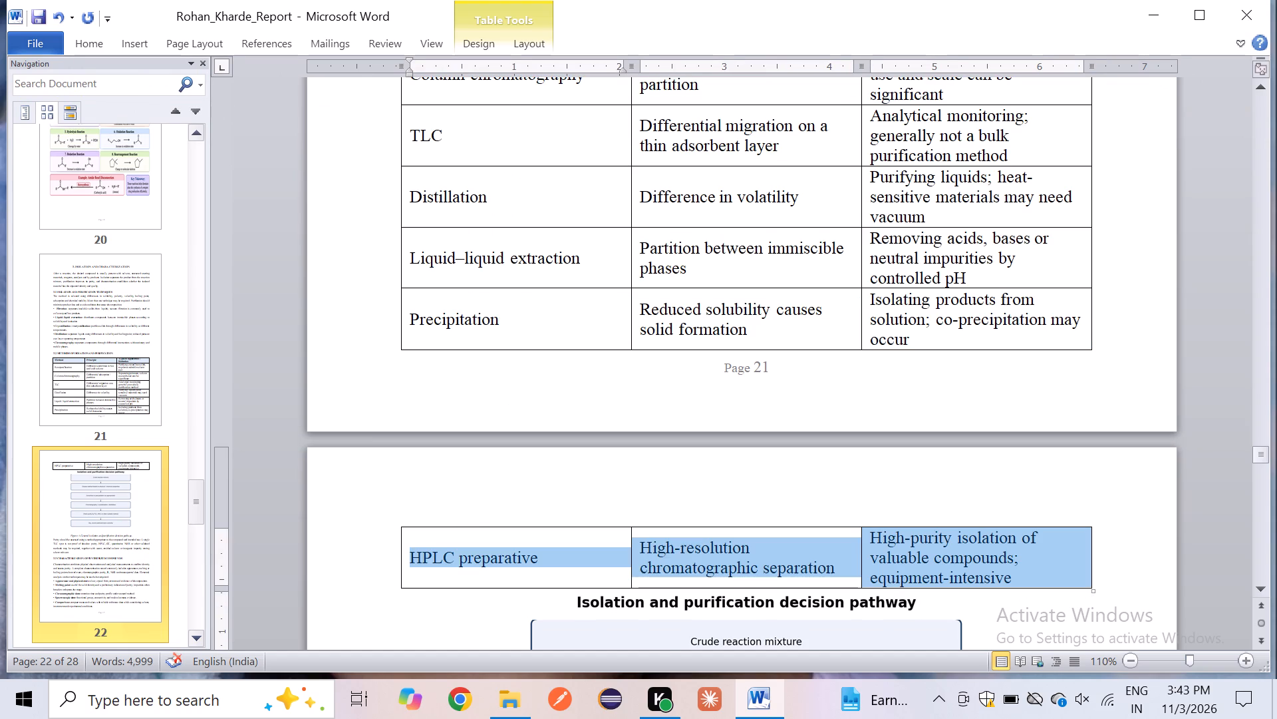
{"action": "left_click_drag", "start_coordinate": [934, 517], "coordinate": [1024, 519]}
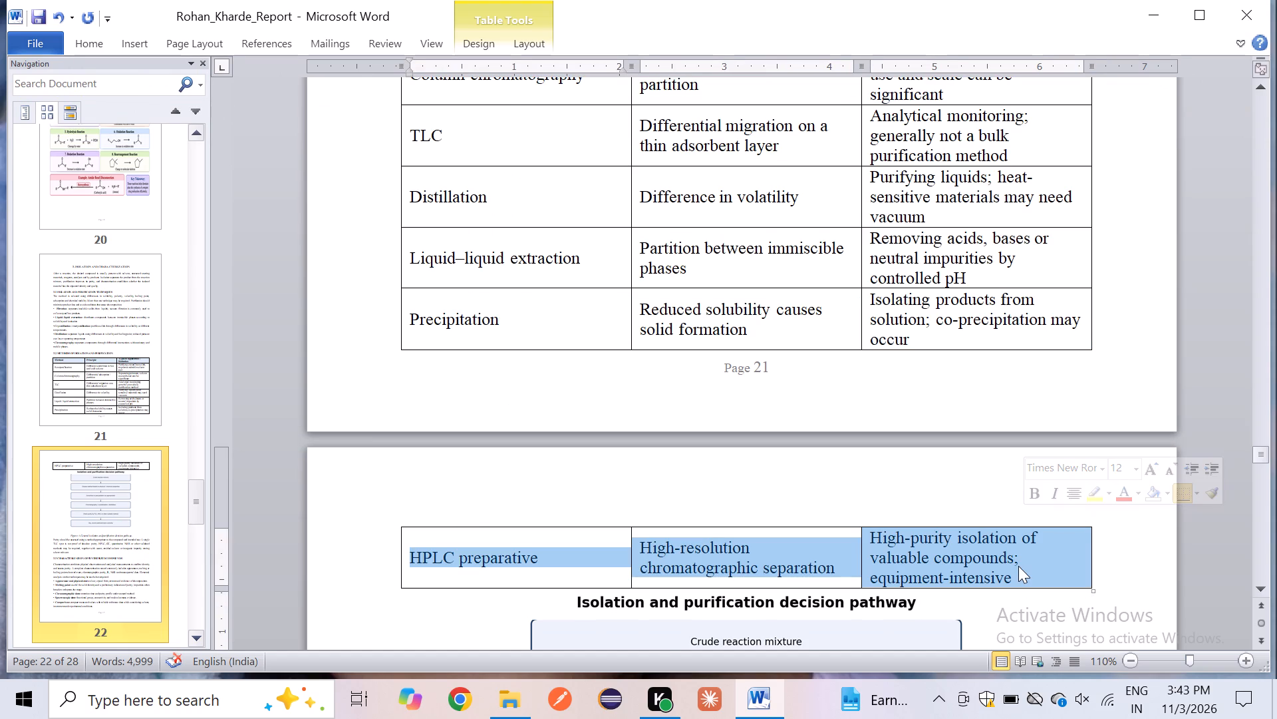
{"action": "key", "text": "Delete"}
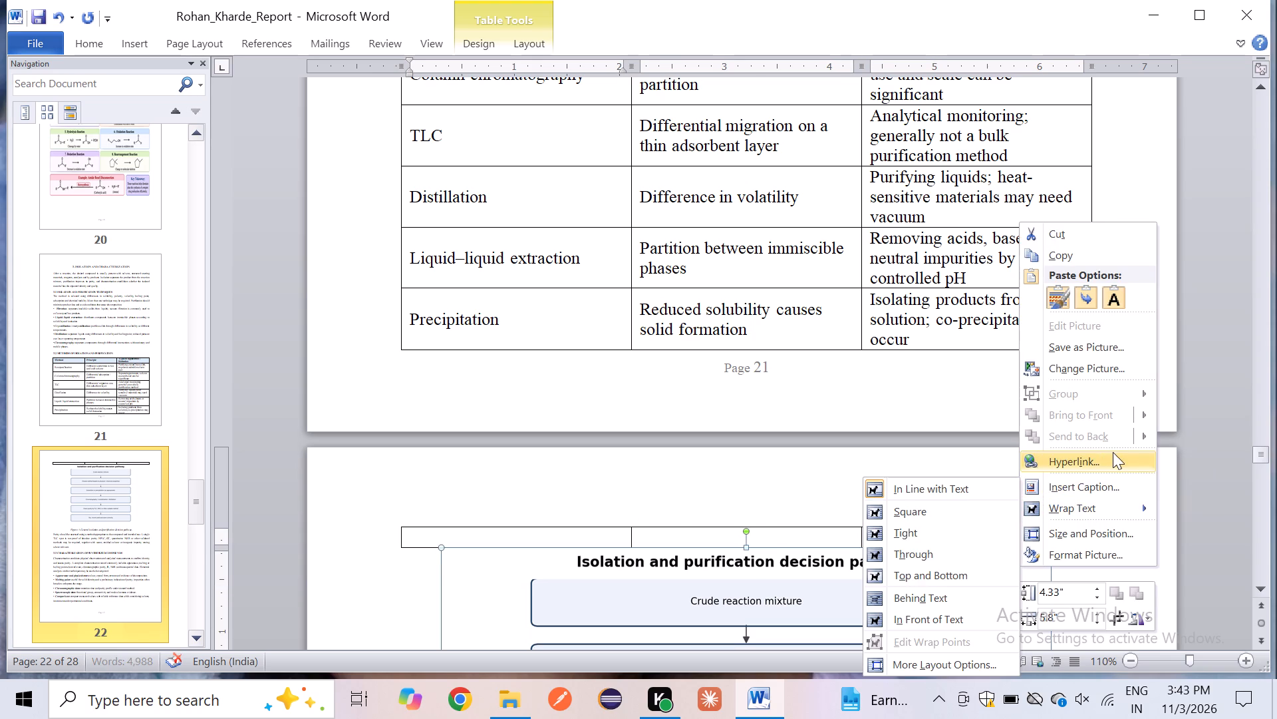
{"action": "left_click", "coordinate": [1098, 234]}
{"action": "key", "text": "ctrl+z"}
{"action": "left_click", "coordinate": [1035, 280], "text": "ctrl"}
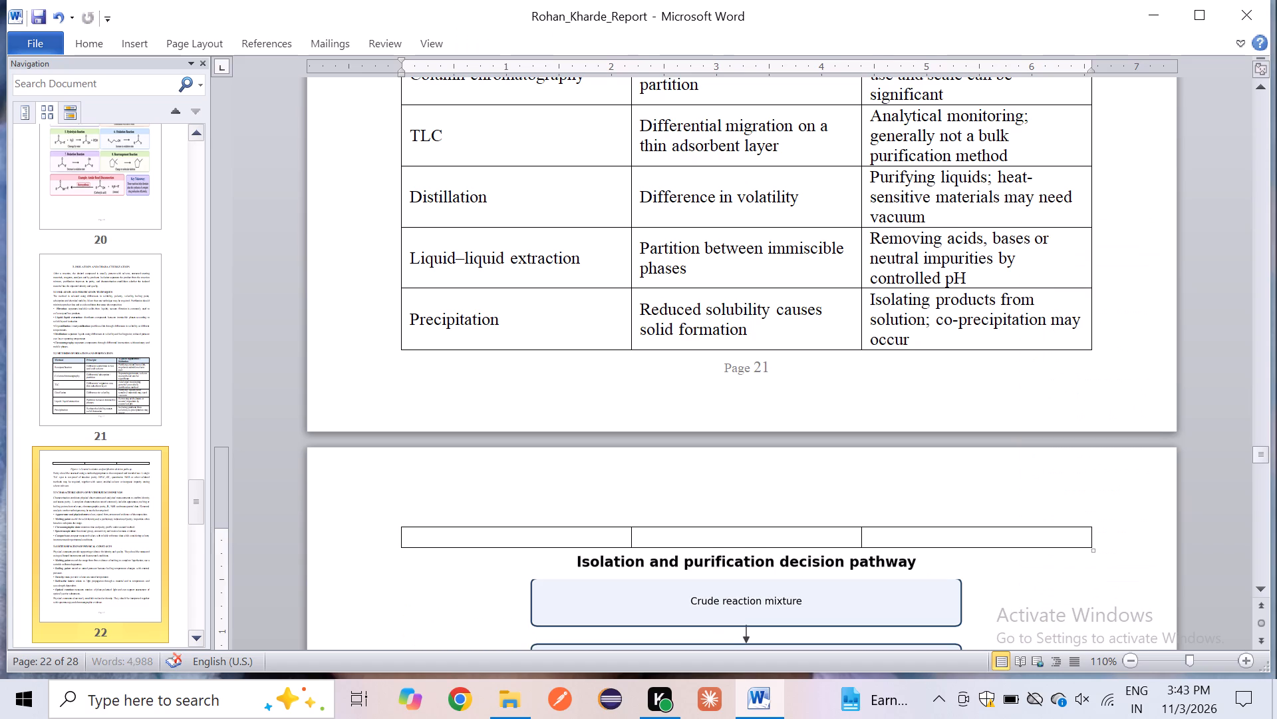
{"action": "left_click", "coordinate": [486, 544]}
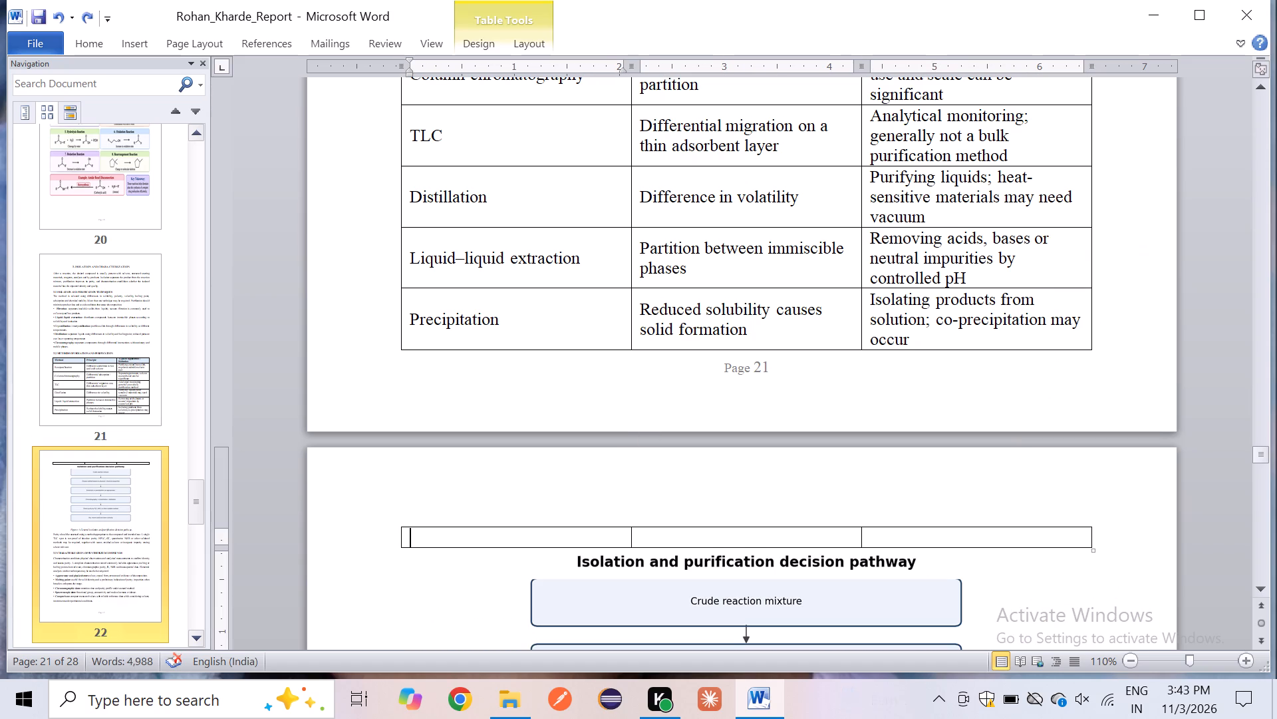
{"action": "right_click", "coordinate": [439, 533]}
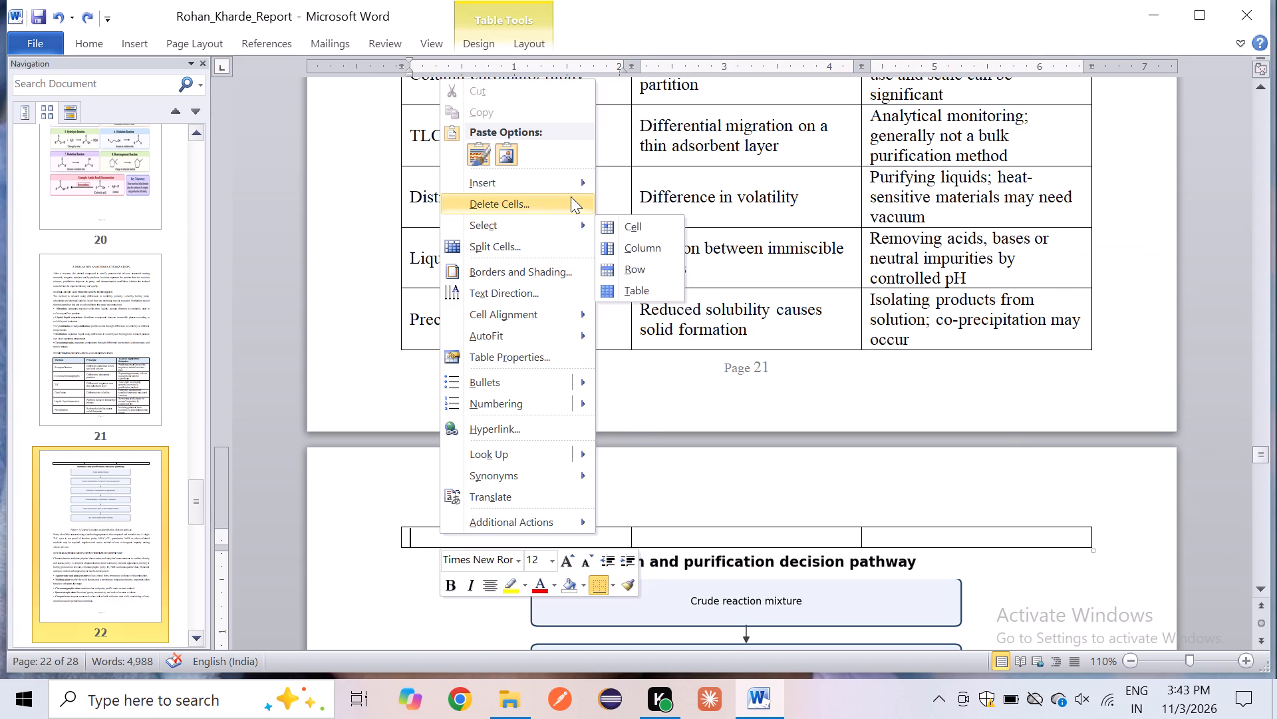
{"action": "left_click", "coordinate": [571, 196]}
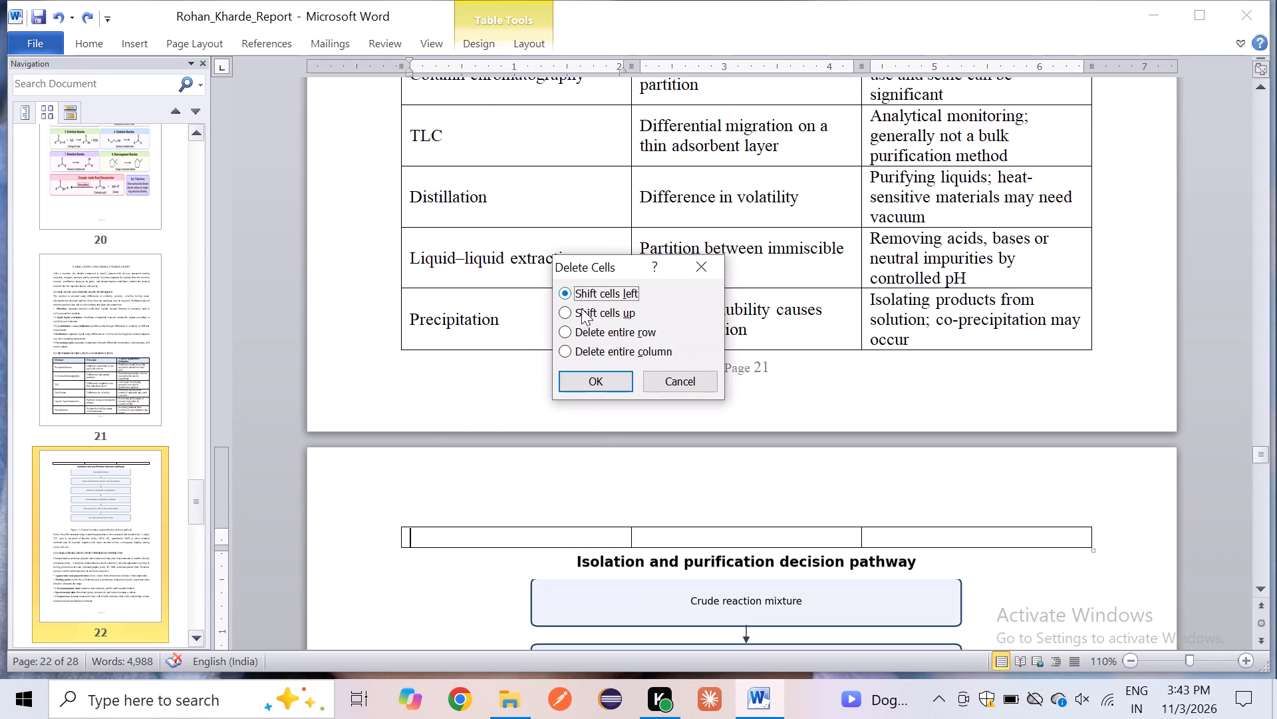
{"action": "left_click", "coordinate": [565, 330]}
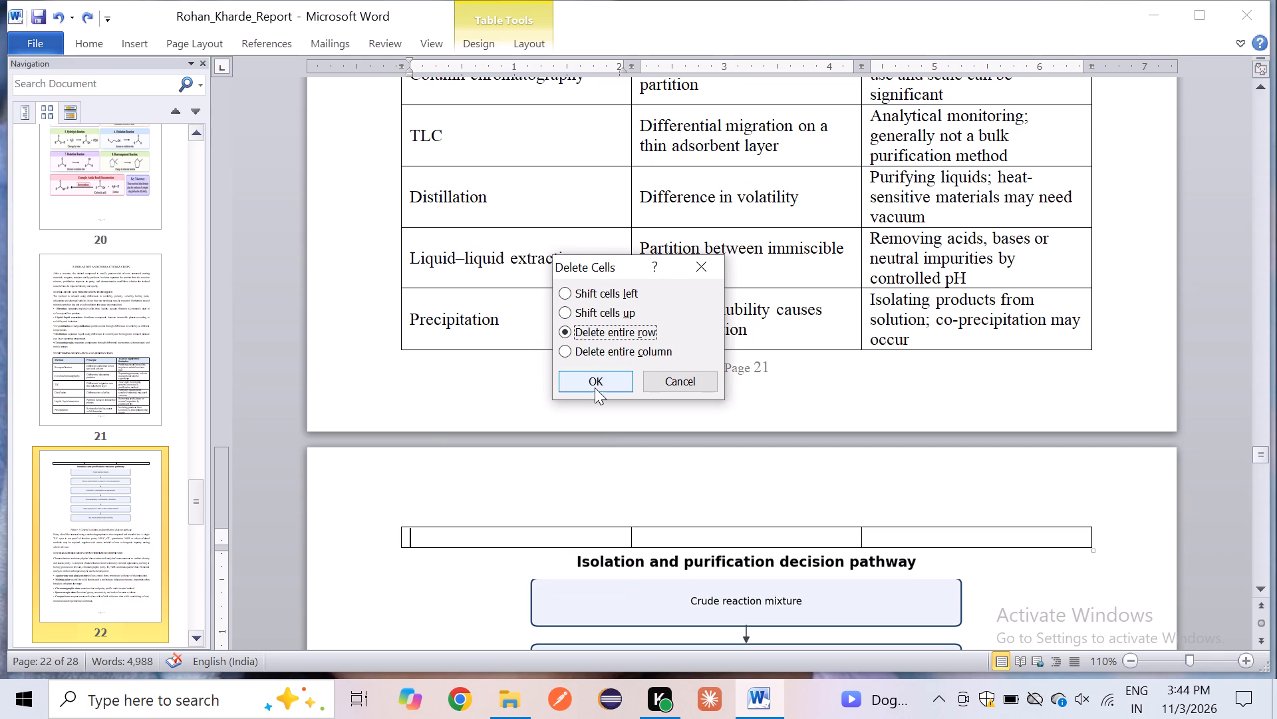
{"action": "left_click", "coordinate": [609, 386]}
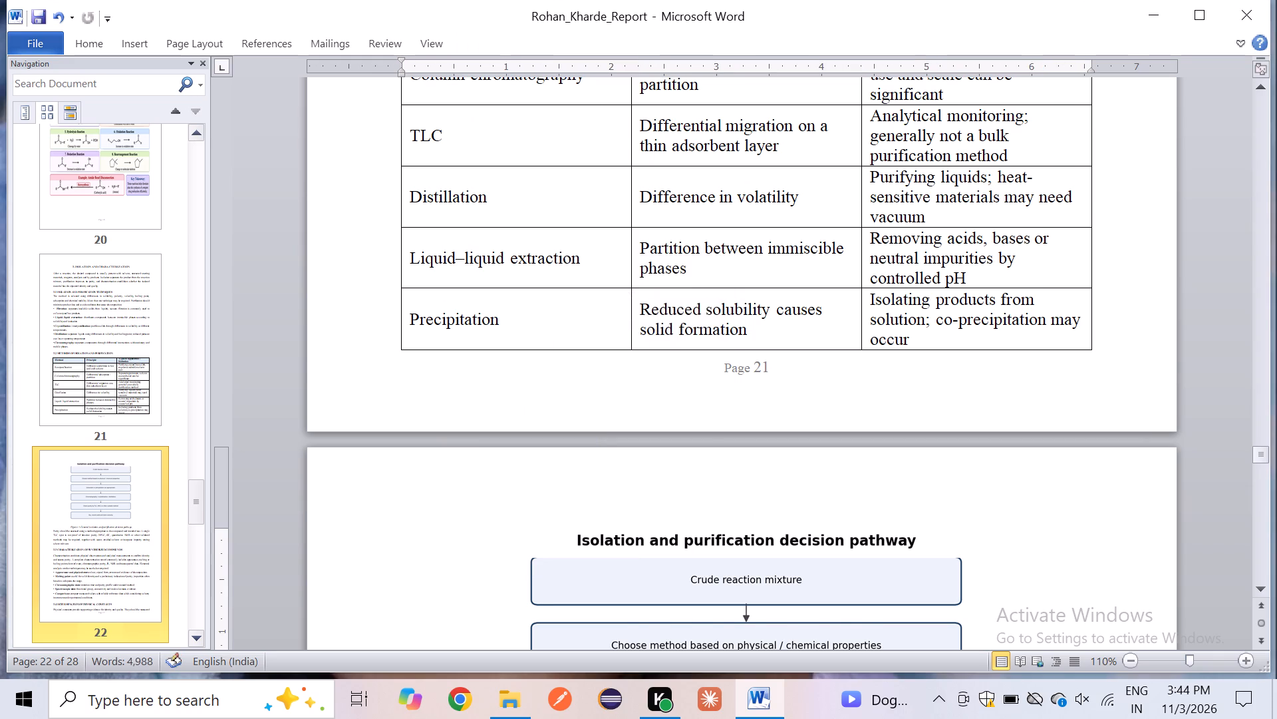
Save the report.
{"action": "scroll", "coordinate": [605, 452], "scroll_direction": "down", "scroll_amount": 5}
{"action": "scroll", "coordinate": [605, 452], "scroll_direction": "up", "scroll_amount": 20}
{"action": "scroll", "coordinate": [605, 452], "scroll_direction": "up", "scroll_amount": 14}
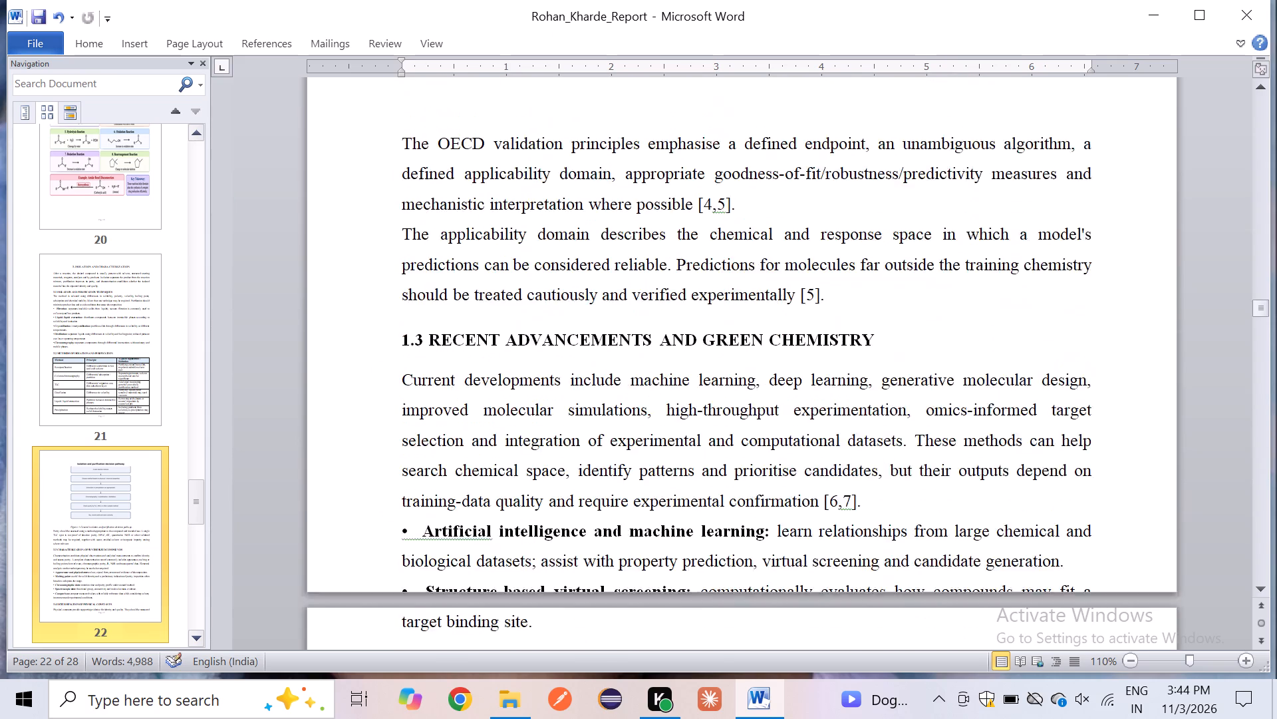
{"action": "scroll", "coordinate": [605, 452], "scroll_direction": "up", "scroll_amount": 20}
{"action": "scroll", "coordinate": [605, 452], "scroll_direction": "up", "scroll_amount": 10}
{"action": "key", "text": "ctrl+s"}
Skim the saved report's layout, from the front pages and list of figures to the software chapter and back to the title page.
{"action": "scroll", "coordinate": [605, 452], "scroll_direction": "up", "scroll_amount": 2}
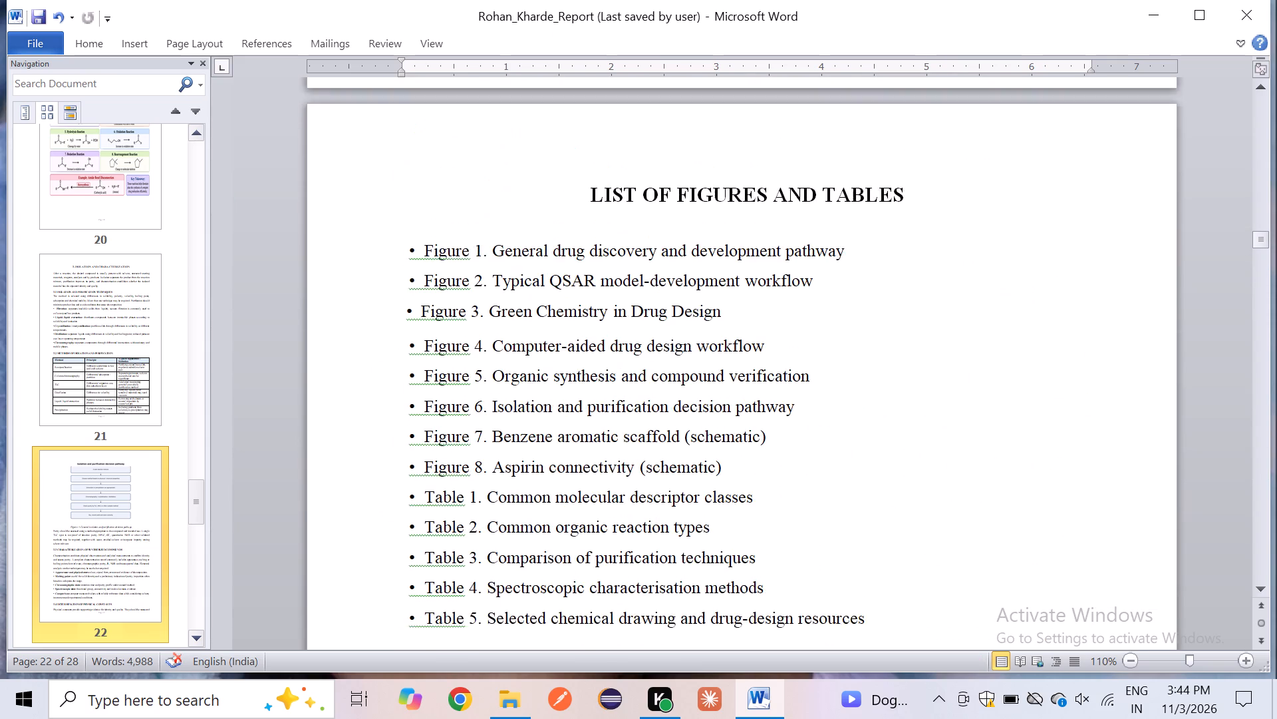
{"action": "scroll", "coordinate": [605, 452], "scroll_direction": "up", "scroll_amount": 19}
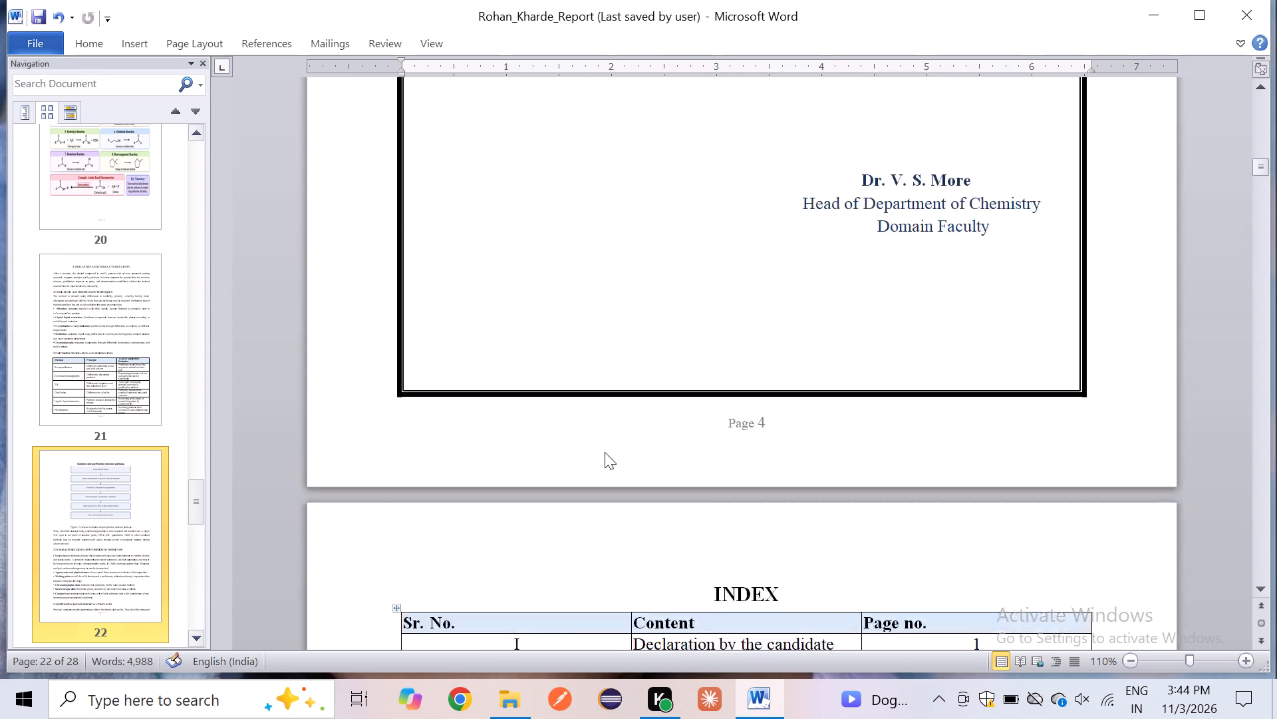
{"action": "scroll", "coordinate": [605, 452], "scroll_direction": "up", "scroll_amount": 14}
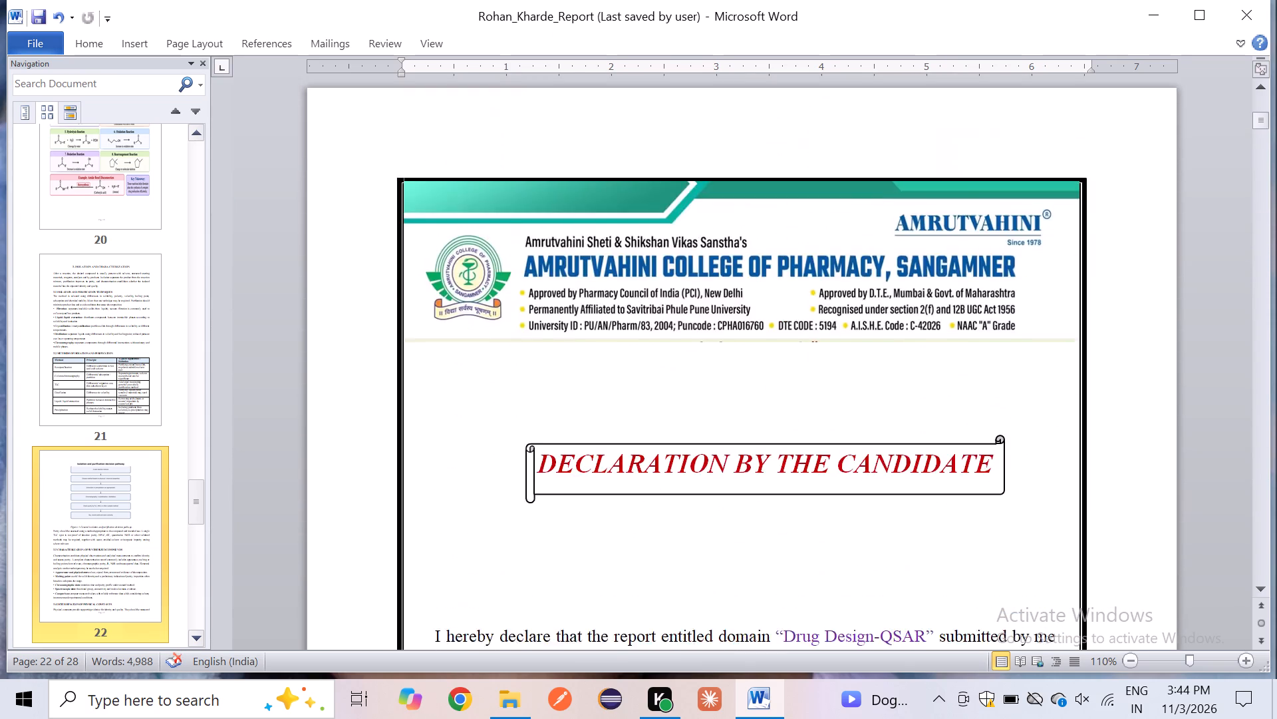
{"action": "scroll", "coordinate": [605, 452], "scroll_direction": "up", "scroll_amount": 1}
{"action": "scroll", "coordinate": [605, 452], "scroll_direction": "down", "scroll_amount": 20}
{"action": "scroll", "coordinate": [605, 452], "scroll_direction": "down", "scroll_amount": 8}
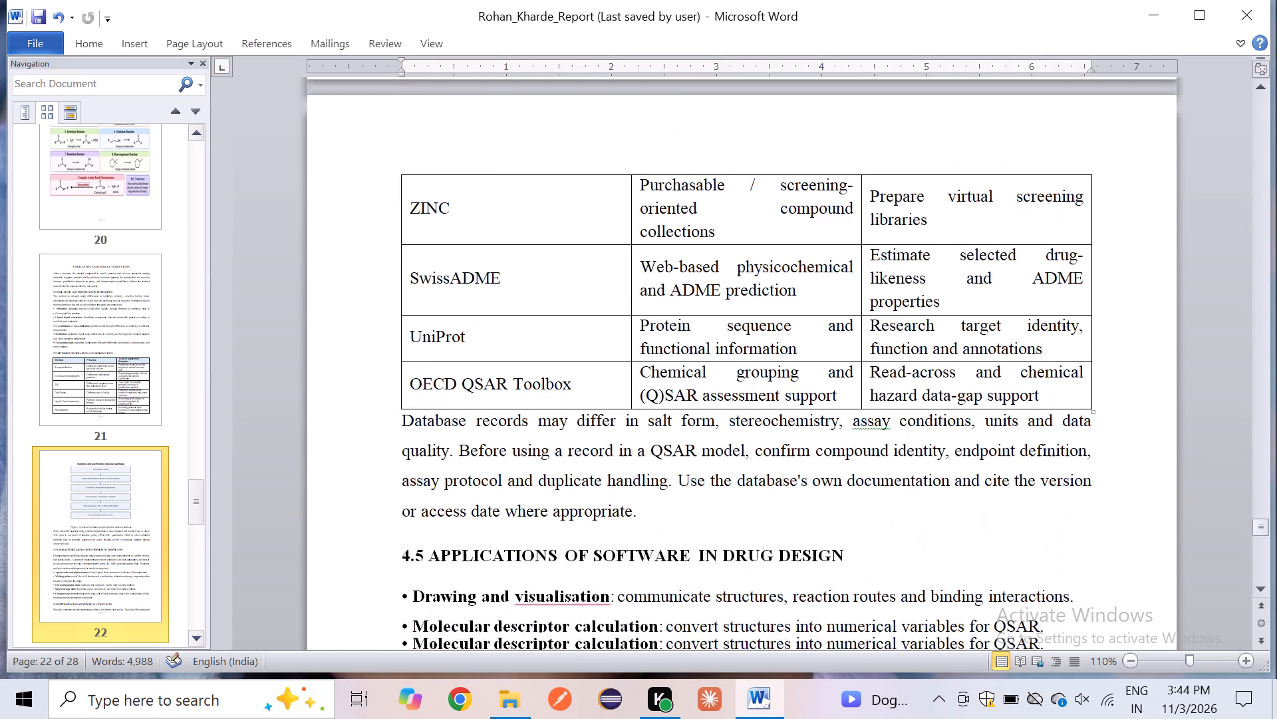
{"action": "scroll", "coordinate": [619, 423], "scroll_direction": "down", "scroll_amount": 2}
{"action": "scroll", "coordinate": [619, 423], "scroll_direction": "up", "scroll_amount": 1}
{"action": "scroll", "coordinate": [619, 423], "scroll_direction": "down", "scroll_amount": 1}
{"action": "scroll", "coordinate": [619, 423], "scroll_direction": "up", "scroll_amount": 20}
{"action": "scroll", "coordinate": [619, 423], "scroll_direction": "up", "scroll_amount": 20}
{"action": "scroll", "coordinate": [619, 423], "scroll_direction": "up", "scroll_amount": 1}
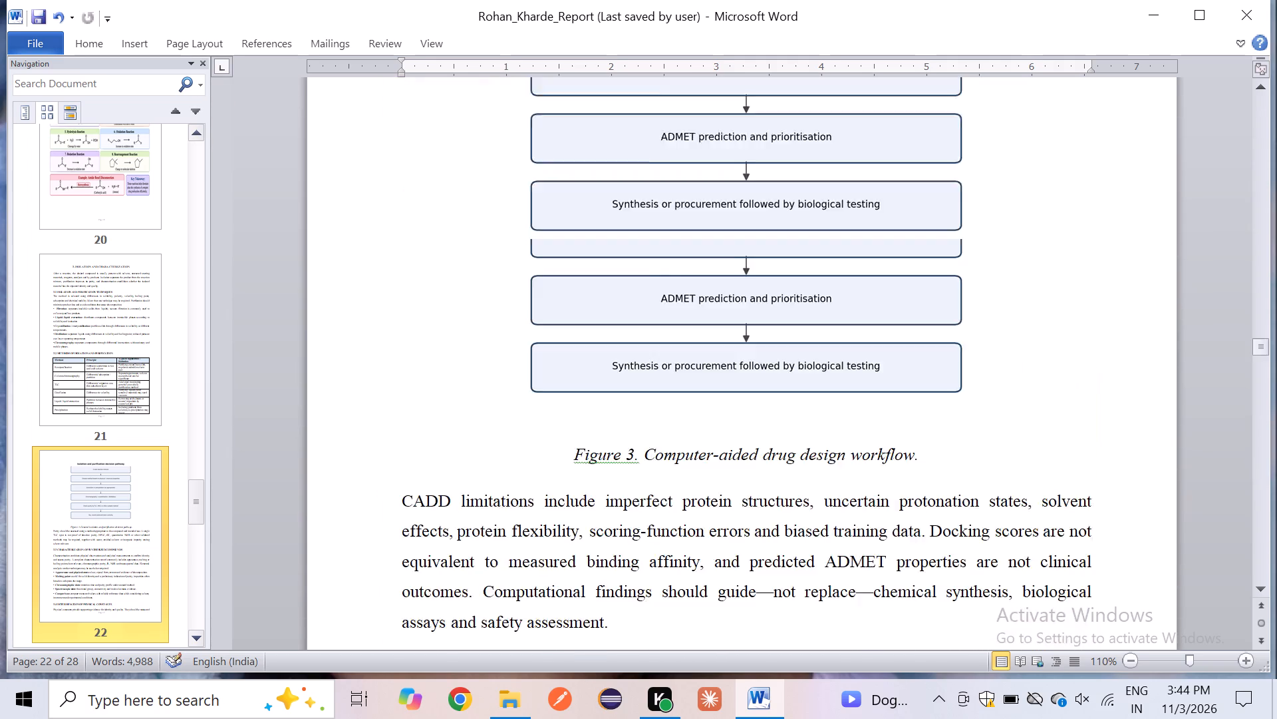
{"action": "scroll", "coordinate": [619, 445], "scroll_direction": "up", "scroll_amount": 20}
{"action": "scroll", "coordinate": [619, 445], "scroll_direction": "up", "scroll_amount": 20}
{"action": "scroll", "coordinate": [619, 445], "scroll_direction": "up", "scroll_amount": 20}
{"action": "scroll", "coordinate": [619, 445], "scroll_direction": "down", "scroll_amount": 1}
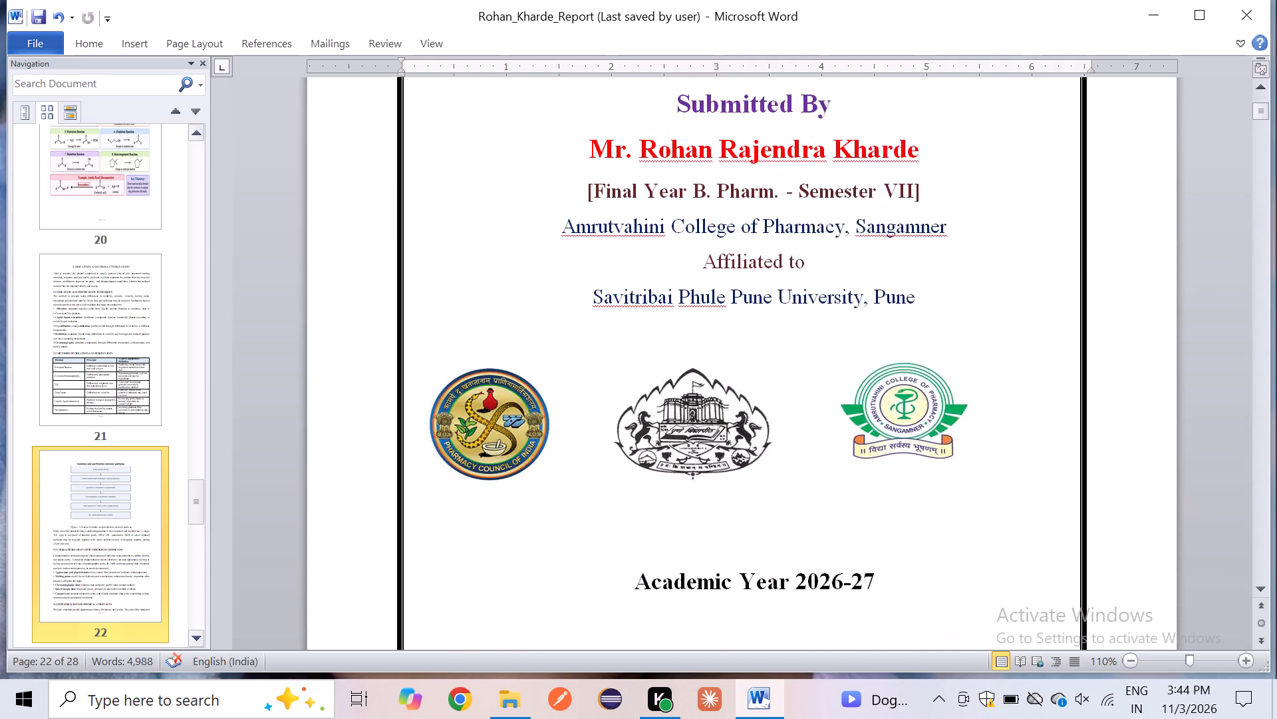
Review the front pages from the title page through the declaration and certificate to the faculty endorsement, checking their text and layout.
{"action": "scroll", "coordinate": [619, 445], "scroll_direction": "down", "scroll_amount": 7}
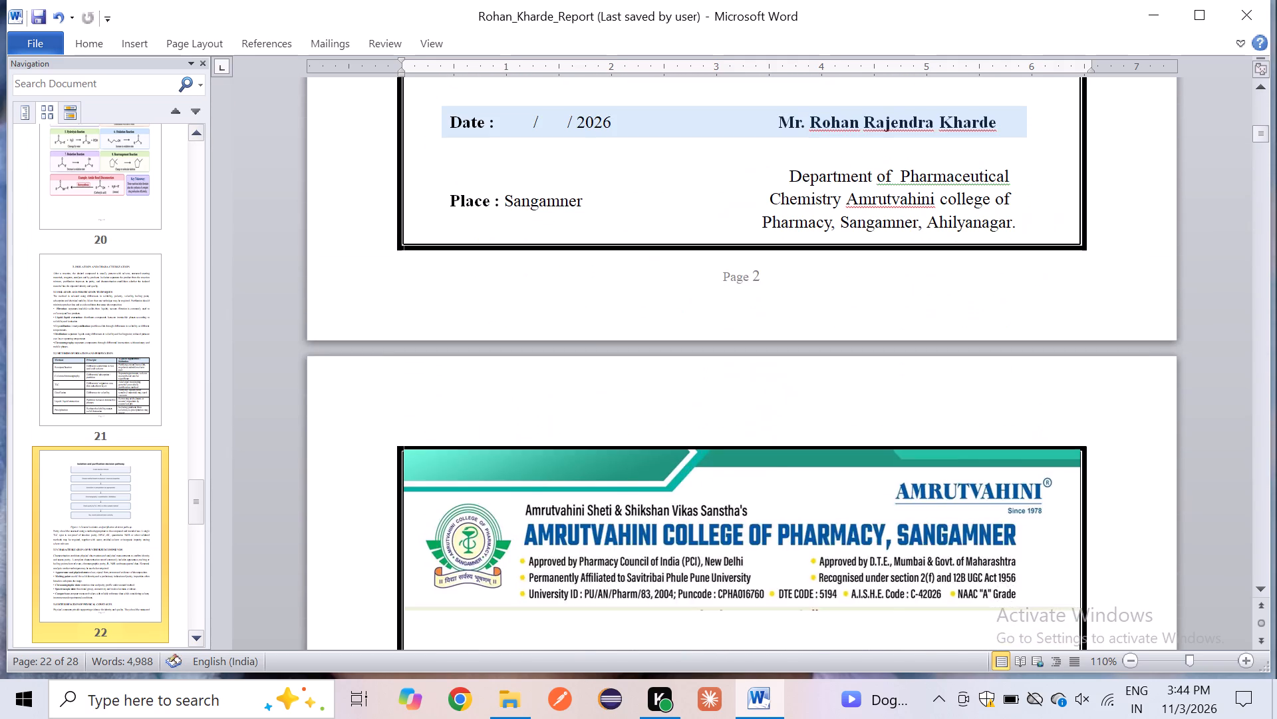
{"action": "scroll", "coordinate": [619, 445], "scroll_direction": "up", "scroll_amount": 3}
{"action": "scroll", "coordinate": [619, 445], "scroll_direction": "down", "scroll_amount": 3}
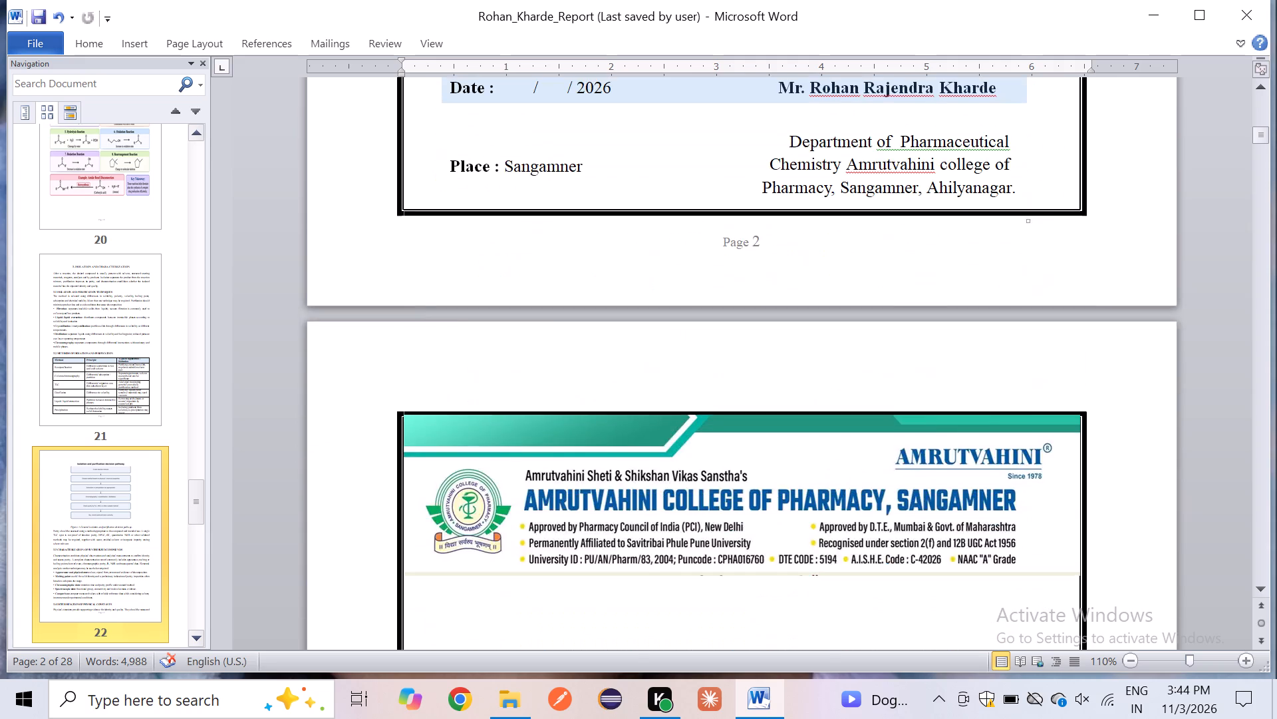
{"action": "scroll", "coordinate": [619, 445], "scroll_direction": "down", "scroll_amount": 3}
{"action": "scroll", "coordinate": [619, 445], "scroll_direction": "up", "scroll_amount": 1}
{"action": "scroll", "coordinate": [619, 445], "scroll_direction": "down", "scroll_amount": 4}
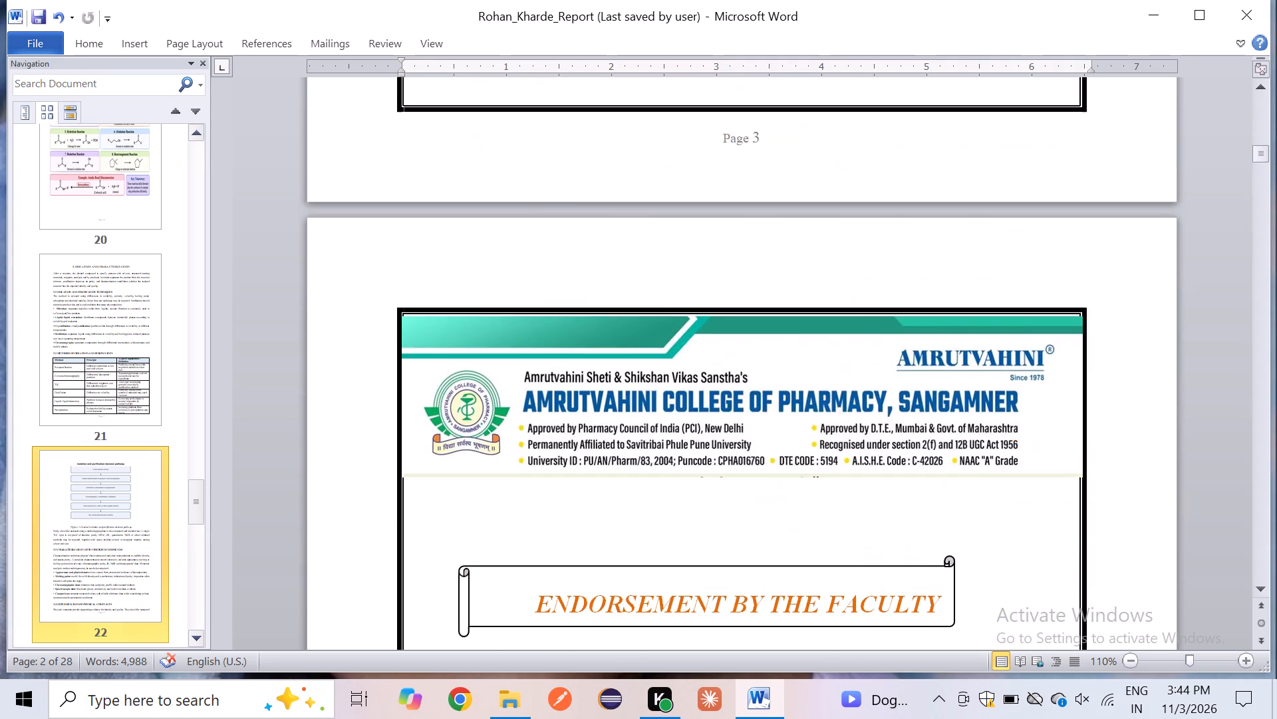
{"action": "scroll", "coordinate": [619, 445], "scroll_direction": "down", "scroll_amount": 6}
{"action": "scroll", "coordinate": [619, 445], "scroll_direction": "up", "scroll_amount": 2}
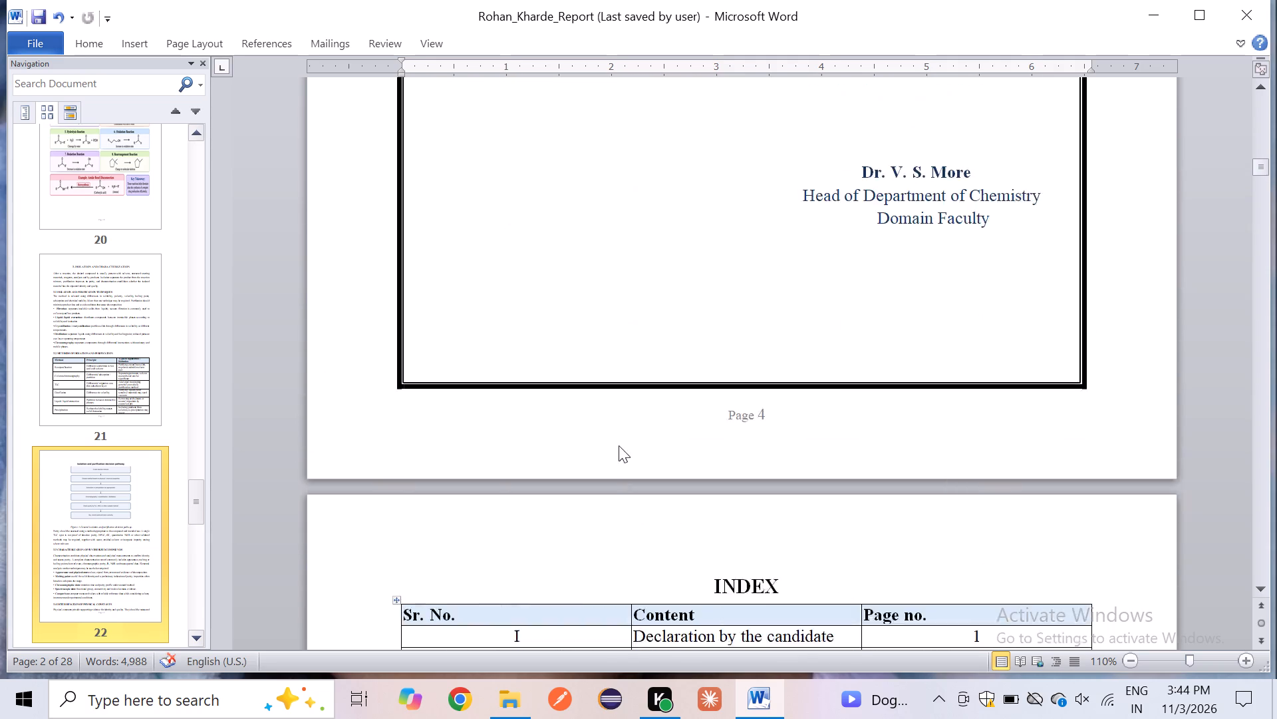
{"action": "scroll", "coordinate": [619, 445], "scroll_direction": "up", "scroll_amount": 3}
{"action": "scroll", "coordinate": [619, 445], "scroll_direction": "down", "scroll_amount": 1}
{"action": "scroll", "coordinate": [422, 292], "scroll_direction": "up", "scroll_amount": 1}
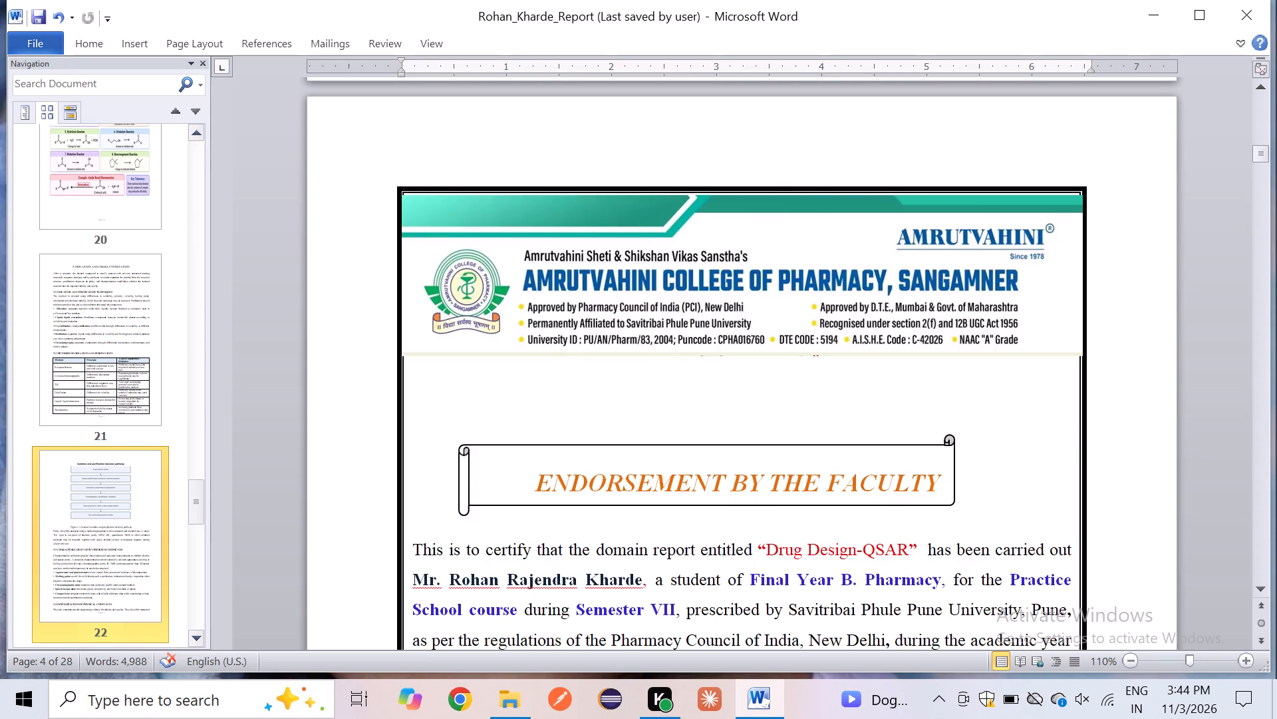
{"action": "scroll", "coordinate": [422, 292], "scroll_direction": "up", "scroll_amount": 4}
{"action": "scroll", "coordinate": [422, 292], "scroll_direction": "down", "scroll_amount": 2}
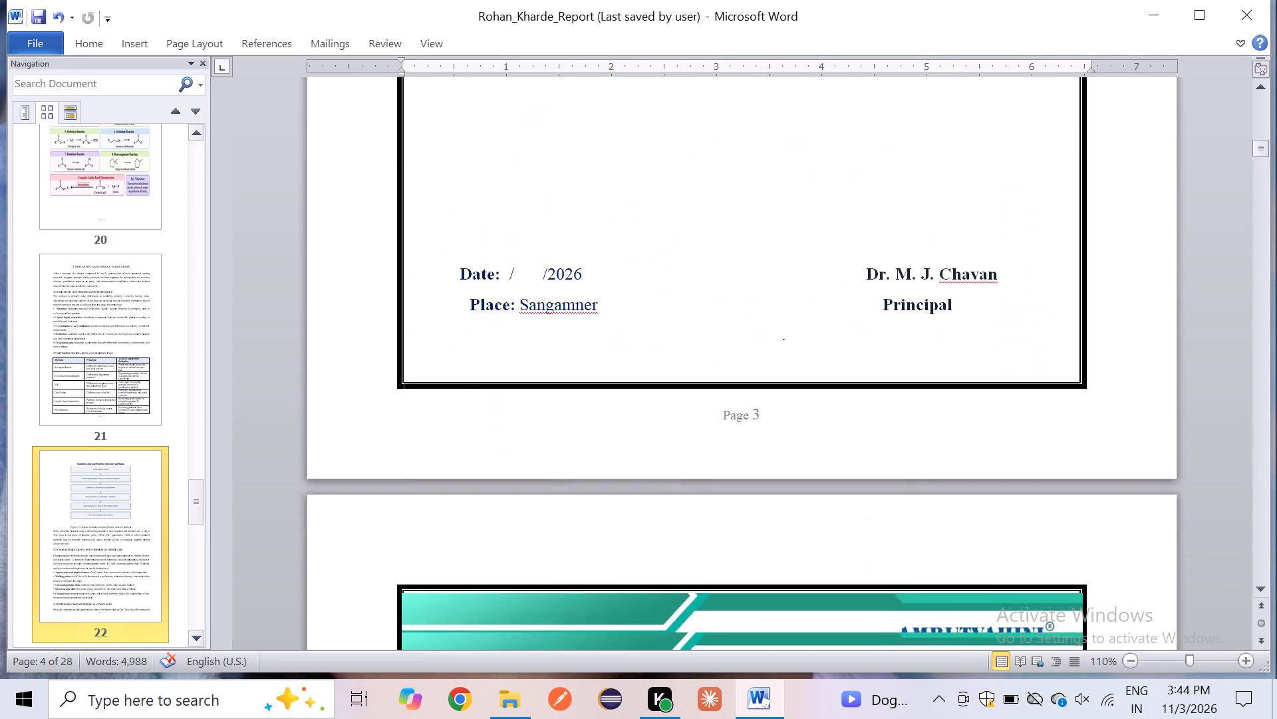
{"action": "scroll", "coordinate": [422, 292], "scroll_direction": "down", "scroll_amount": 2}
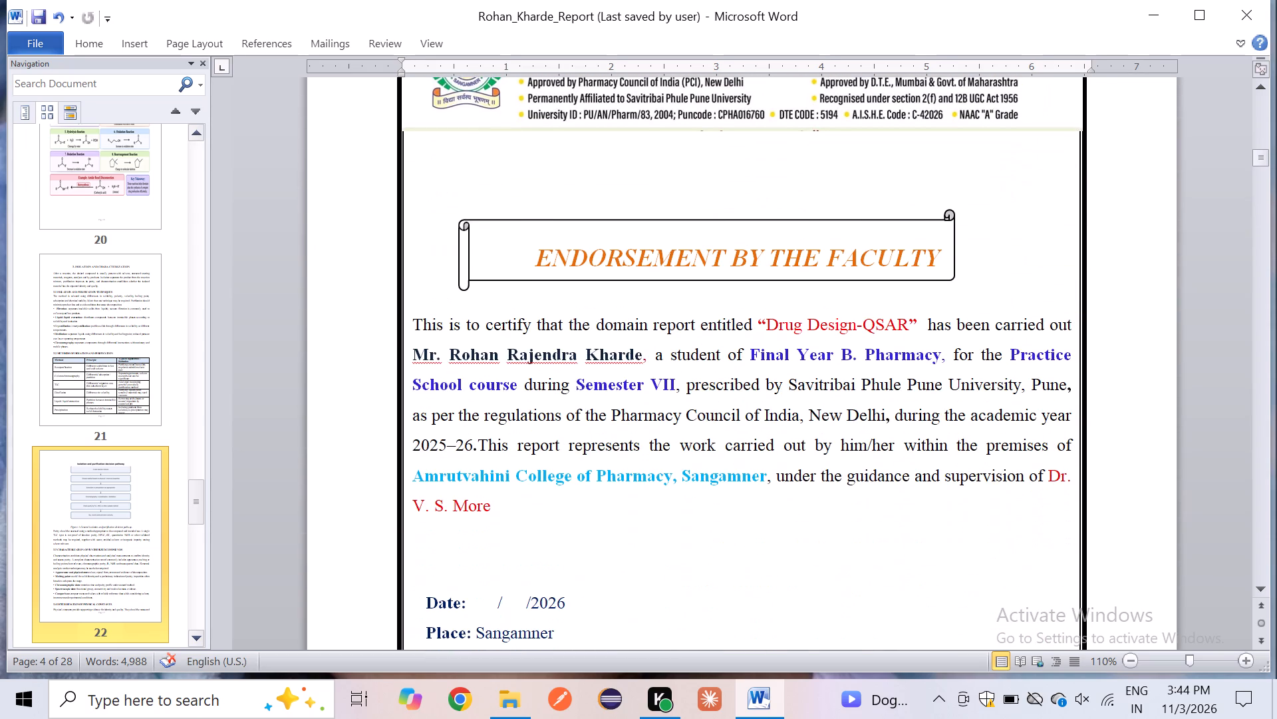
Slightly increase the left and right indents of the ENDORSEMENT BY THE FACULTY paragraph, bringing the left indent to about 0.25 inch.
{"action": "left_click_drag", "start_coordinate": [414, 327], "coordinate": [553, 500]}
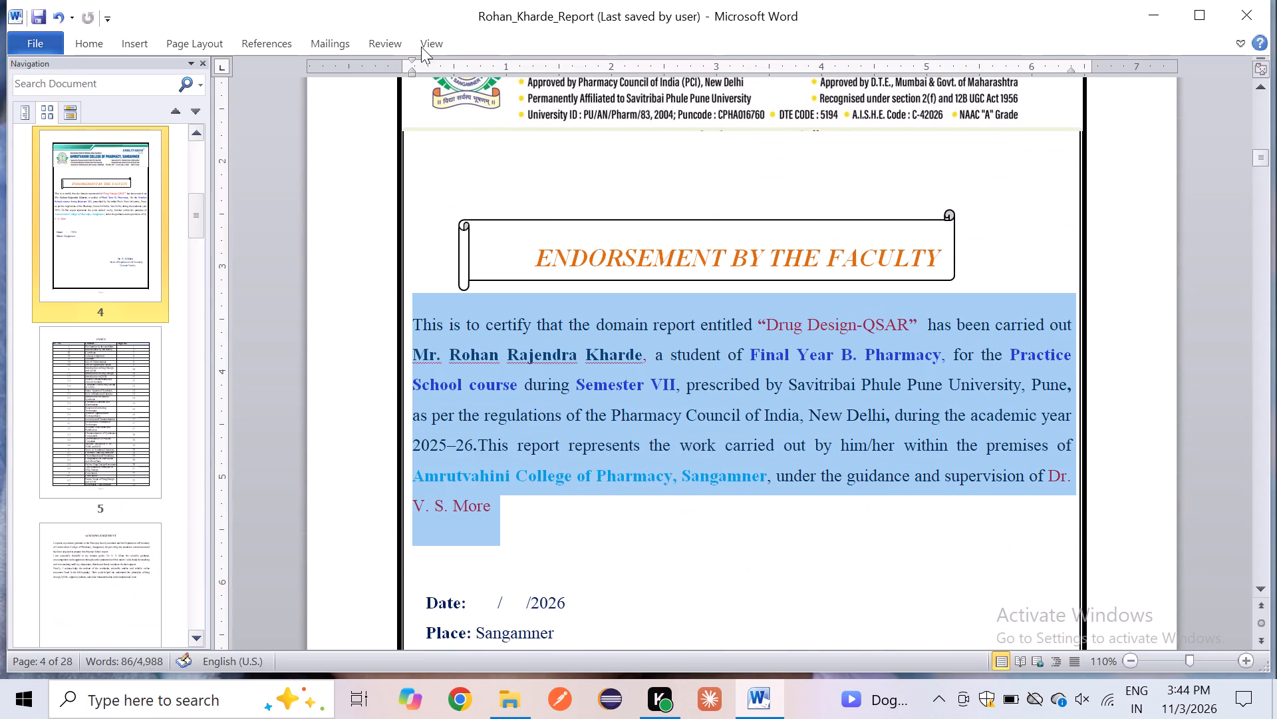
{"action": "left_click_drag", "start_coordinate": [410, 75], "coordinate": [429, 83]}
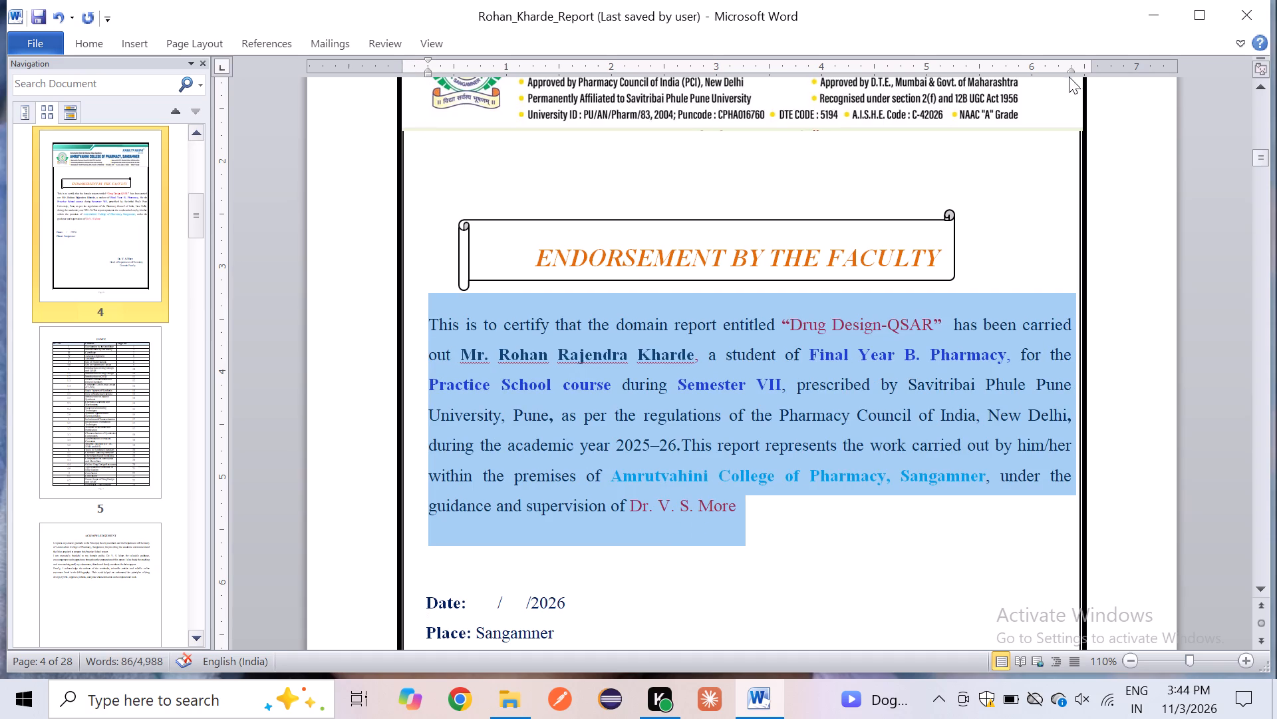
{"action": "left_click_drag", "start_coordinate": [1070, 69], "coordinate": [1061, 73]}
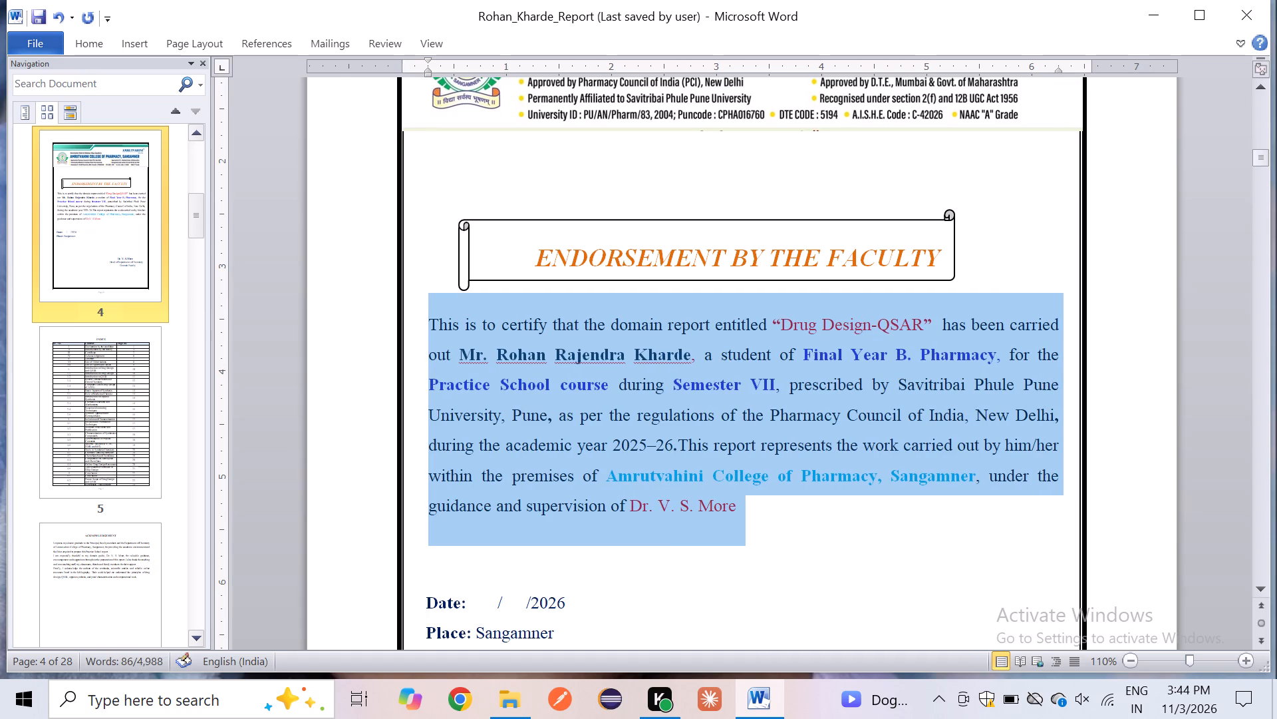
{"action": "left_click", "coordinate": [654, 475]}
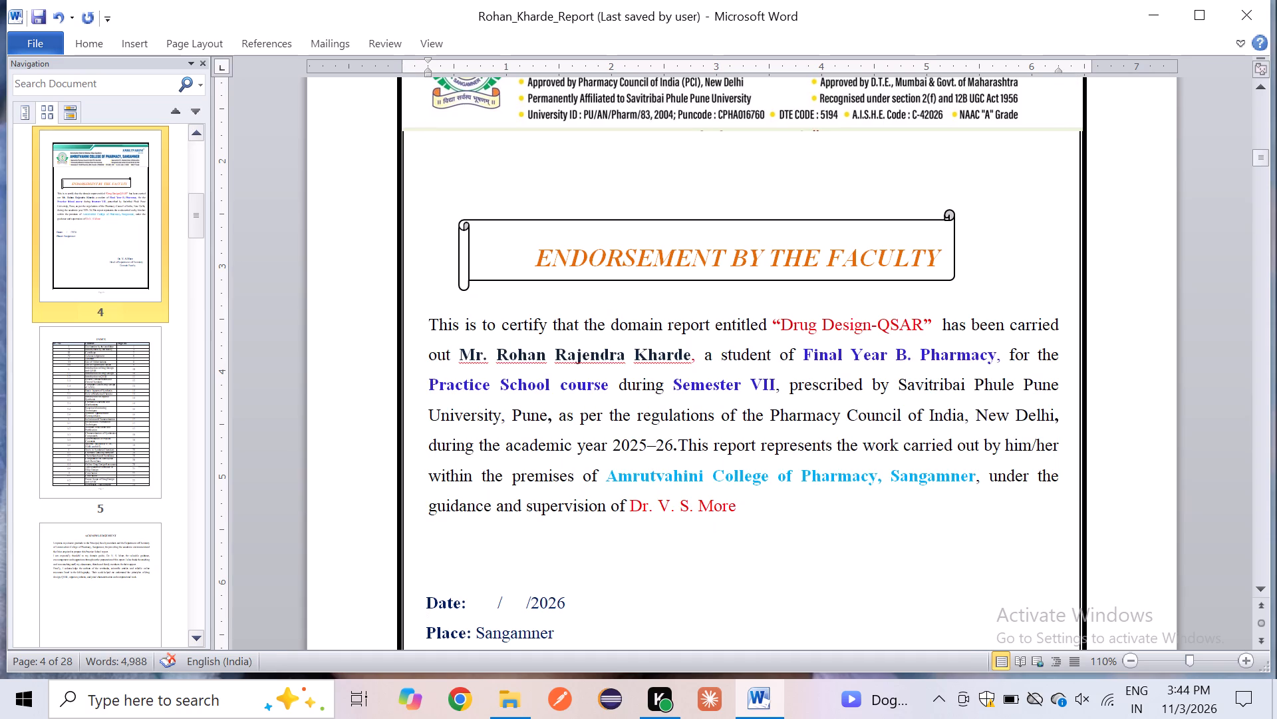
Add a space before the supervisor's name and a full stop after it at the end of the endorsement paragraph.
{"action": "left_click", "coordinate": [629, 503]}
{"action": "key", "text": "space"}
{"action": "left_click", "coordinate": [744, 507]}
{"action": "key", "text": "period"}
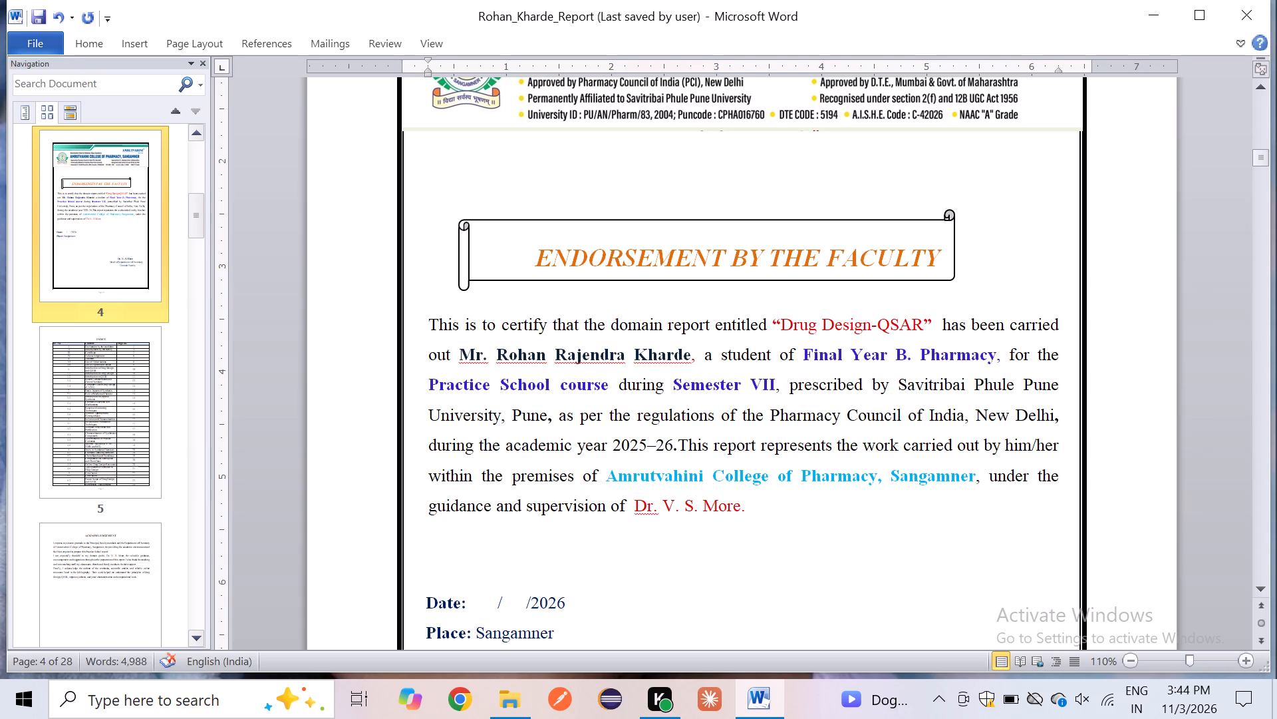
Copy the body text of the ACKNOWLEDGEMENT page, from the opening gratitude sentence to the closing paragraph.
{"action": "scroll", "coordinate": [744, 507], "scroll_direction": "down", "scroll_amount": 4}
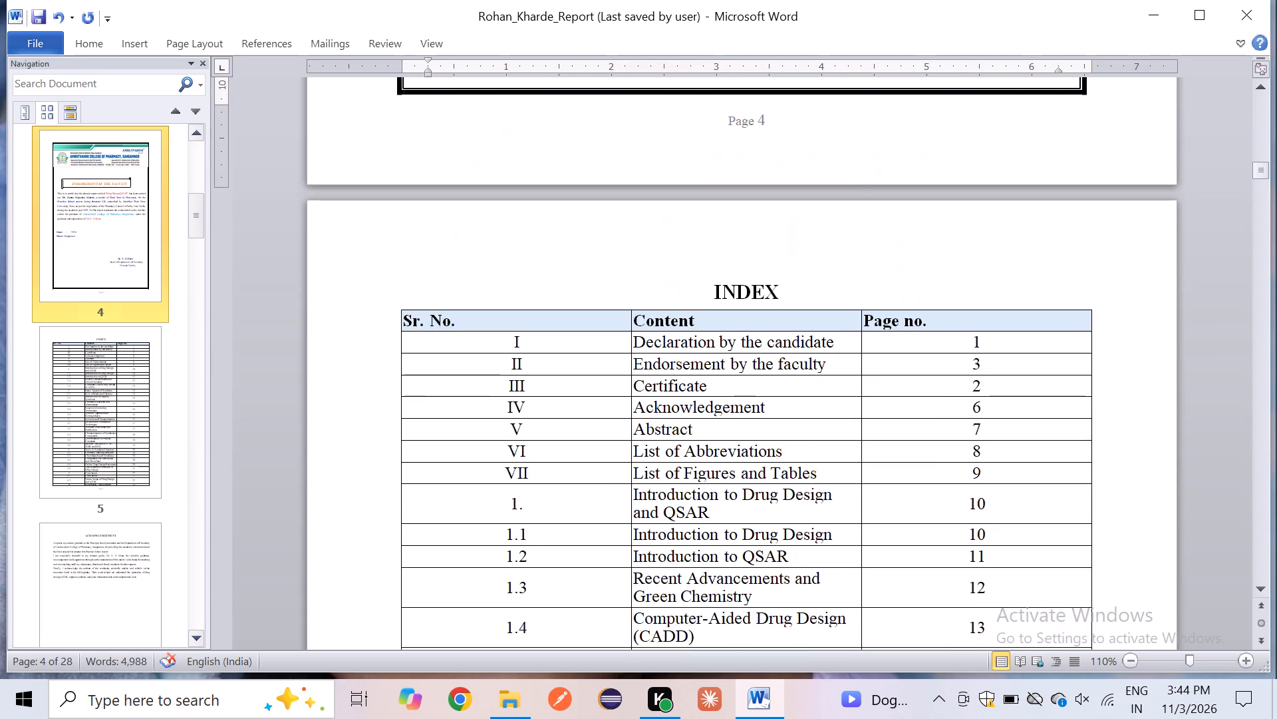
{"action": "scroll", "coordinate": [744, 507], "scroll_direction": "down", "scroll_amount": 7}
{"action": "scroll", "coordinate": [744, 507], "scroll_direction": "up", "scroll_amount": 1}
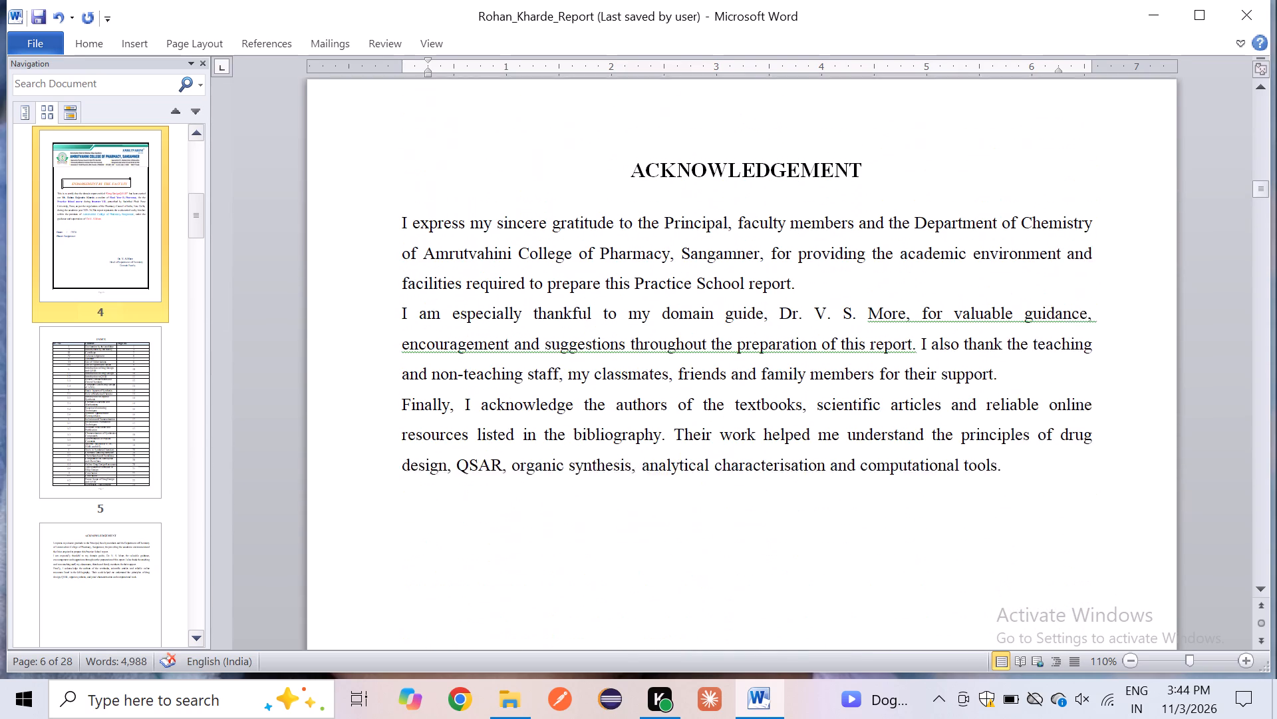
{"action": "scroll", "coordinate": [744, 507], "scroll_direction": "up", "scroll_amount": 1}
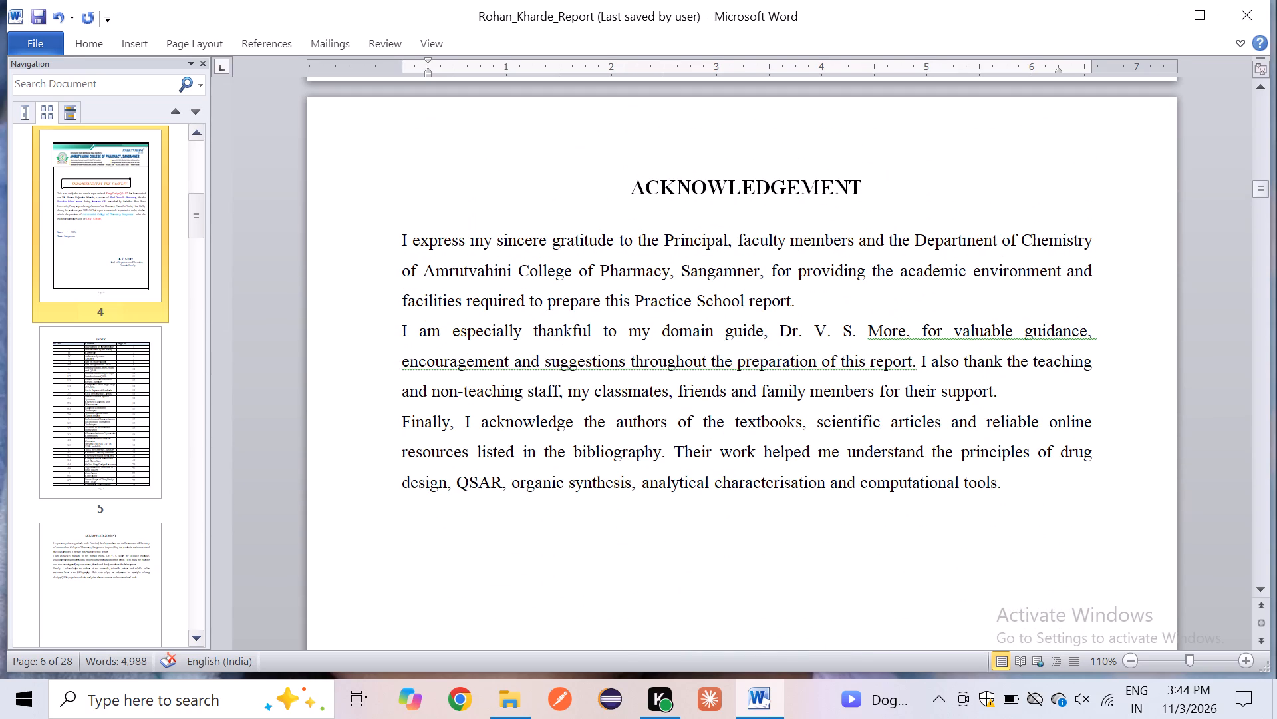
{"action": "left_click_drag", "start_coordinate": [398, 234], "coordinate": [936, 473]}
{"action": "key", "text": "ctrl+c"}
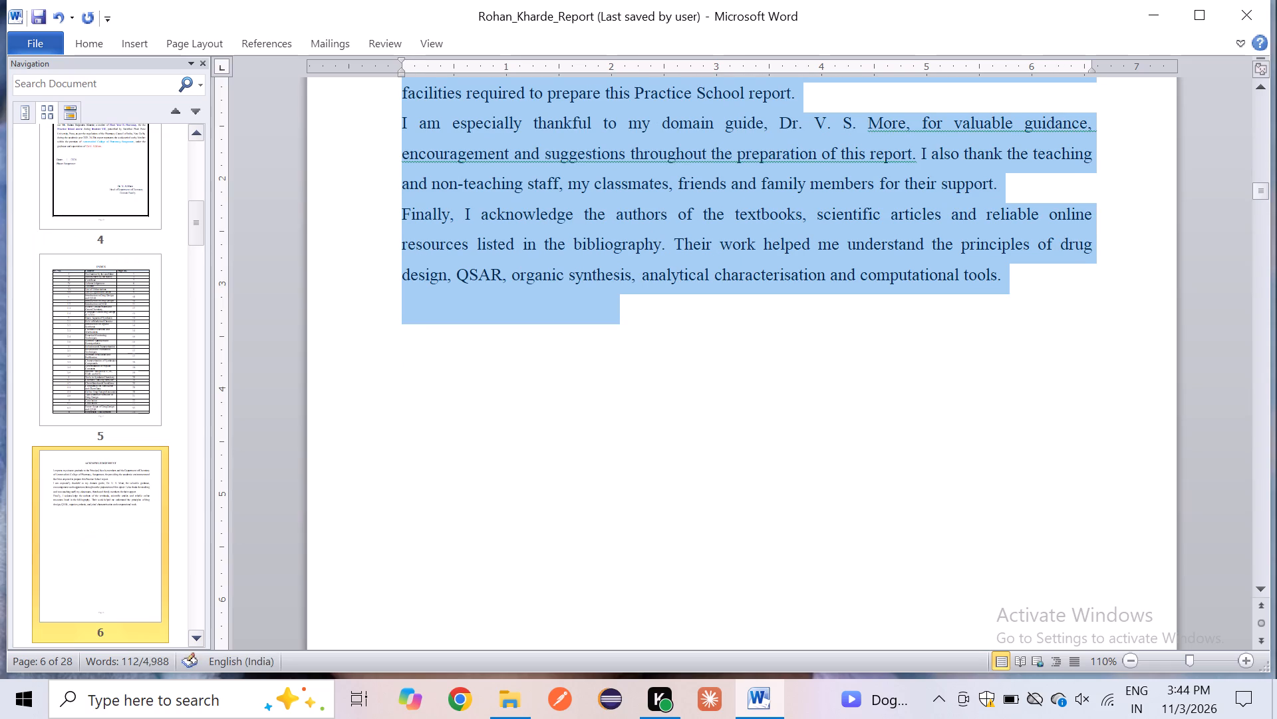
{"action": "key", "text": "alt+Tab"}
{"action": "key", "text": "alt+Tab"}
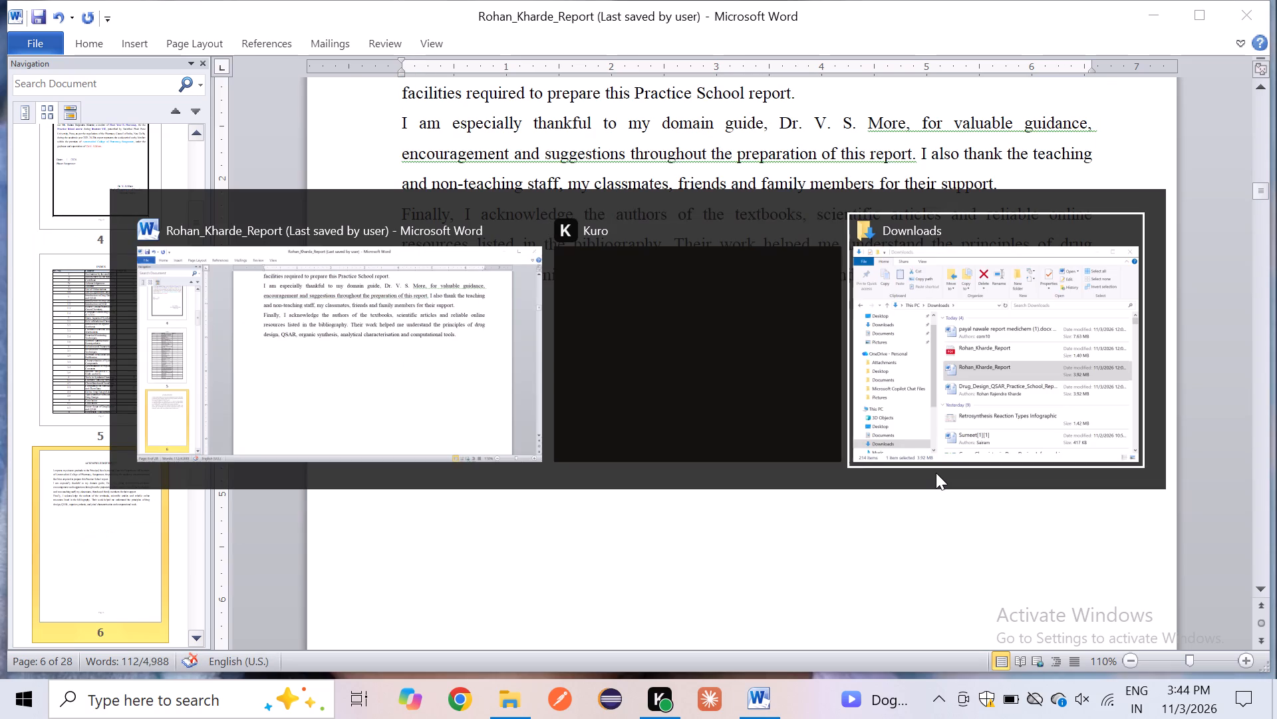
{"action": "triple_click", "coordinate": [464, 696]}
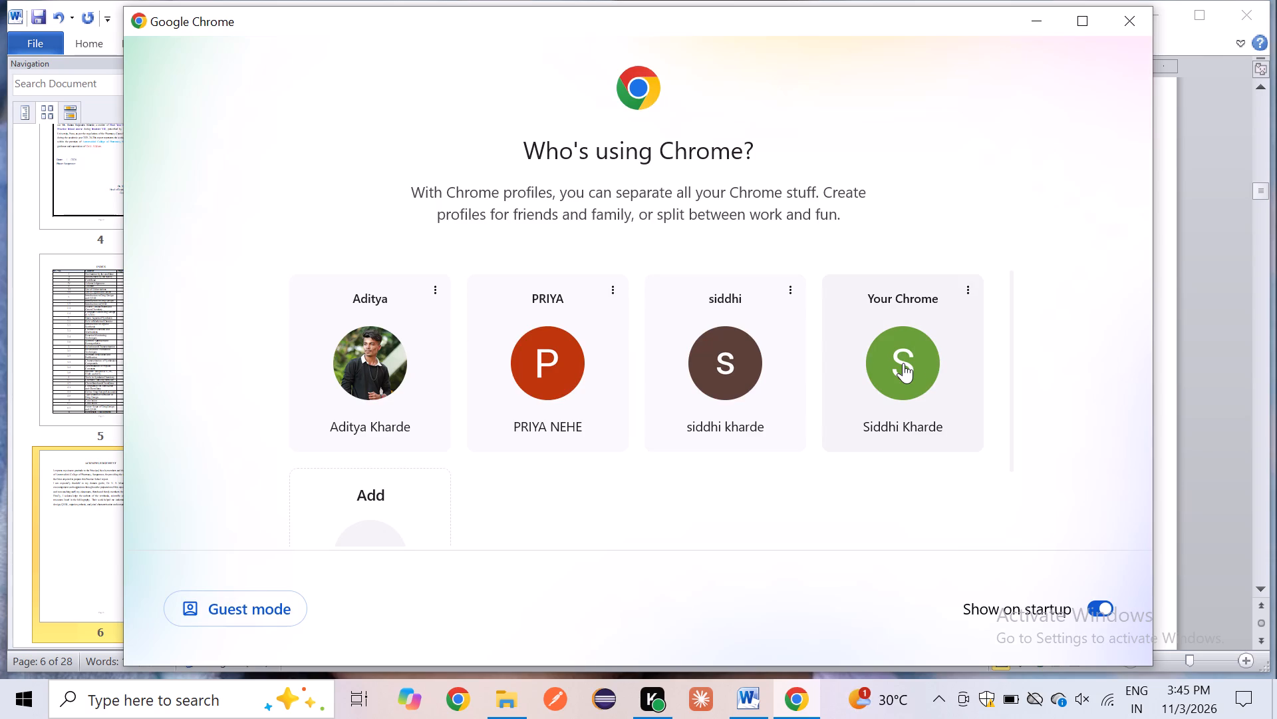
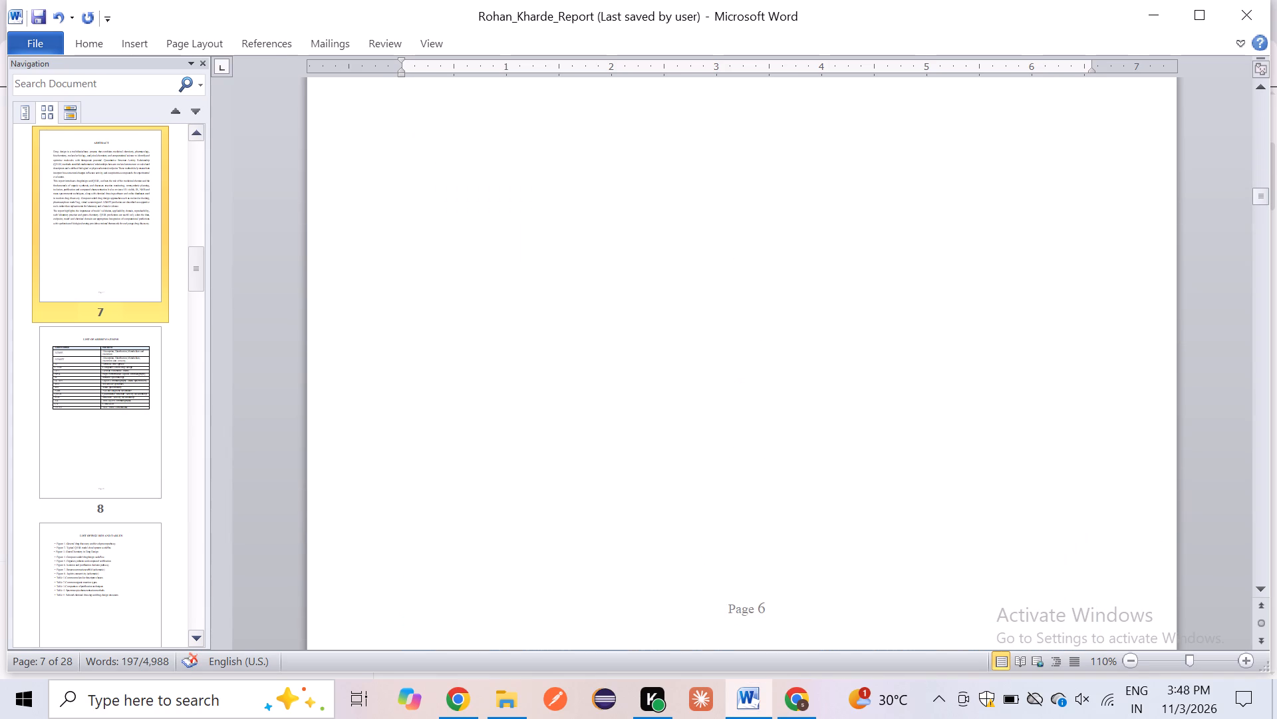
{"action": "left_click", "coordinate": [445, 320]}
{"action": "scroll", "coordinate": [445, 320], "scroll_direction": "up", "scroll_amount": 2}
{"action": "scroll", "coordinate": [445, 320], "scroll_direction": "down", "scroll_amount": 1}
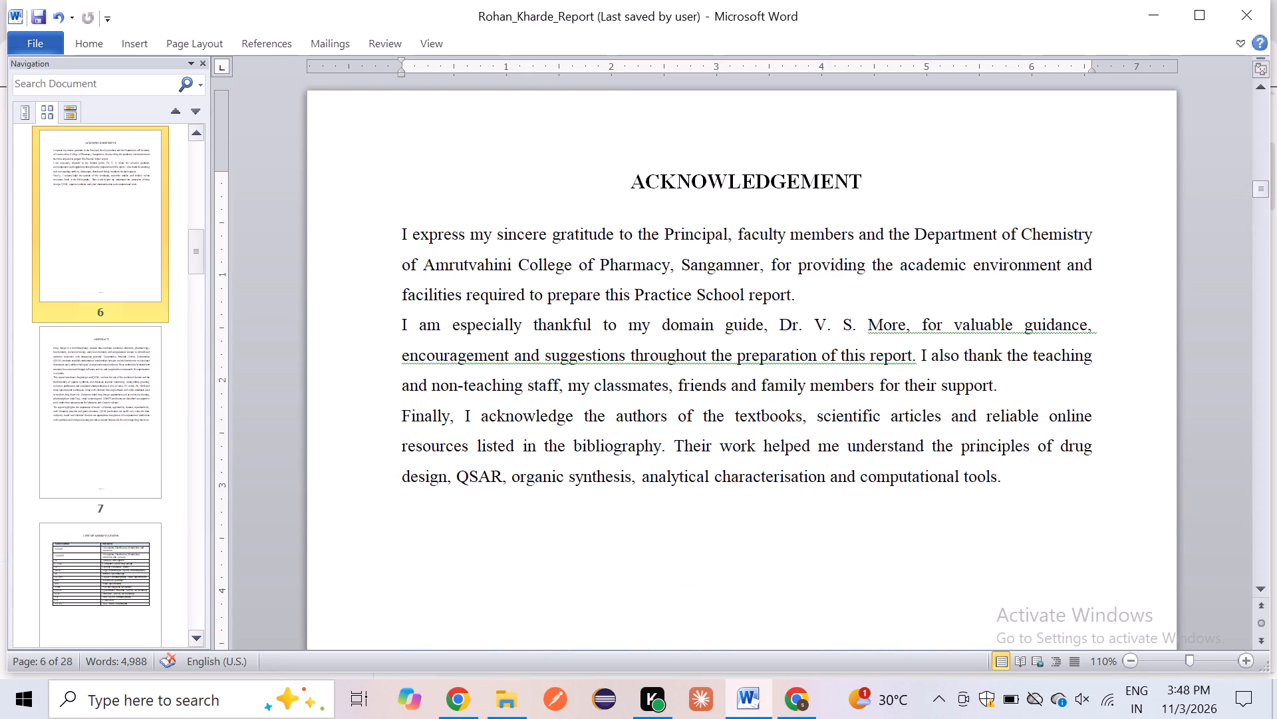
{"action": "left_click_drag", "start_coordinate": [399, 228], "coordinate": [760, 515]}
{"action": "key", "text": "ctrl+v"}
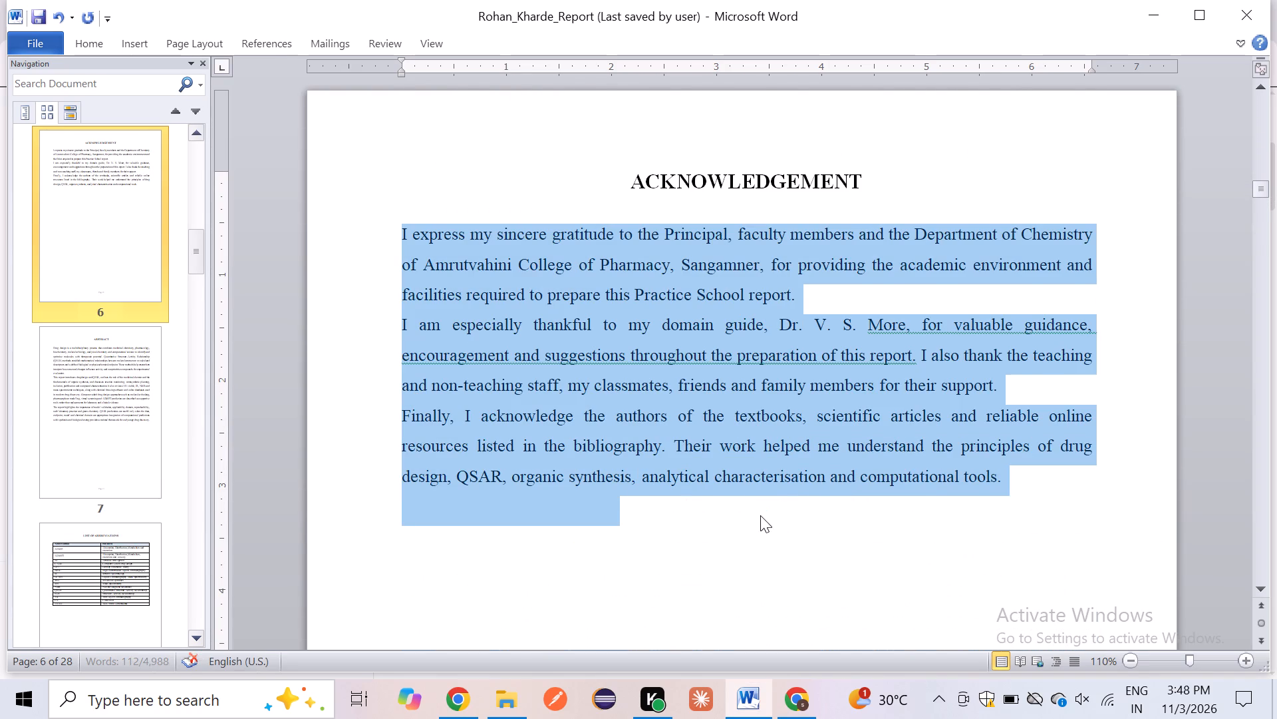
Delete the duplicate blue ACKNOWLEDGEMENT heading above the pasted text, keeping the first paragraph's opening "I".
{"action": "scroll", "coordinate": [658, 461], "scroll_direction": "up", "scroll_amount": 2}
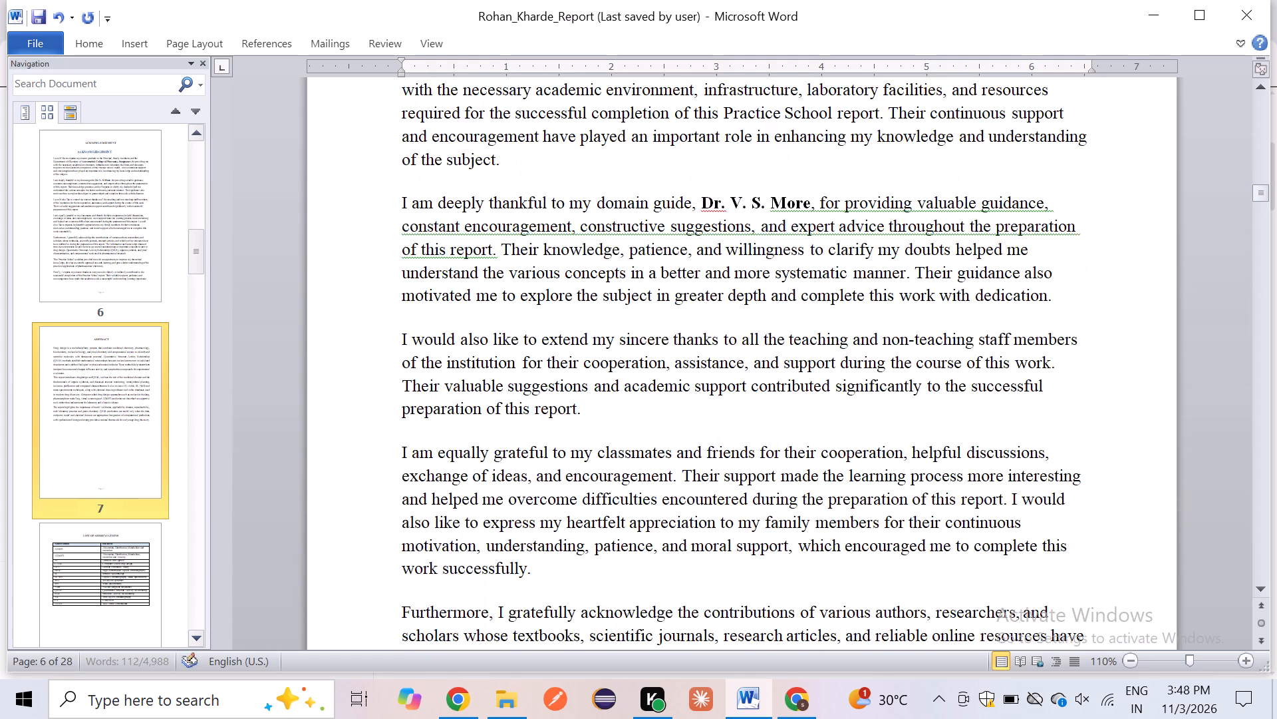
{"action": "scroll", "coordinate": [658, 461], "scroll_direction": "up", "scroll_amount": 1}
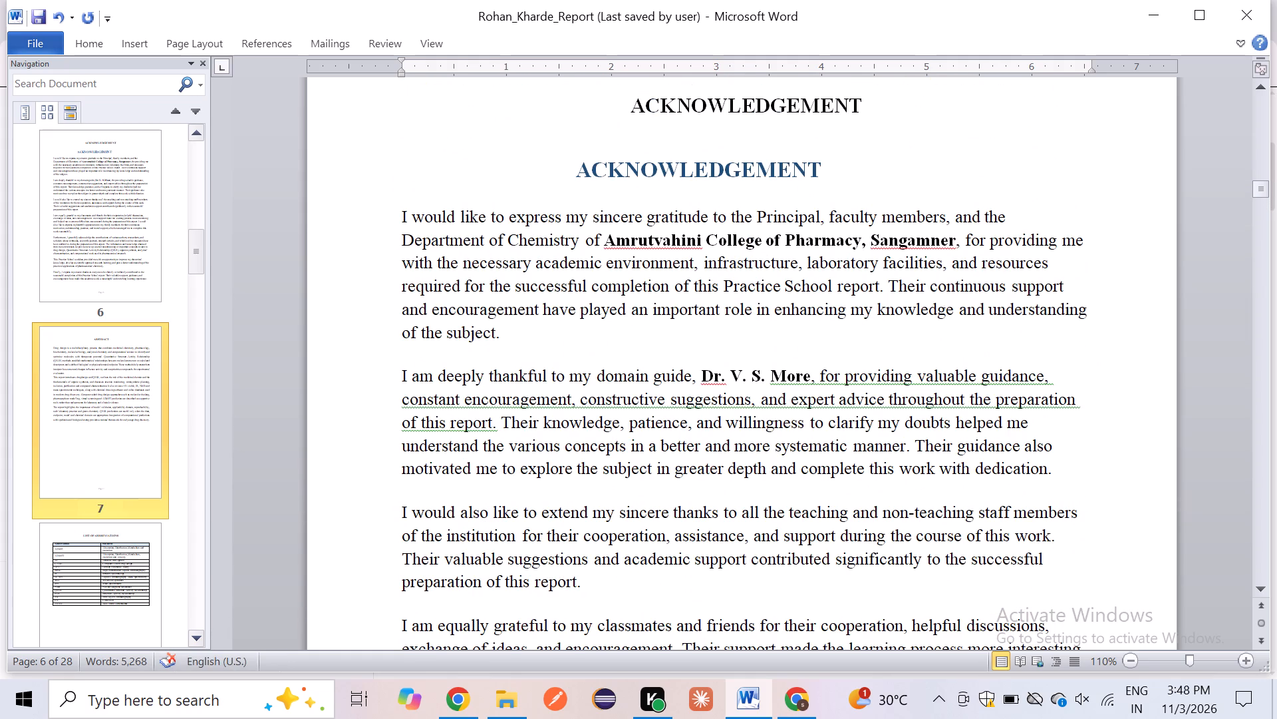
{"action": "left_click_drag", "start_coordinate": [557, 172], "coordinate": [896, 162]}
{"action": "key", "text": "Delete"}
{"action": "key", "text": "Delete"}
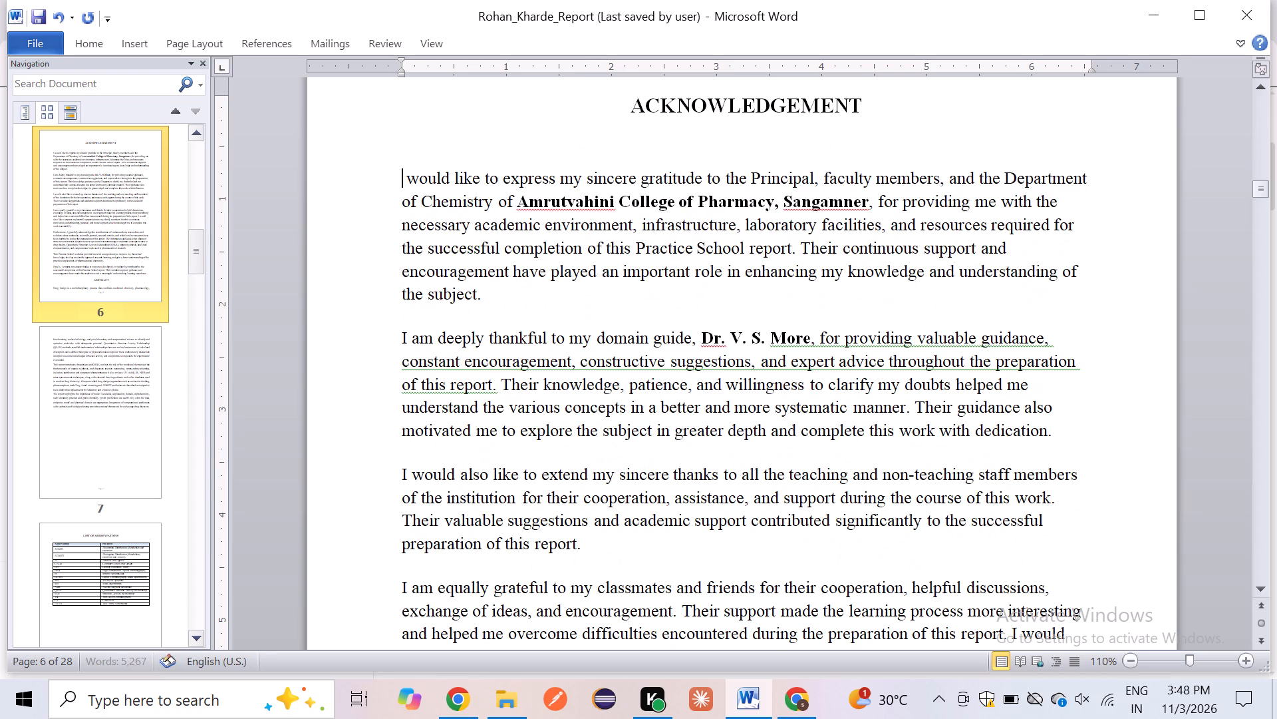
{"action": "key", "text": "ctrl+z"}
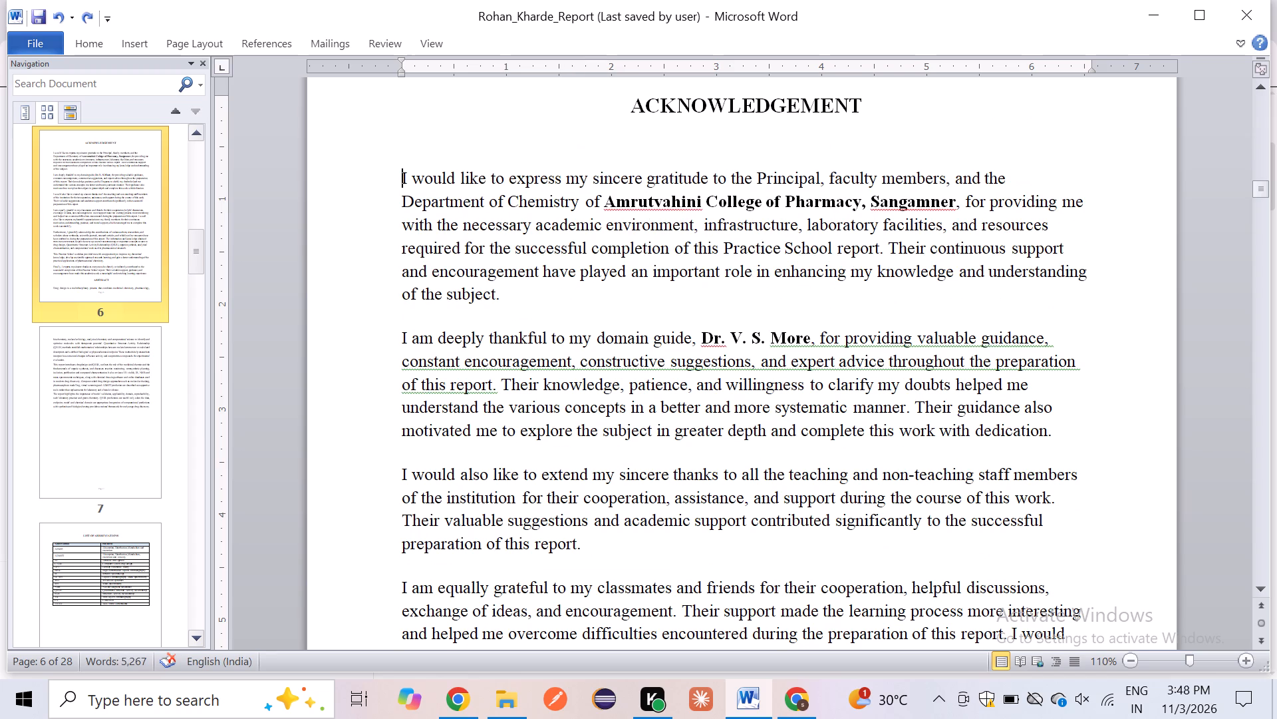
Set the line spacing of the first three acknowledgement paragraphs, through "preparation of this report", to 1.5.
{"action": "left_click_drag", "start_coordinate": [400, 165], "coordinate": [726, 579]}
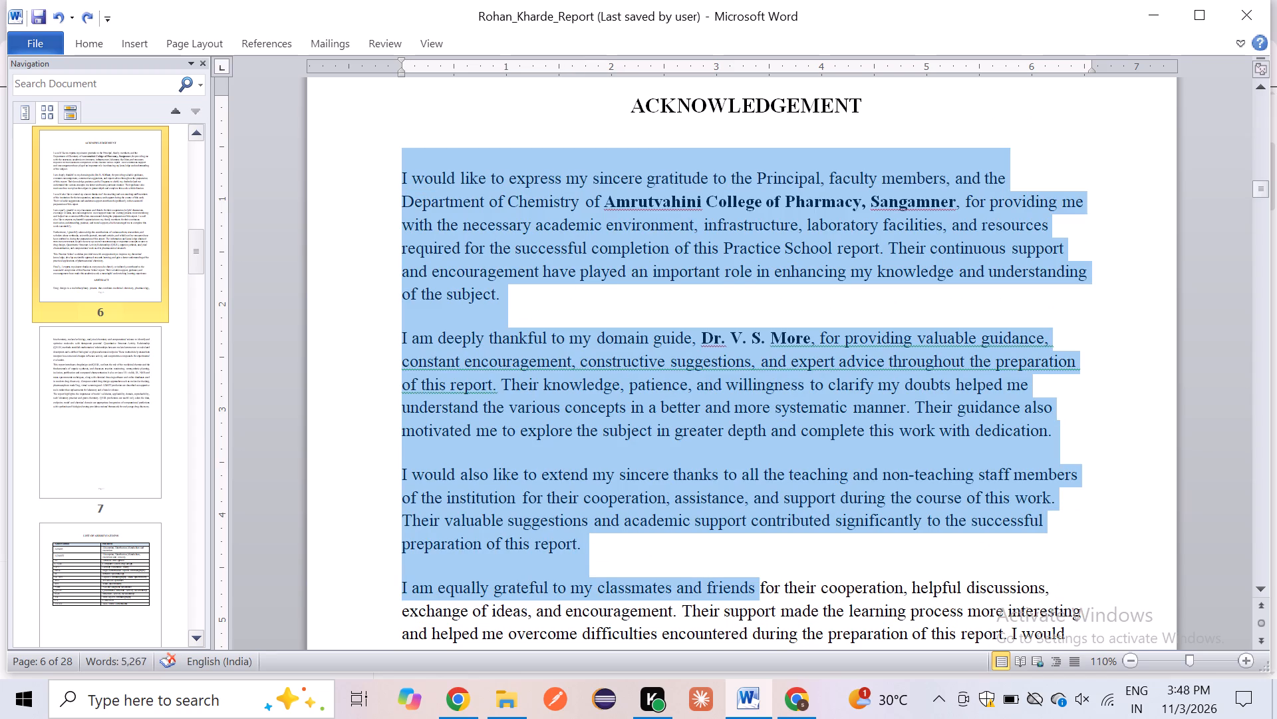
{"action": "left_click_drag", "start_coordinate": [726, 579], "coordinate": [734, 555]}
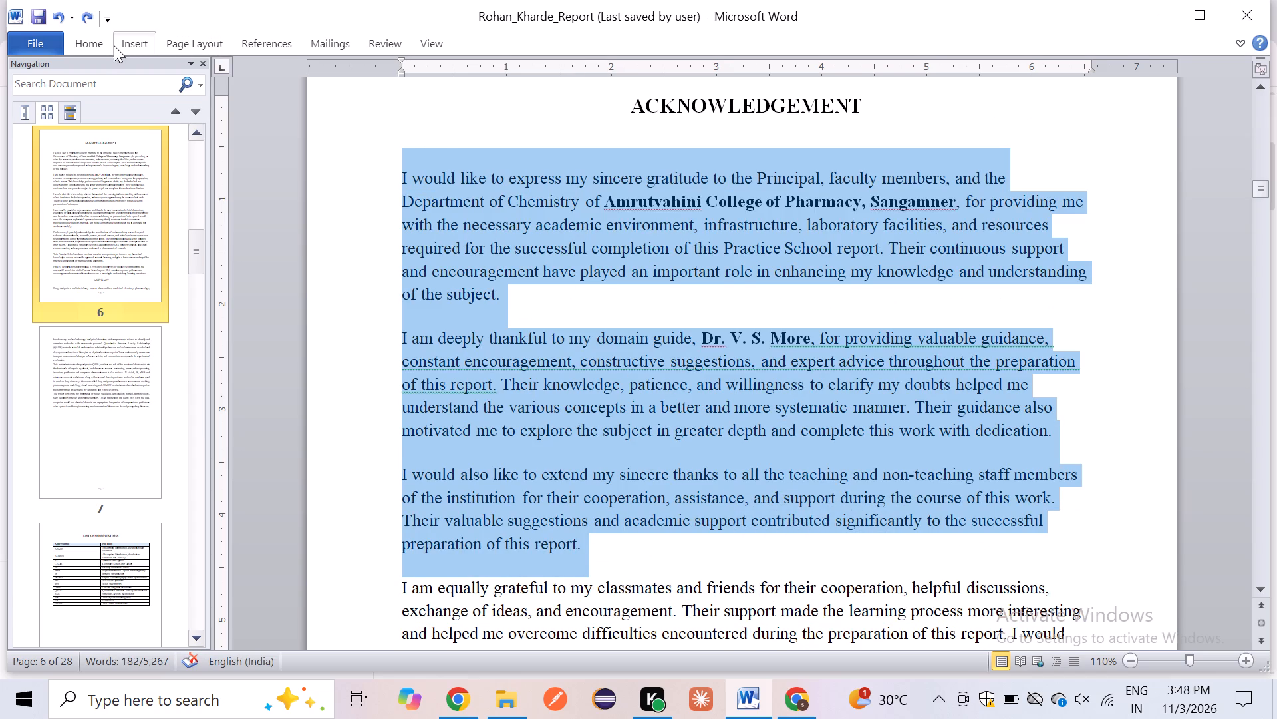
{"action": "left_click", "coordinate": [94, 47]}
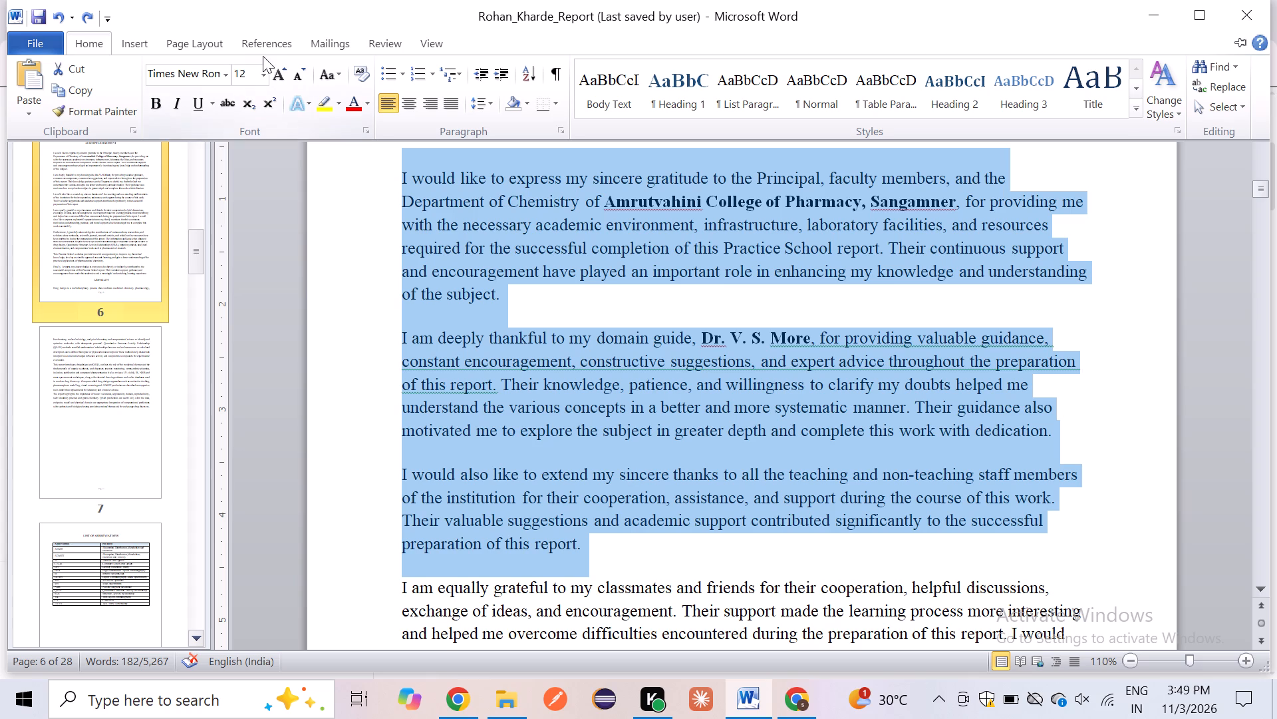
{"action": "left_click", "coordinate": [488, 105]}
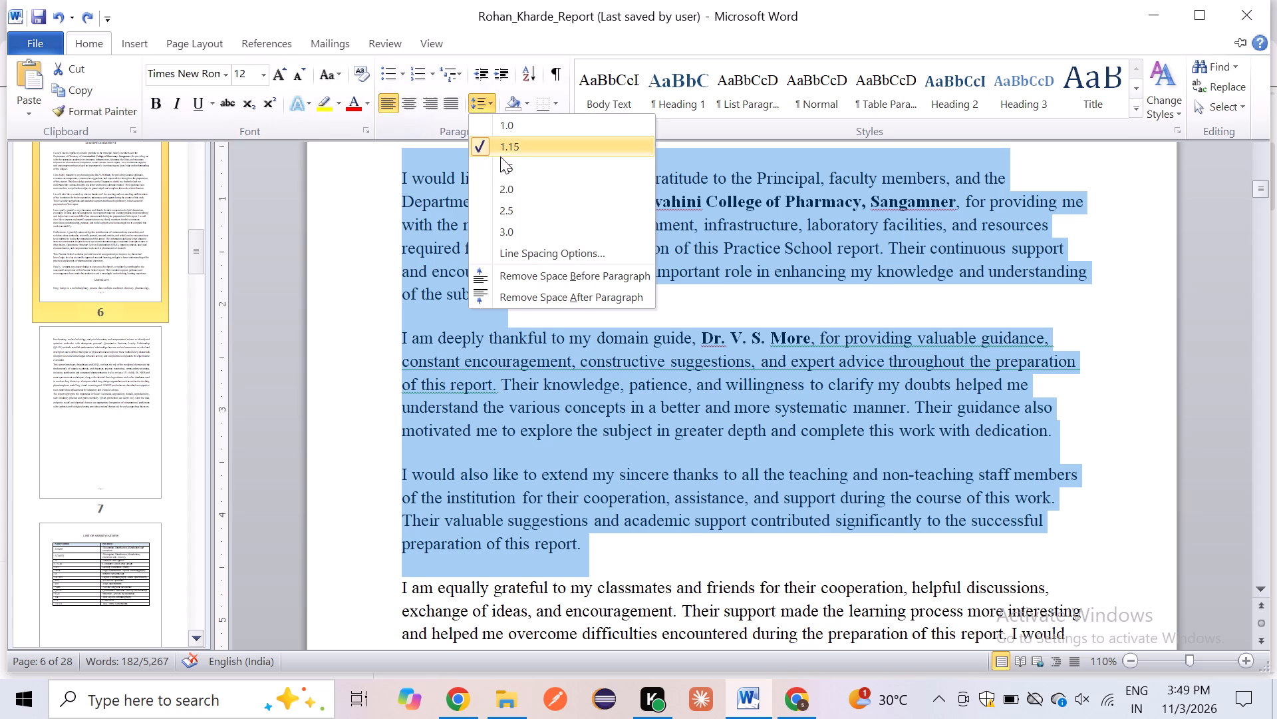
{"action": "left_click", "coordinate": [498, 166]}
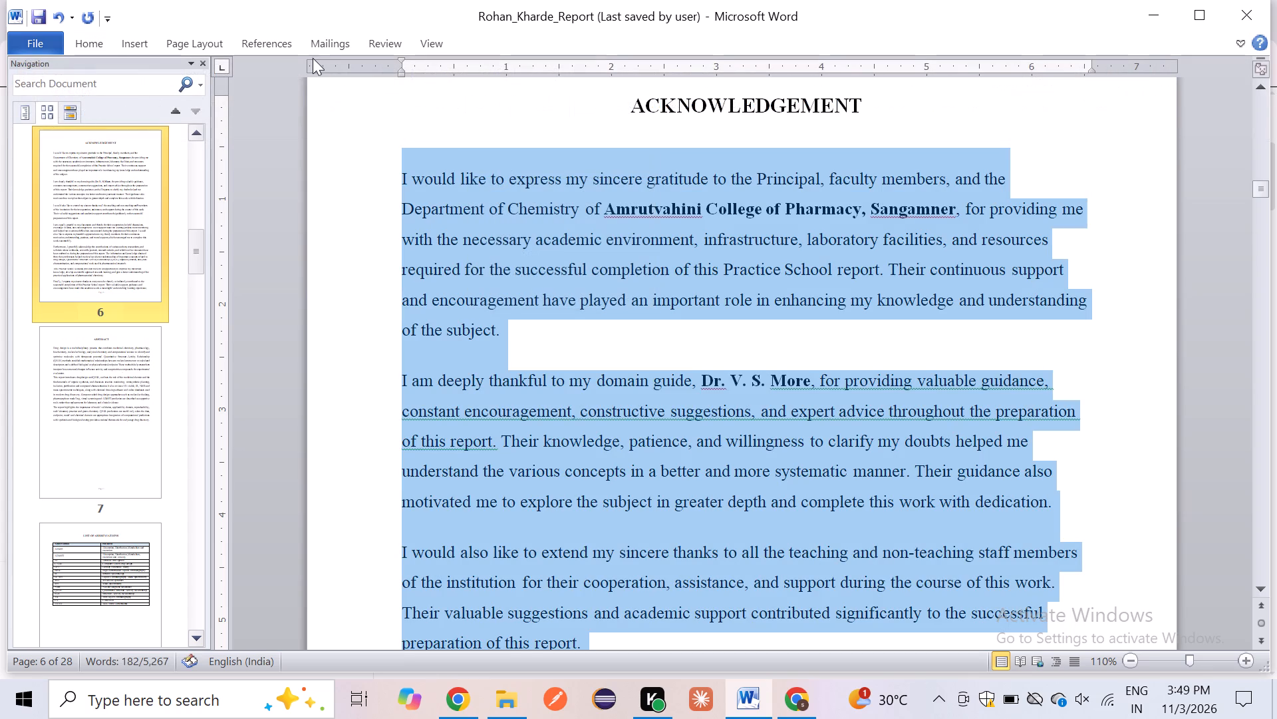
Examine the rest of the acknowledgement and how it fits on its page before the ABSTRACT page.
{"action": "left_click", "coordinate": [88, 43]}
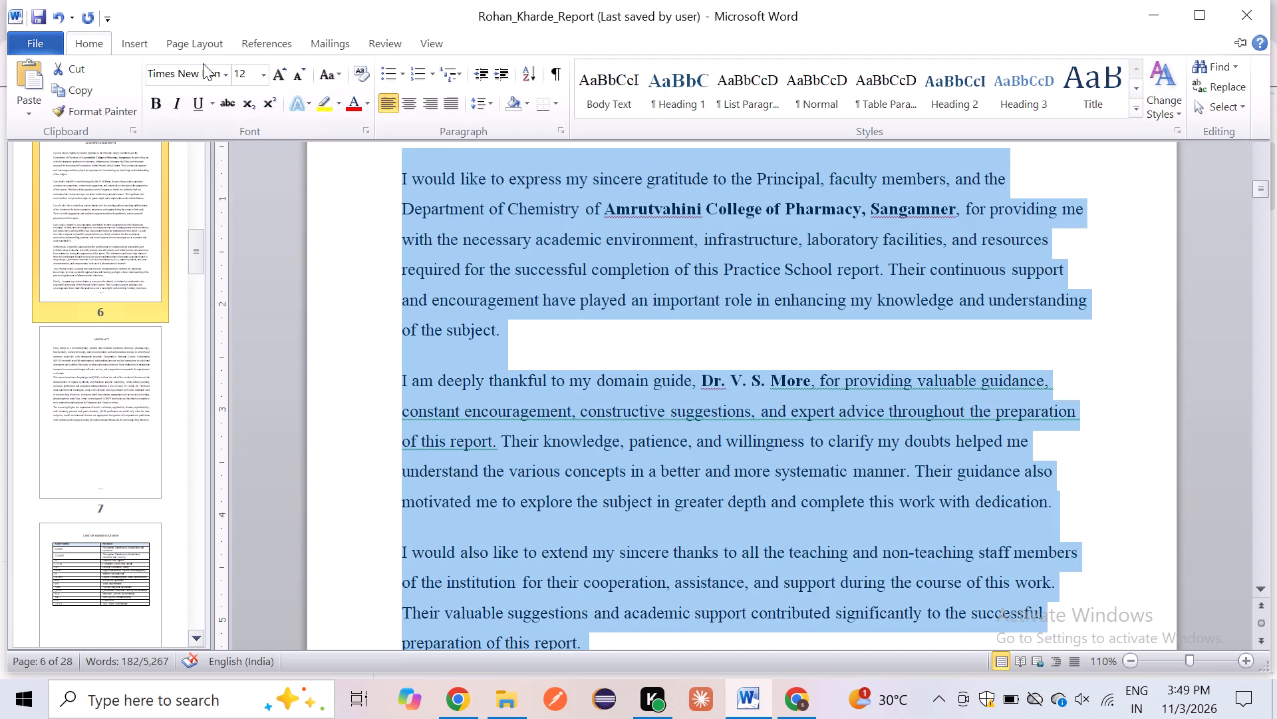
{"action": "scroll", "coordinate": [601, 344], "scroll_direction": "down", "scroll_amount": 3}
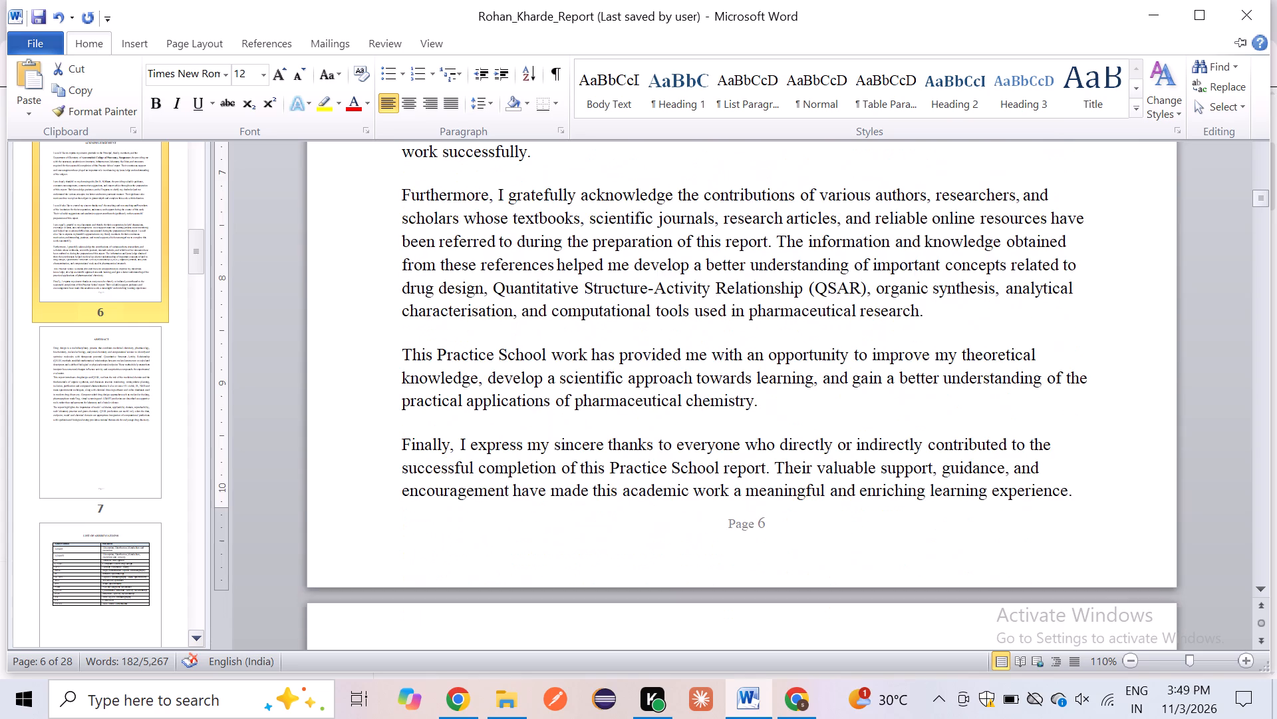
{"action": "scroll", "coordinate": [601, 344], "scroll_direction": "up", "scroll_amount": 2}
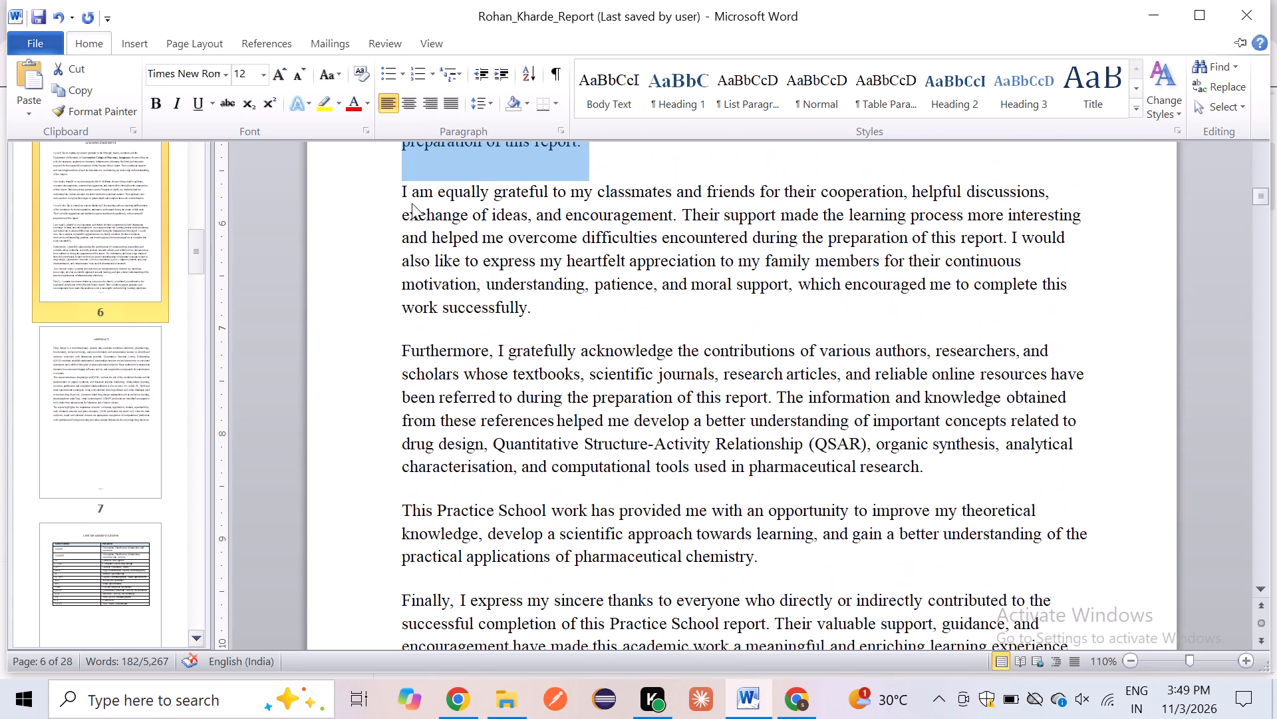
{"action": "scroll", "coordinate": [397, 270], "scroll_direction": "down", "scroll_amount": 2}
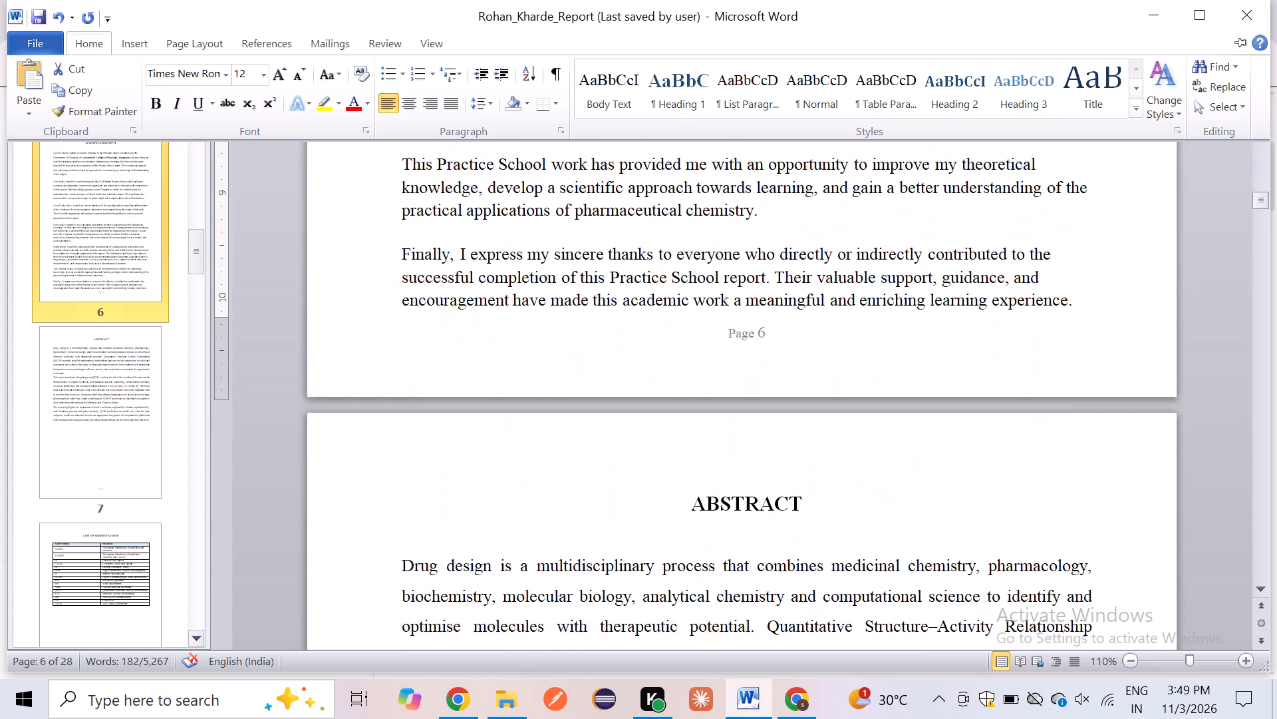
{"action": "scroll", "coordinate": [397, 270], "scroll_direction": "down", "scroll_amount": 1}
{"action": "scroll", "coordinate": [397, 270], "scroll_direction": "up", "scroll_amount": 2}
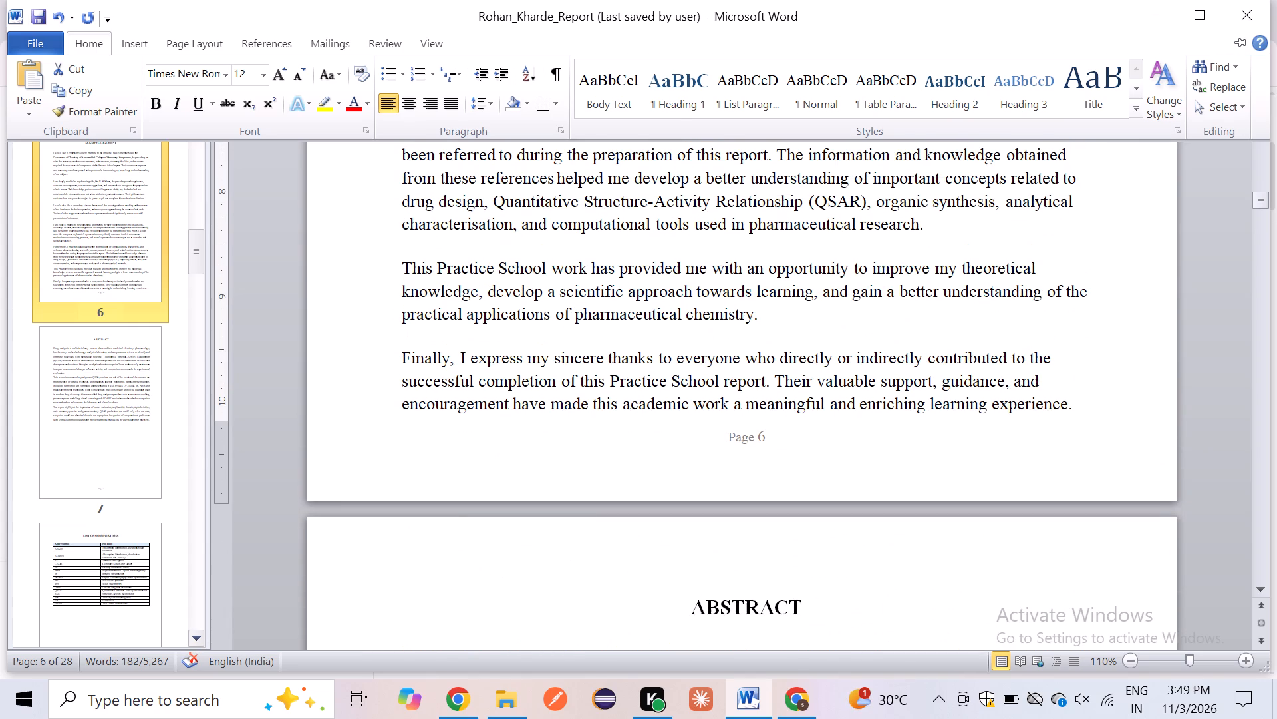
{"action": "scroll", "coordinate": [397, 270], "scroll_direction": "up", "scroll_amount": 2}
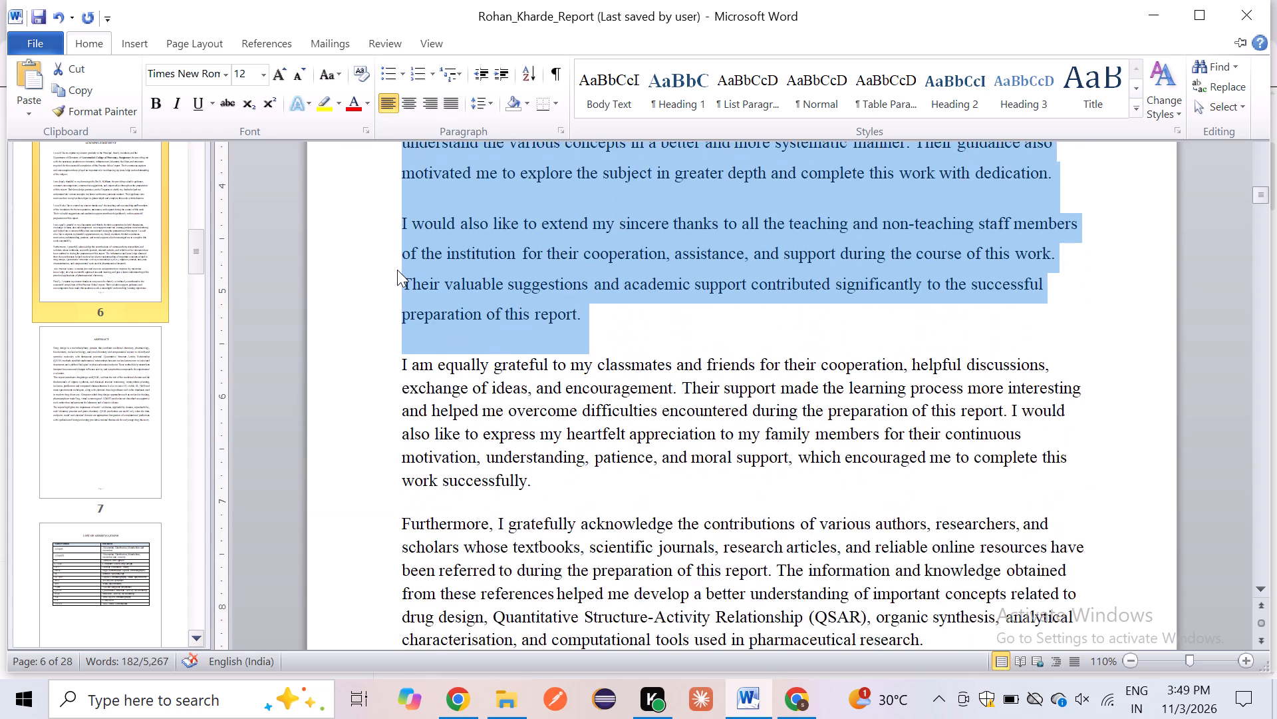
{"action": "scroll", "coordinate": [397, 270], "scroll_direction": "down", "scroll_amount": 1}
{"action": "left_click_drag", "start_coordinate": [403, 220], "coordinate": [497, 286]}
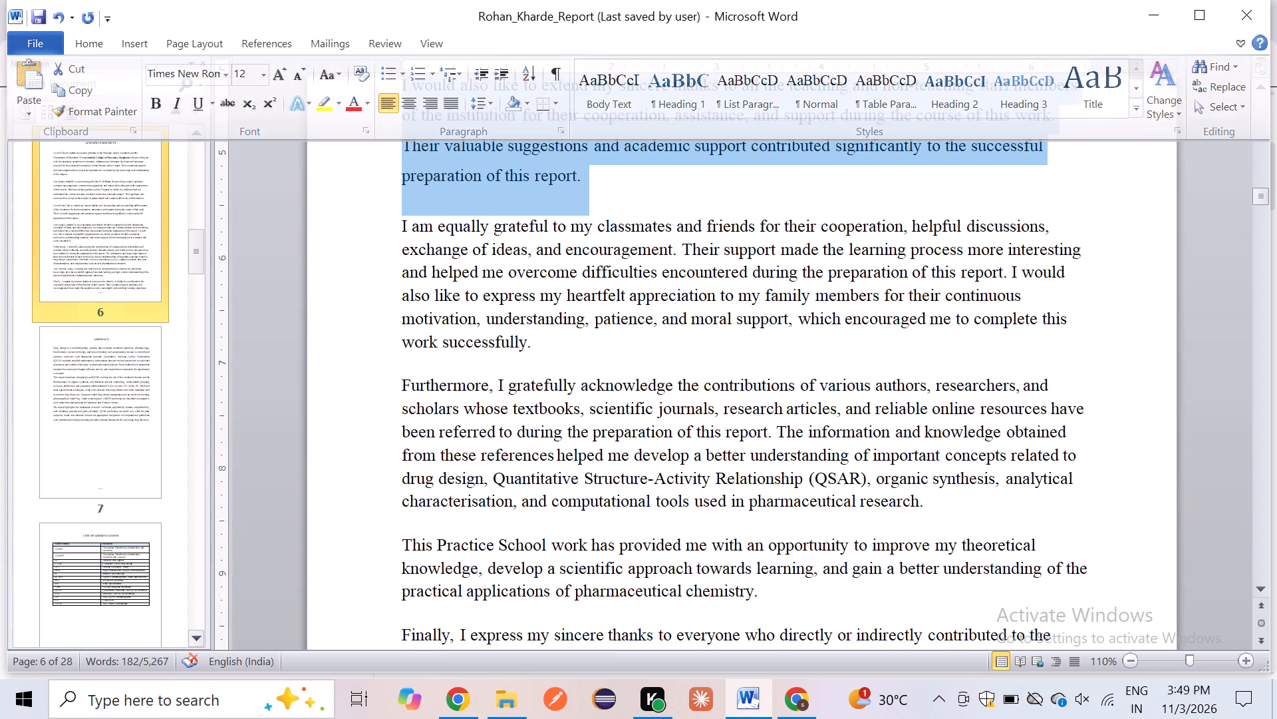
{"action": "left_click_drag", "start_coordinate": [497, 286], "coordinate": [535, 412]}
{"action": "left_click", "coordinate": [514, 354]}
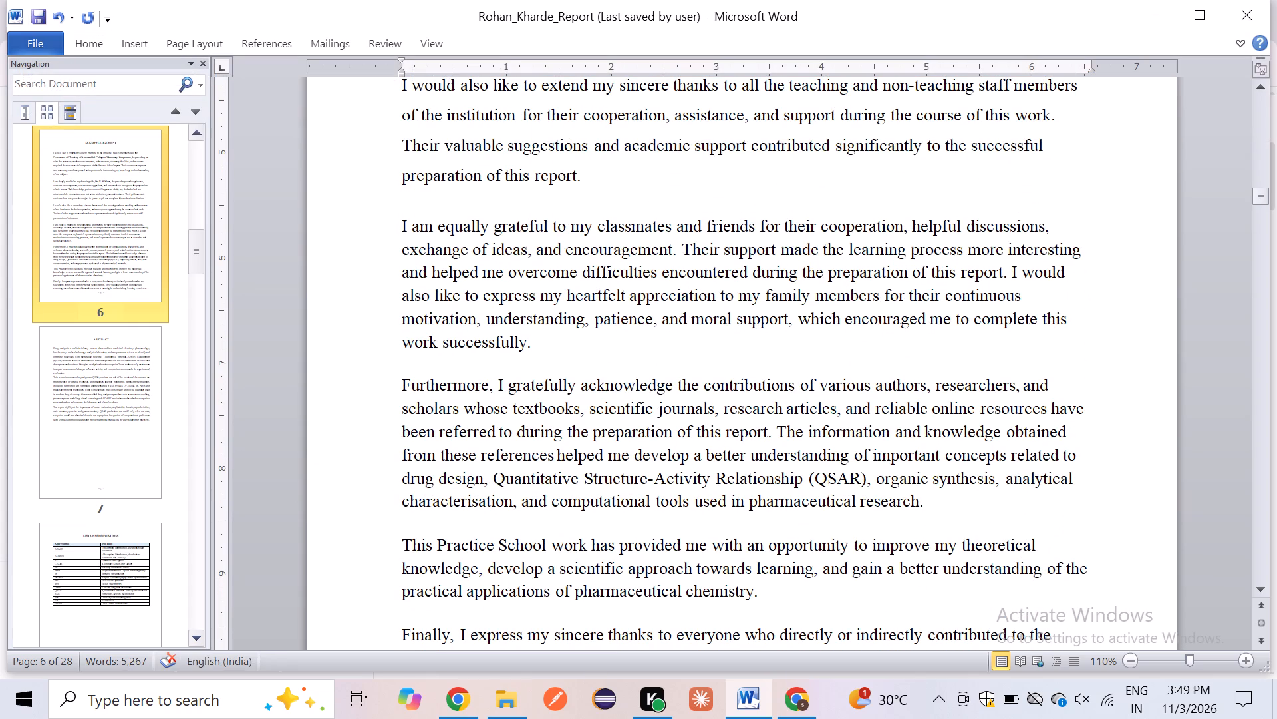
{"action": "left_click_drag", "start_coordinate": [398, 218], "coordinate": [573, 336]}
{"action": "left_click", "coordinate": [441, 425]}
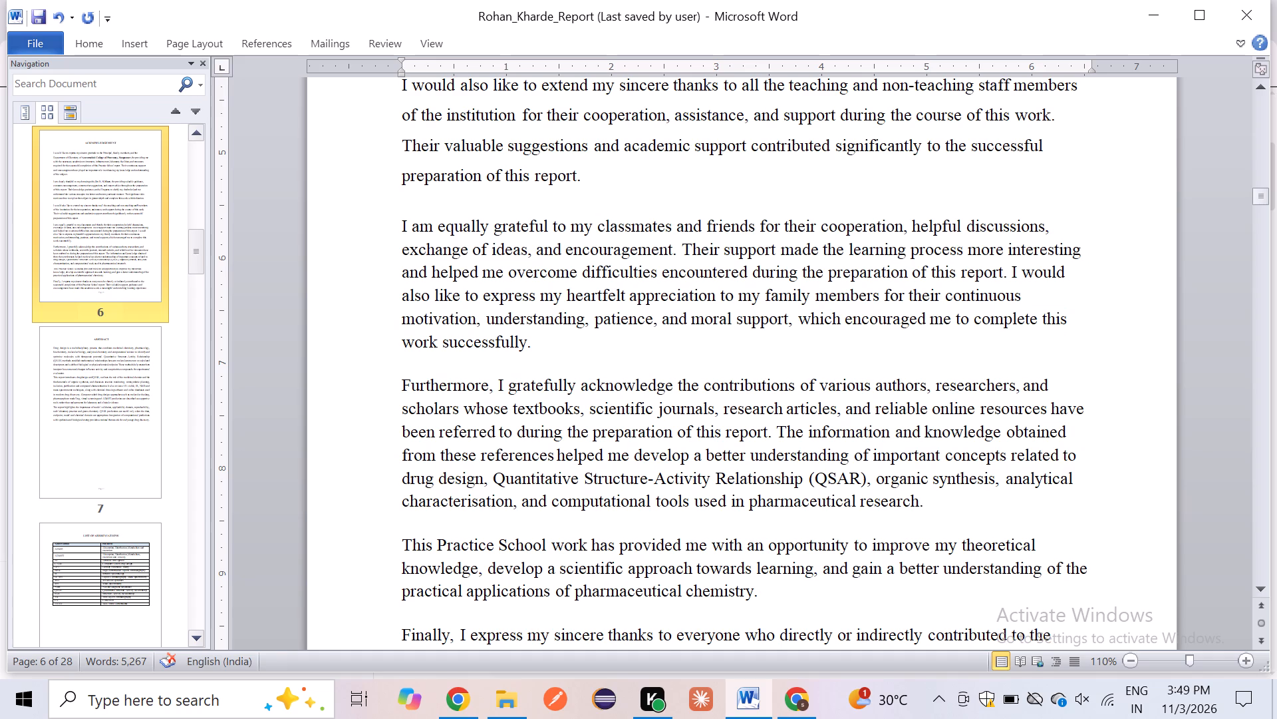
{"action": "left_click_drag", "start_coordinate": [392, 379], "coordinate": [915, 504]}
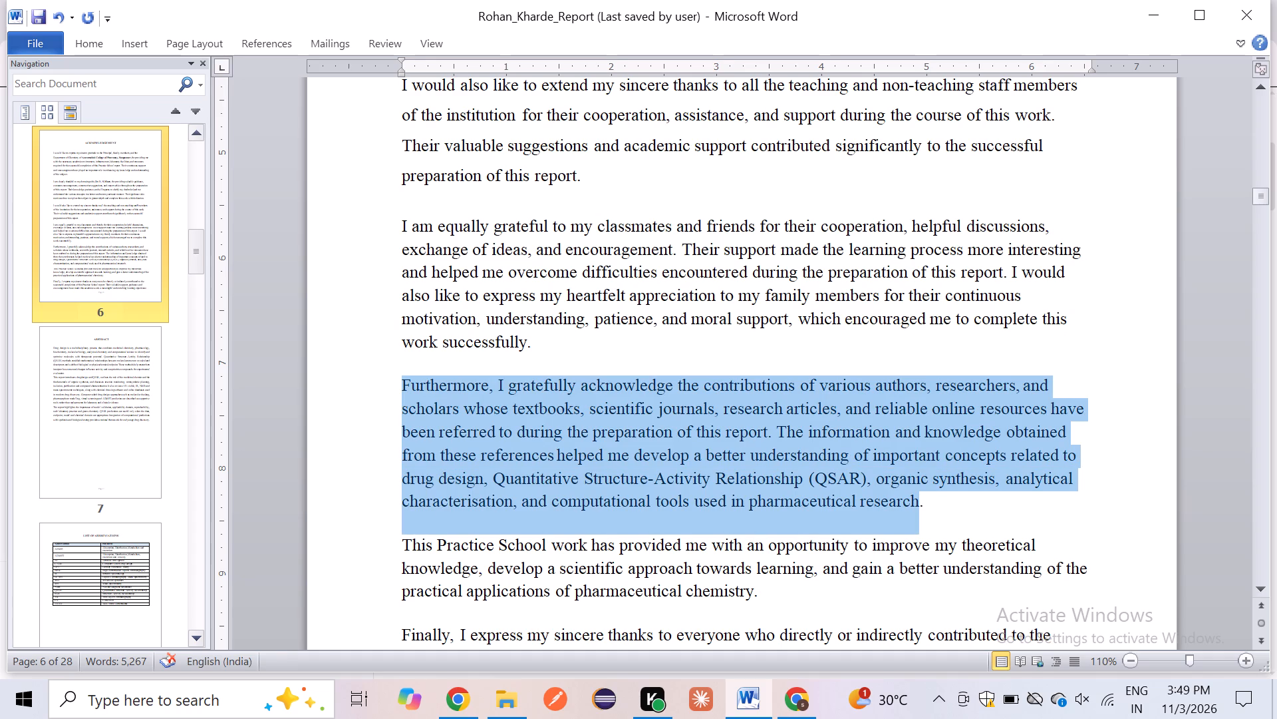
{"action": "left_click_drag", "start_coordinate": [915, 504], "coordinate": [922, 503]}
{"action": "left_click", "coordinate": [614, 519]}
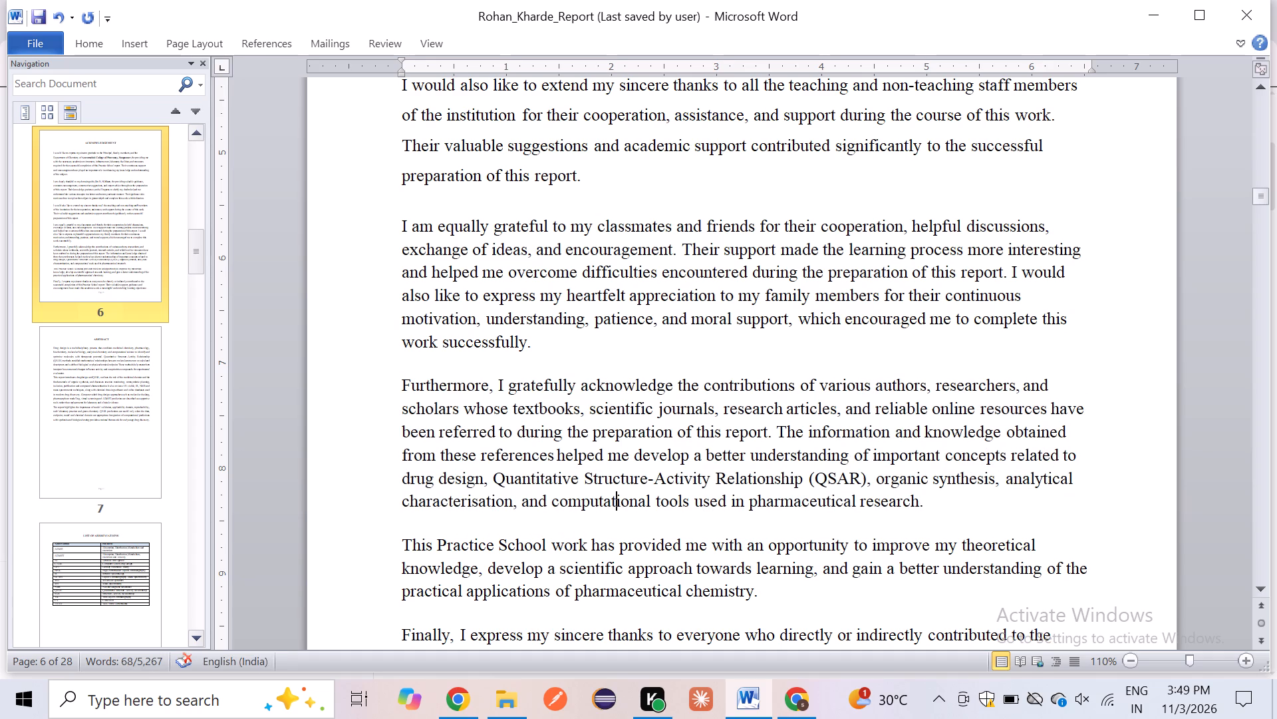
Delete the acknowledgement paragraph beginning "This Practice School work has provided me with an opportunity".
{"action": "left_click_drag", "start_coordinate": [404, 546], "coordinate": [839, 634]}
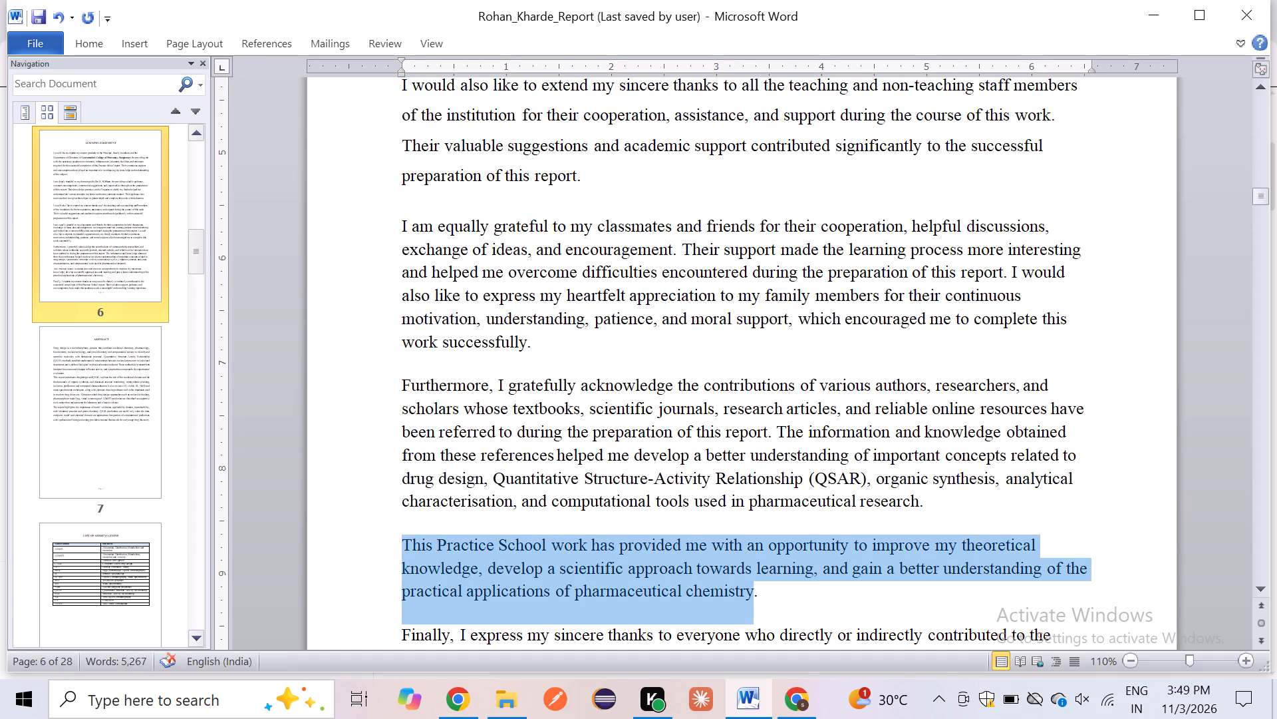
{"action": "left_click_drag", "start_coordinate": [839, 634], "coordinate": [846, 617]}
{"action": "key", "text": "Delete"}
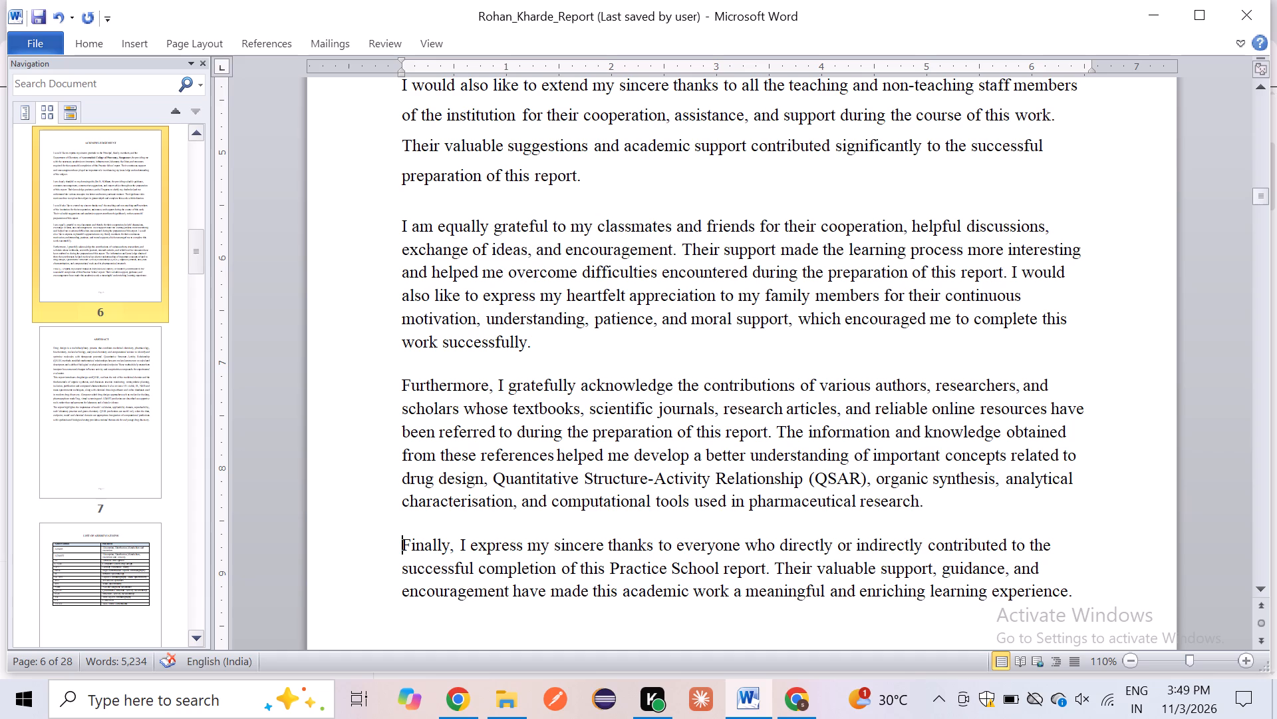
Set the line spacing of the remaining acknowledgement paragraphs, from "I am equally grateful" to the closing "Finally" paragraph, to 1.5.
{"action": "left_click_drag", "start_coordinate": [400, 211], "coordinate": [494, 260]}
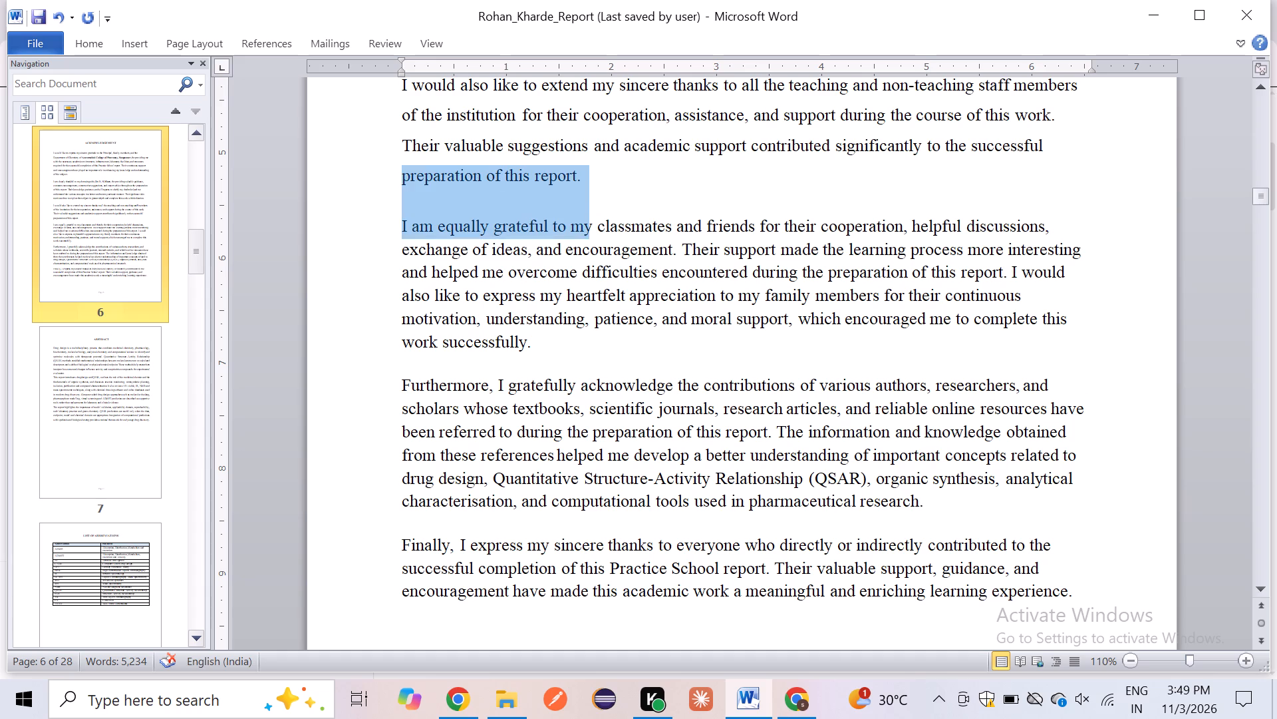
{"action": "left_click_drag", "start_coordinate": [494, 260], "coordinate": [1079, 597]}
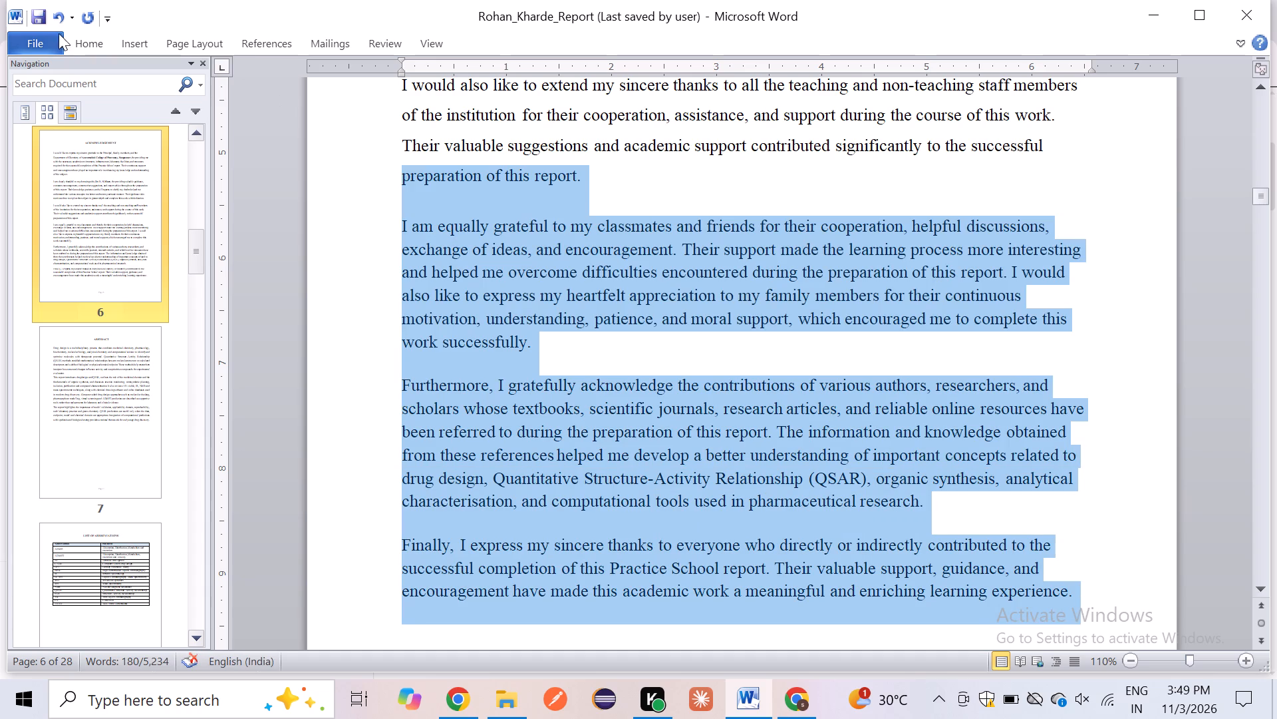
{"action": "left_click", "coordinate": [88, 43]}
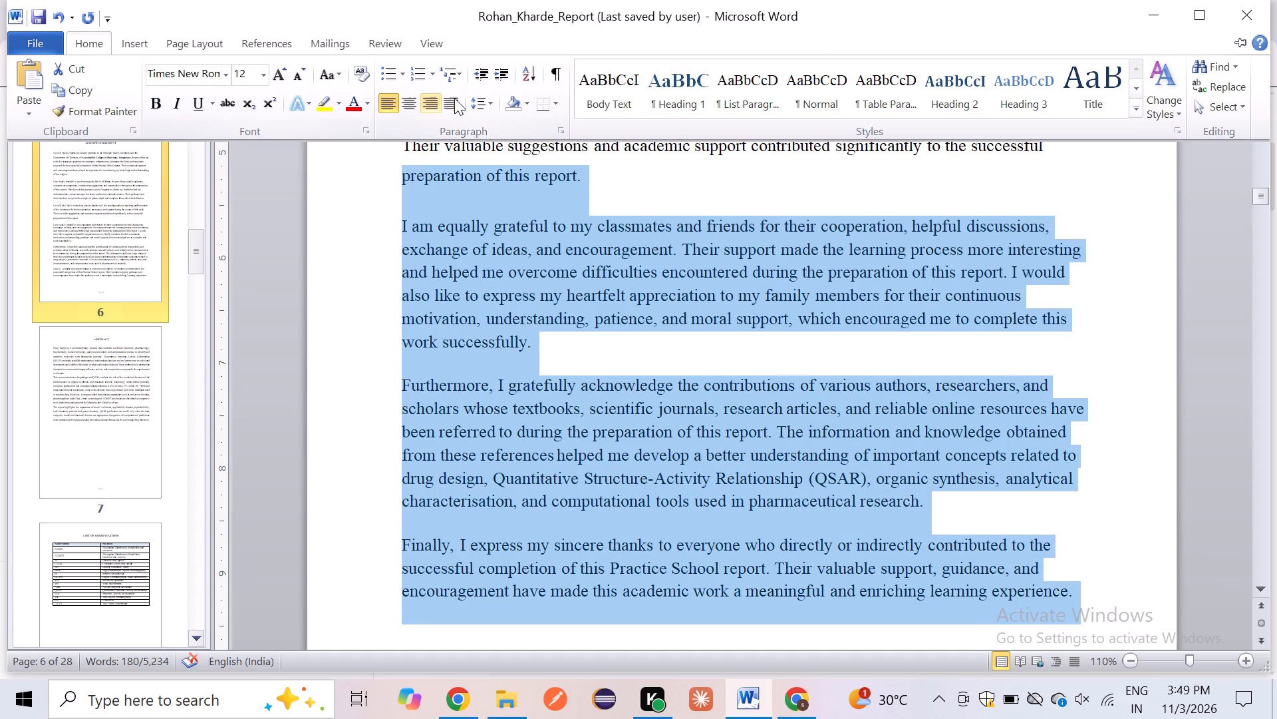
{"action": "left_click", "coordinate": [490, 108]}
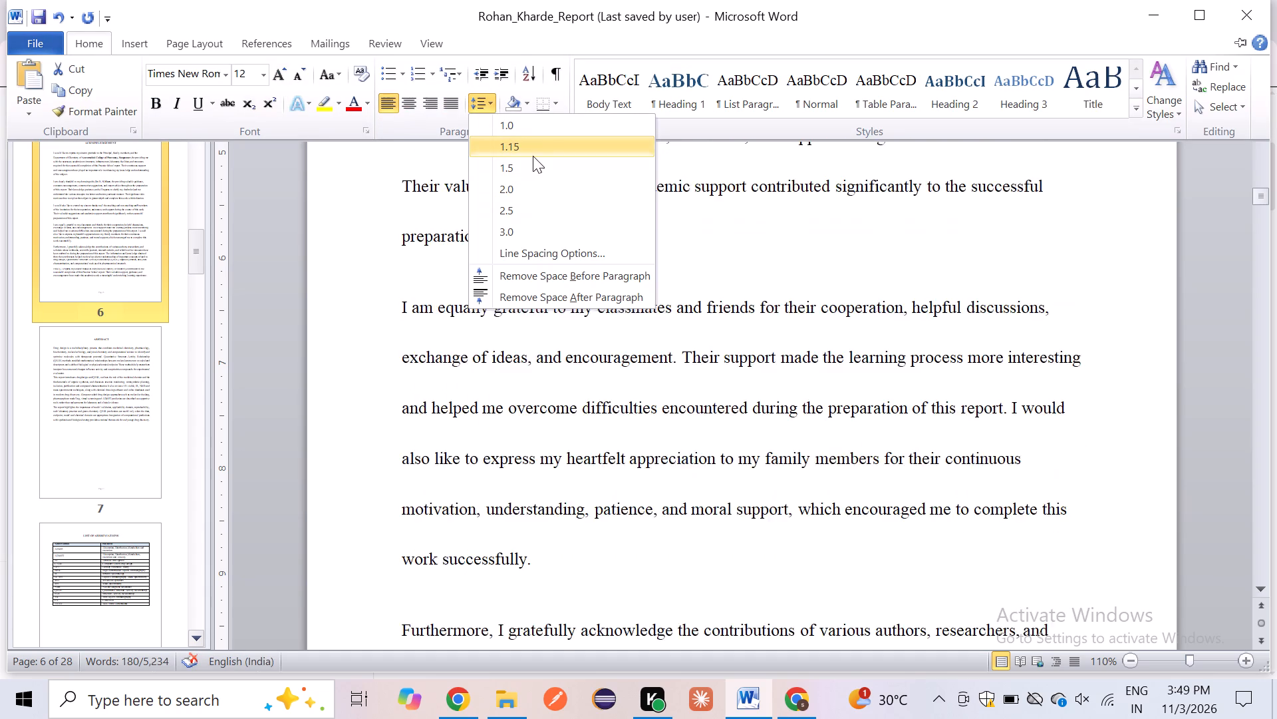
{"action": "left_click", "coordinate": [524, 168]}
{"action": "scroll", "coordinate": [487, 426], "scroll_direction": "down", "scroll_amount": 1}
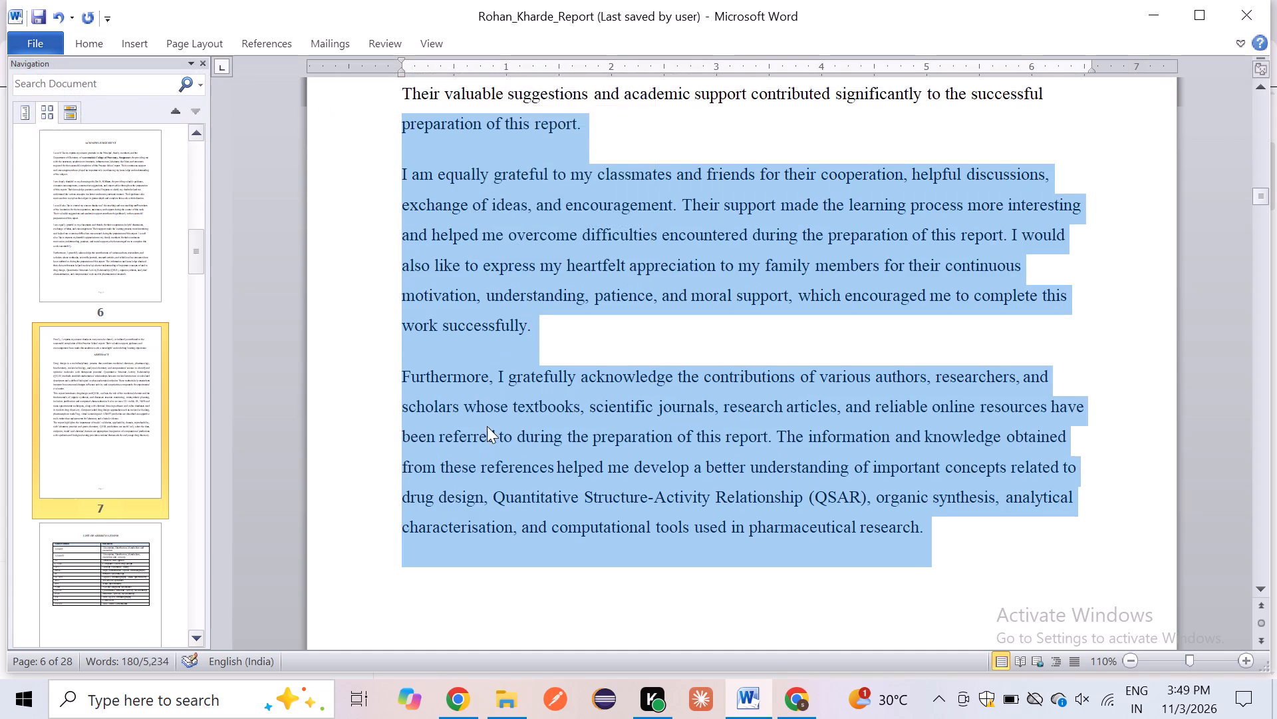
{"action": "scroll", "coordinate": [487, 426], "scroll_direction": "down", "scroll_amount": 1}
{"action": "scroll", "coordinate": [487, 426], "scroll_direction": "up", "scroll_amount": 1}
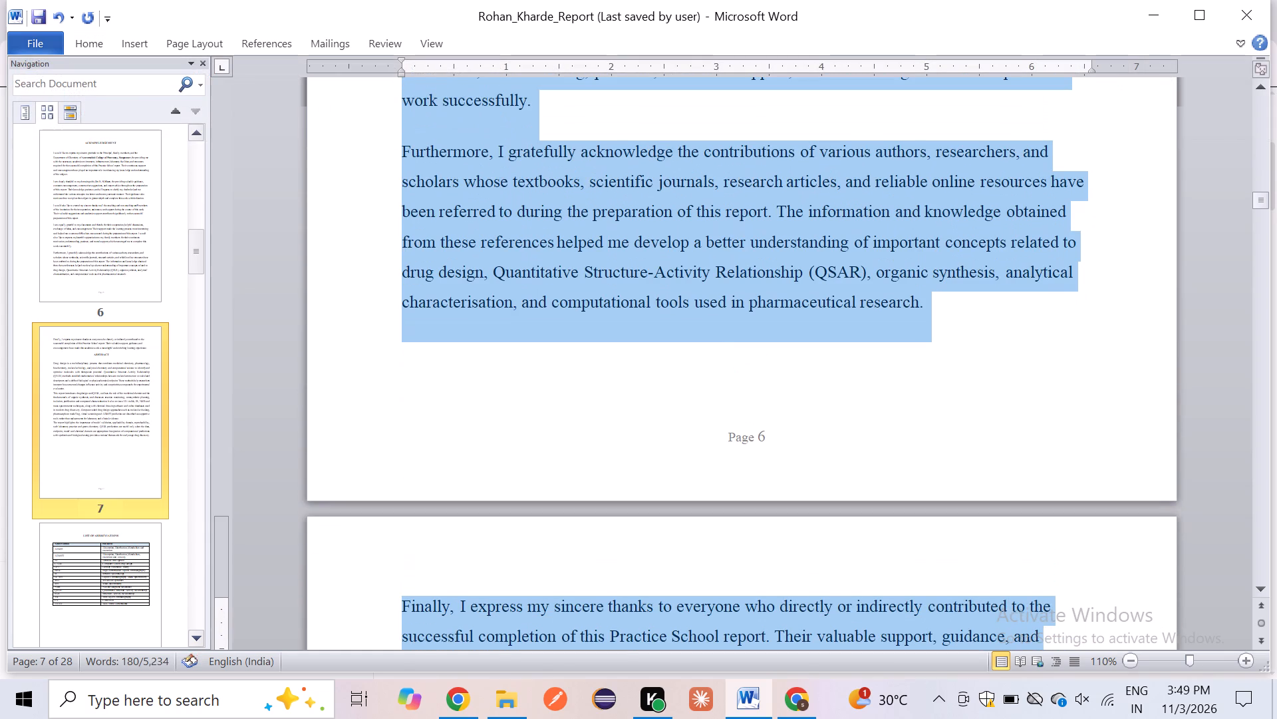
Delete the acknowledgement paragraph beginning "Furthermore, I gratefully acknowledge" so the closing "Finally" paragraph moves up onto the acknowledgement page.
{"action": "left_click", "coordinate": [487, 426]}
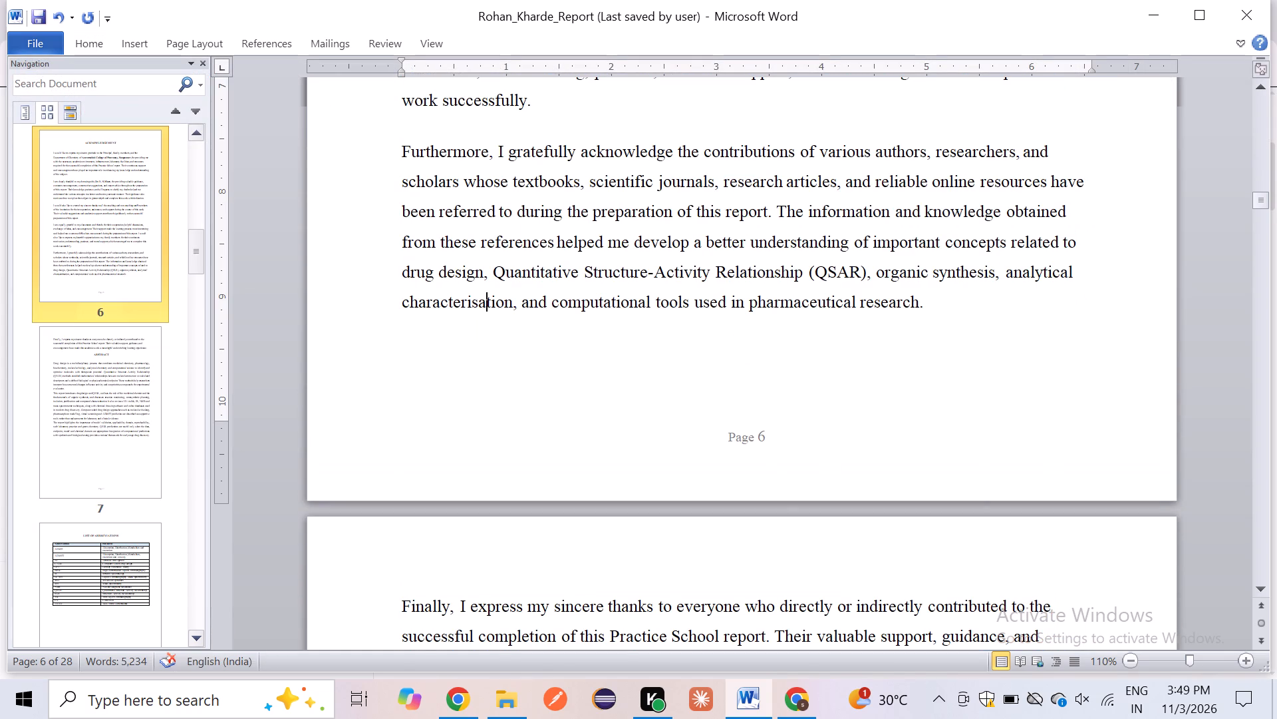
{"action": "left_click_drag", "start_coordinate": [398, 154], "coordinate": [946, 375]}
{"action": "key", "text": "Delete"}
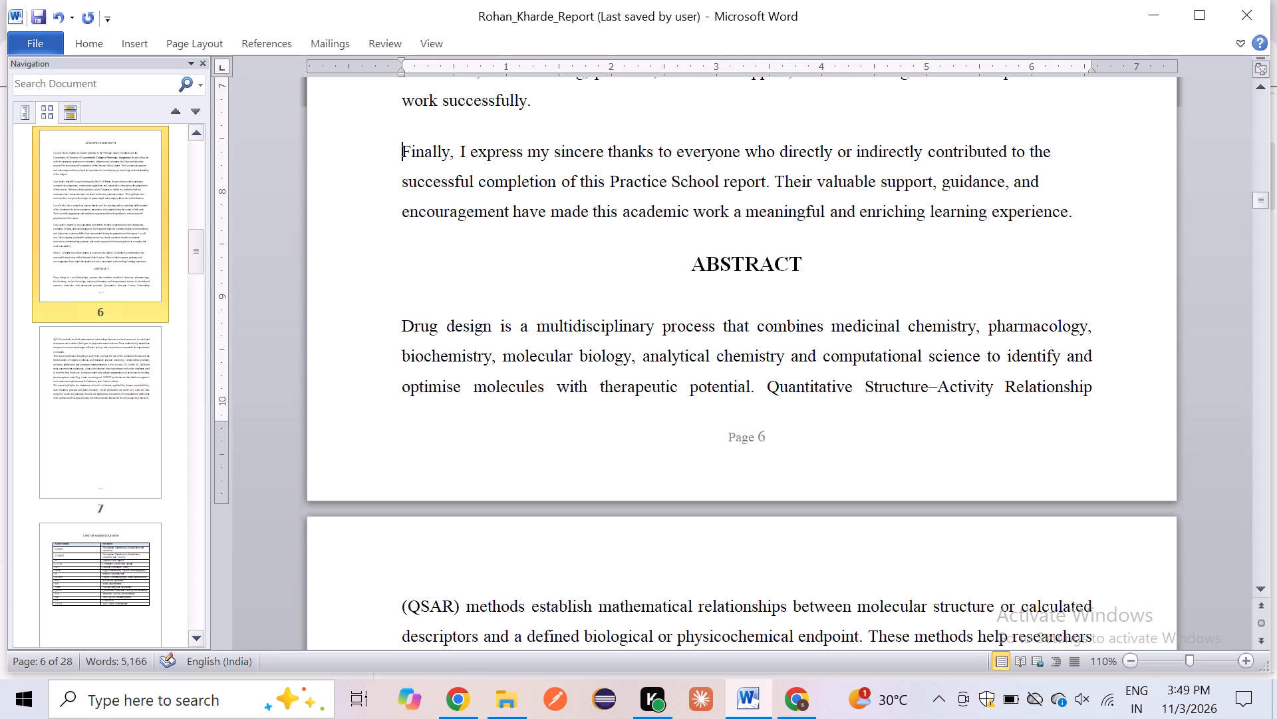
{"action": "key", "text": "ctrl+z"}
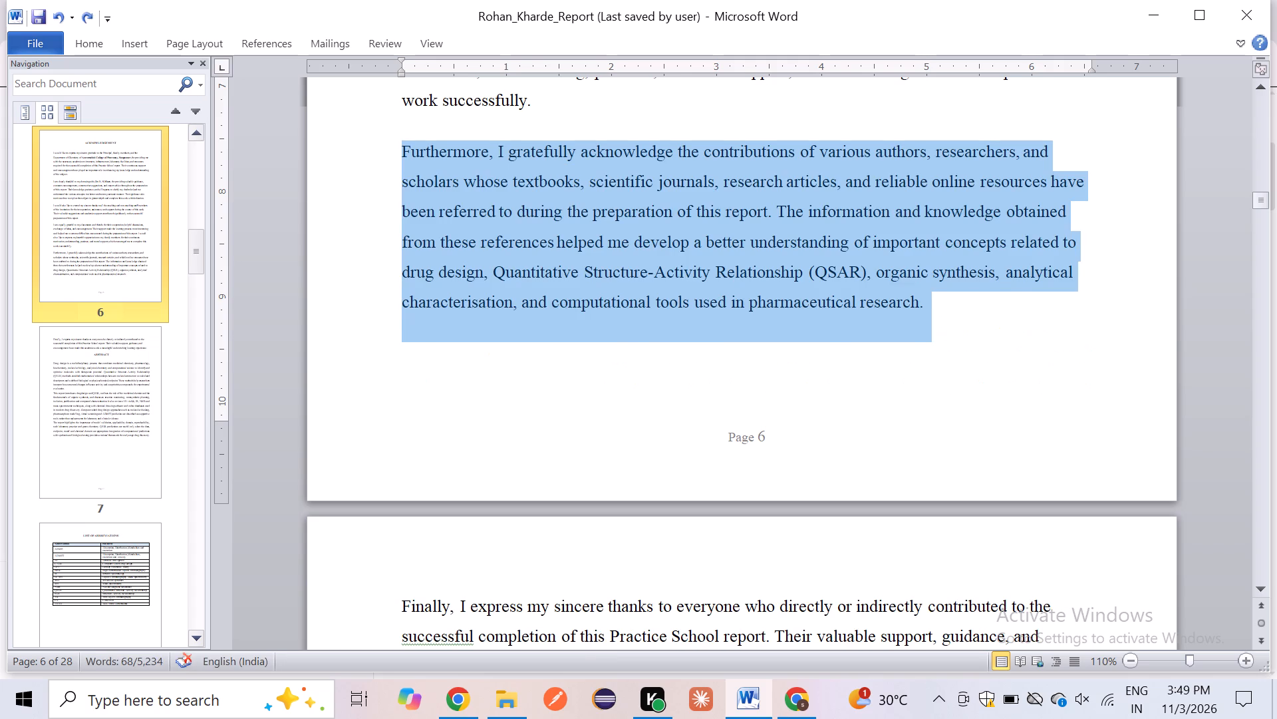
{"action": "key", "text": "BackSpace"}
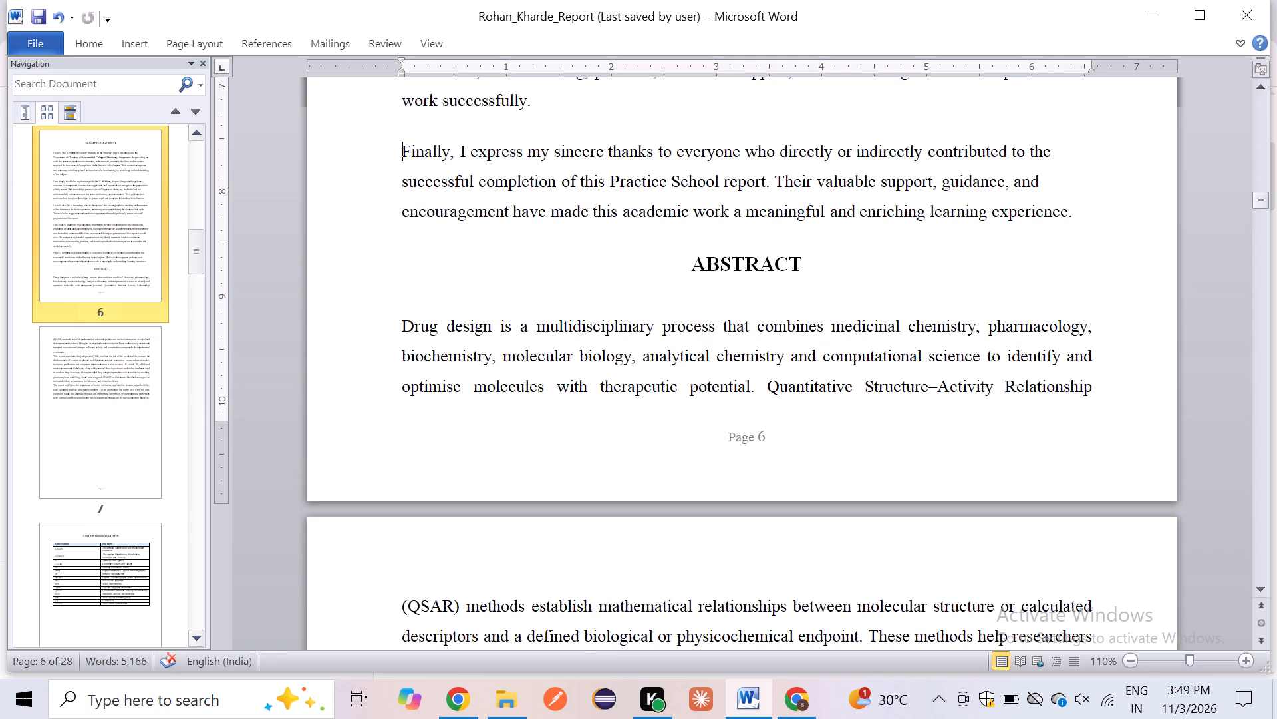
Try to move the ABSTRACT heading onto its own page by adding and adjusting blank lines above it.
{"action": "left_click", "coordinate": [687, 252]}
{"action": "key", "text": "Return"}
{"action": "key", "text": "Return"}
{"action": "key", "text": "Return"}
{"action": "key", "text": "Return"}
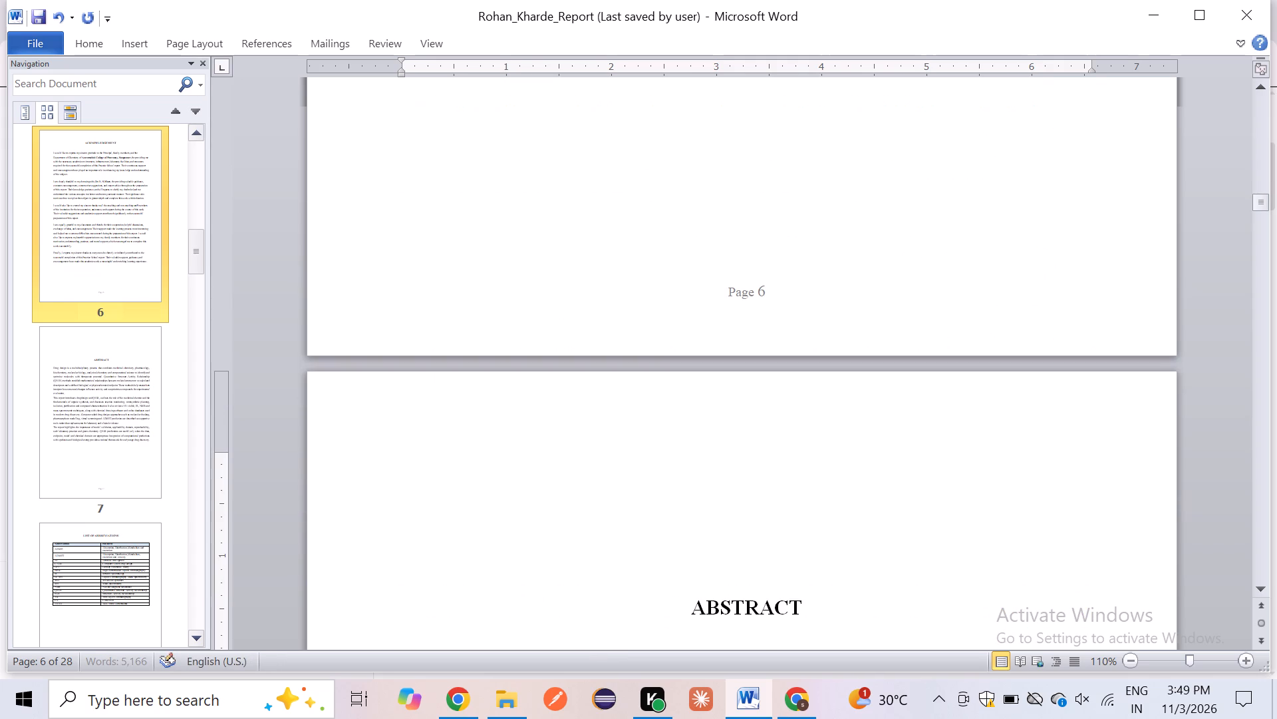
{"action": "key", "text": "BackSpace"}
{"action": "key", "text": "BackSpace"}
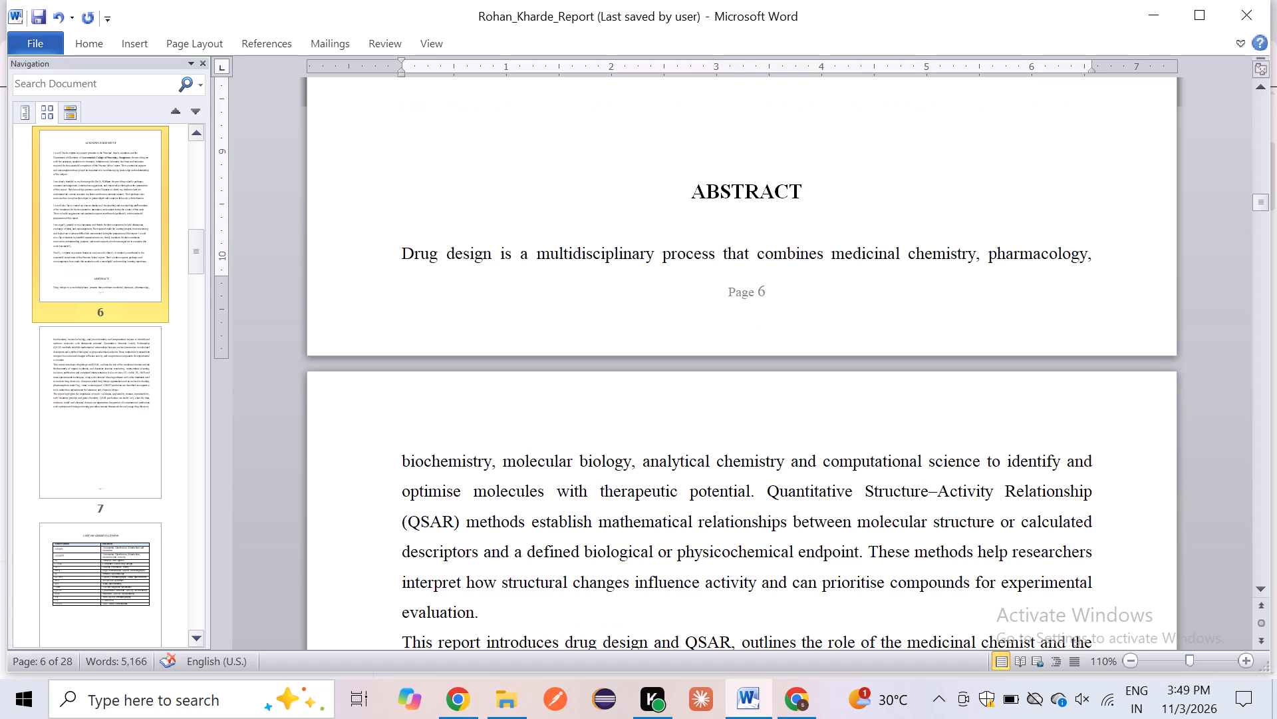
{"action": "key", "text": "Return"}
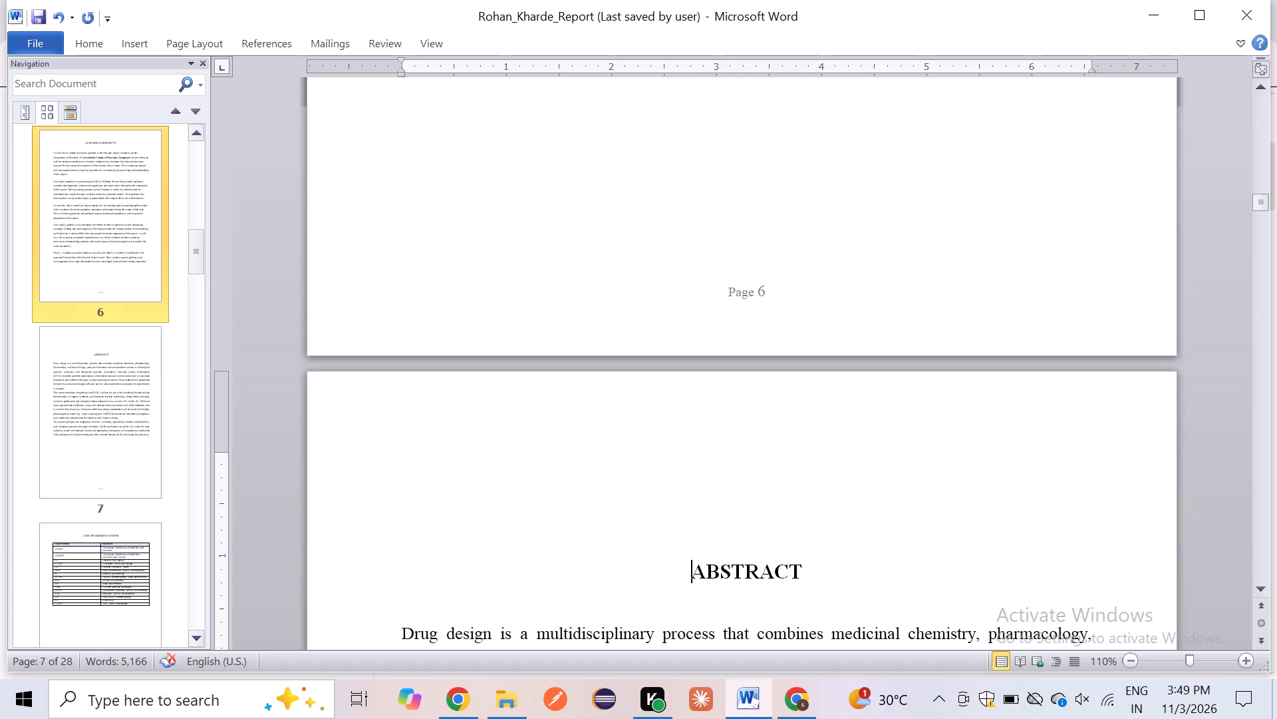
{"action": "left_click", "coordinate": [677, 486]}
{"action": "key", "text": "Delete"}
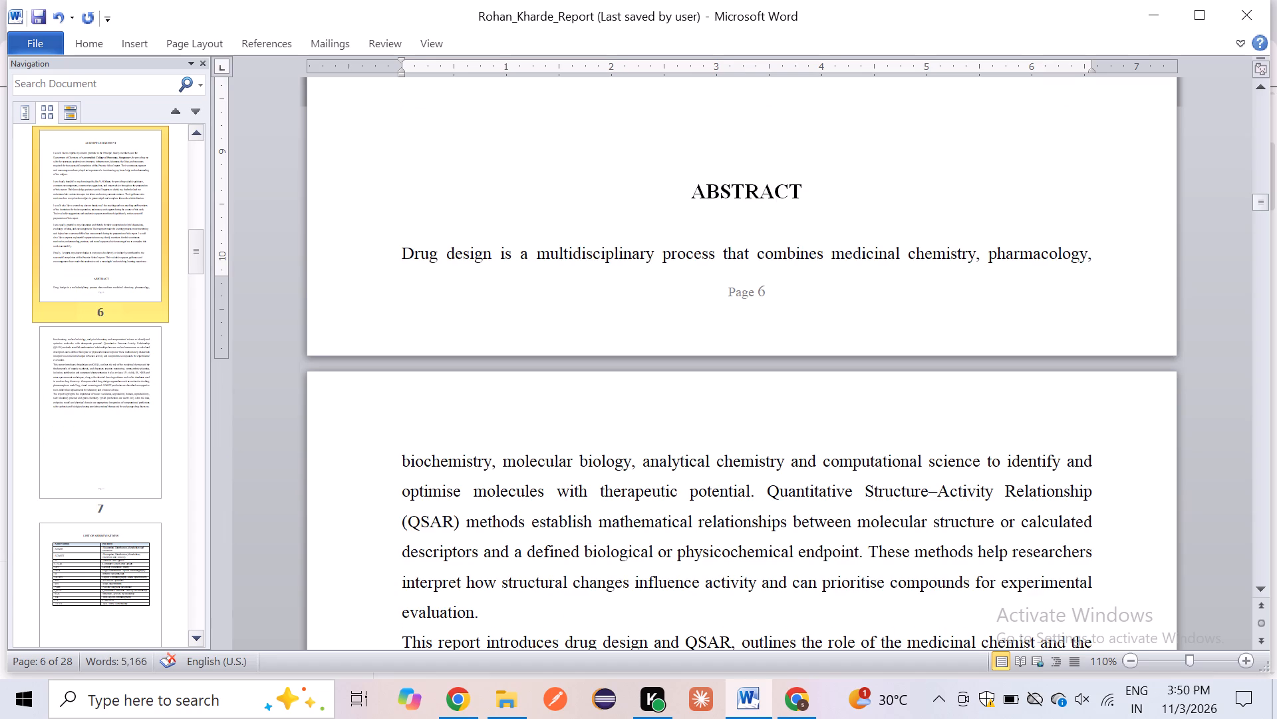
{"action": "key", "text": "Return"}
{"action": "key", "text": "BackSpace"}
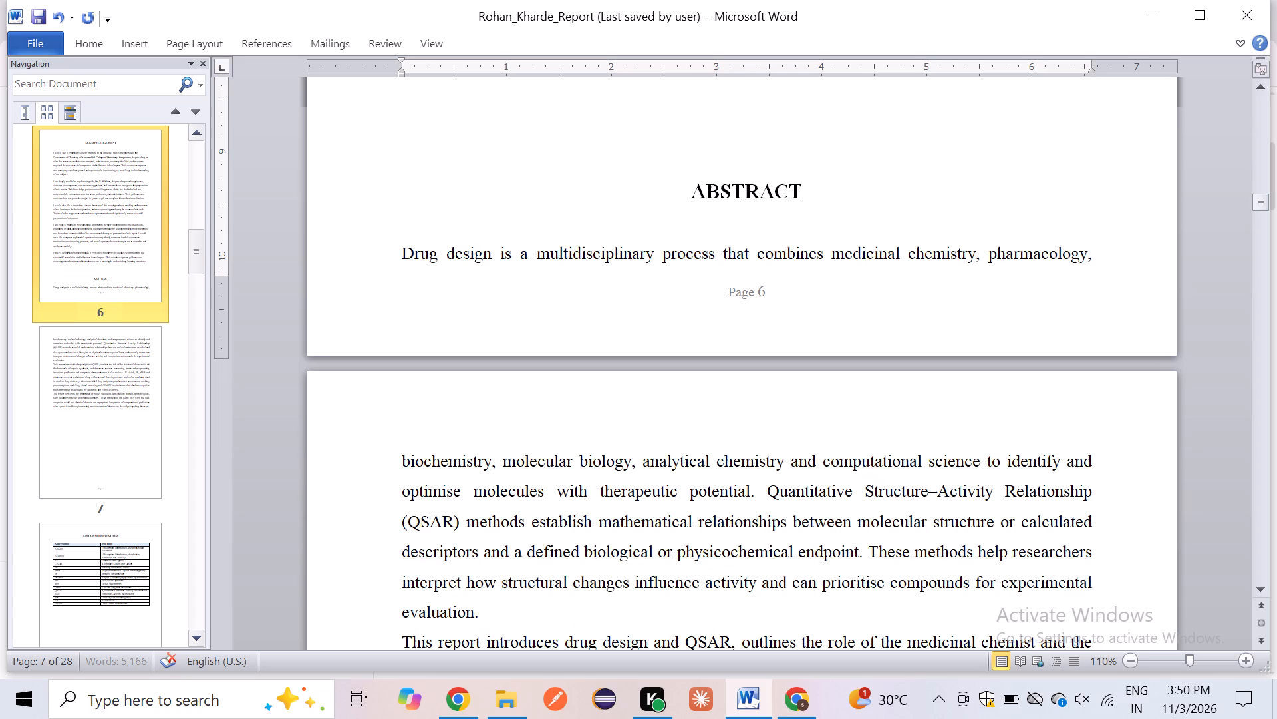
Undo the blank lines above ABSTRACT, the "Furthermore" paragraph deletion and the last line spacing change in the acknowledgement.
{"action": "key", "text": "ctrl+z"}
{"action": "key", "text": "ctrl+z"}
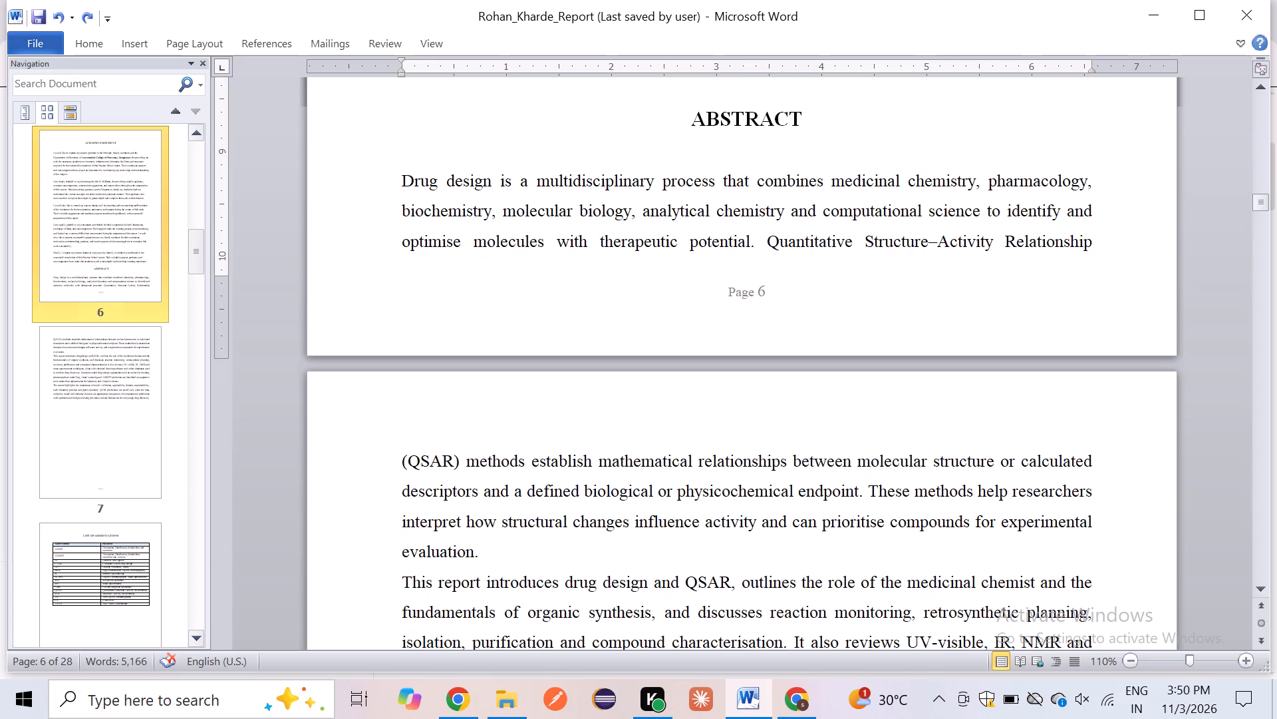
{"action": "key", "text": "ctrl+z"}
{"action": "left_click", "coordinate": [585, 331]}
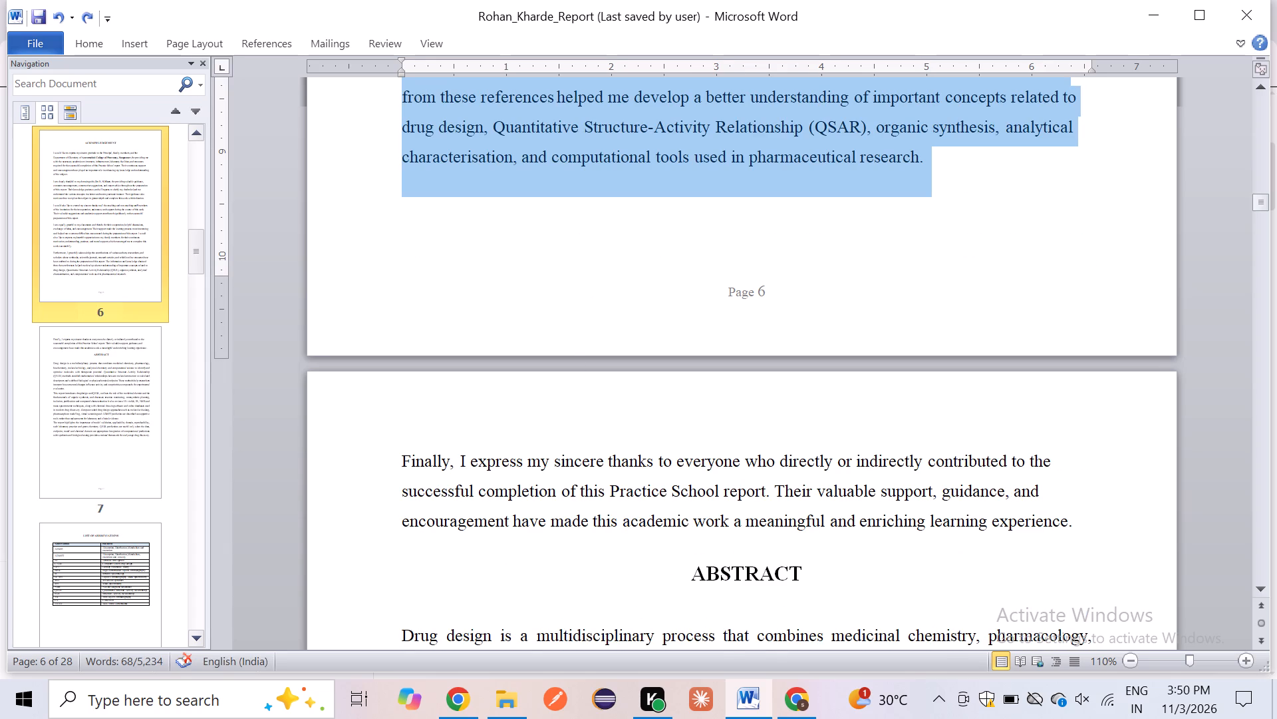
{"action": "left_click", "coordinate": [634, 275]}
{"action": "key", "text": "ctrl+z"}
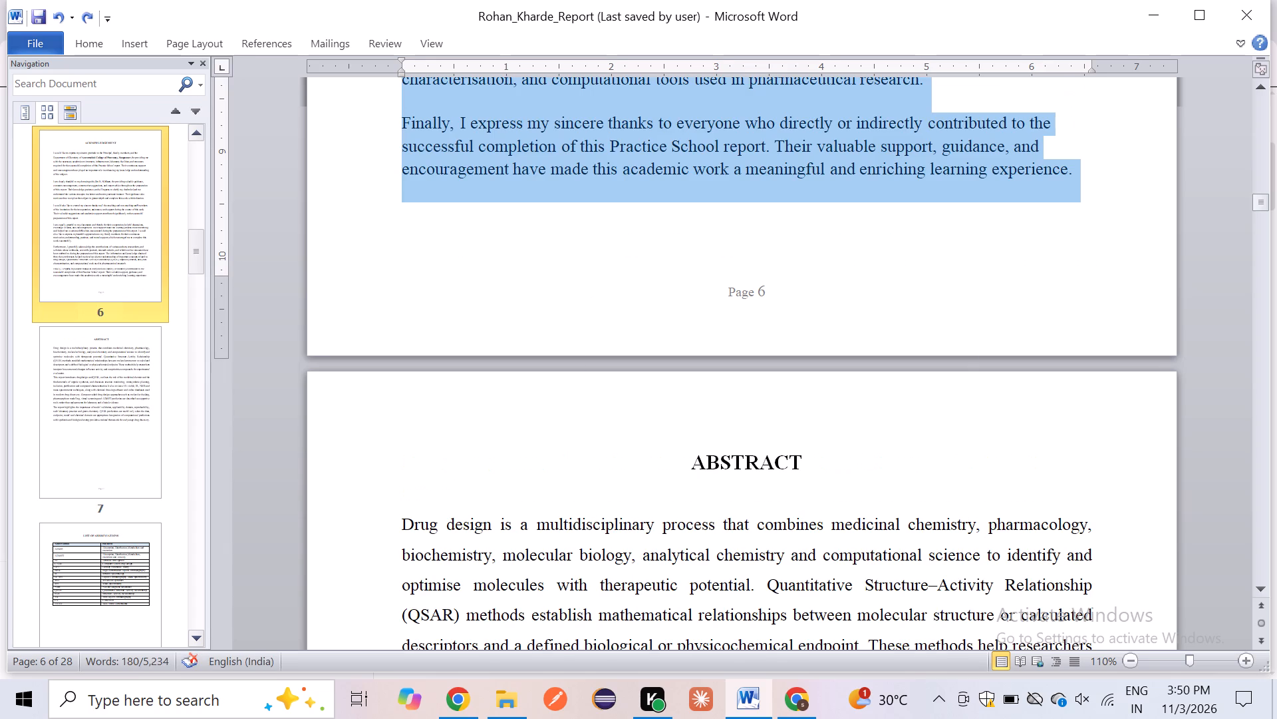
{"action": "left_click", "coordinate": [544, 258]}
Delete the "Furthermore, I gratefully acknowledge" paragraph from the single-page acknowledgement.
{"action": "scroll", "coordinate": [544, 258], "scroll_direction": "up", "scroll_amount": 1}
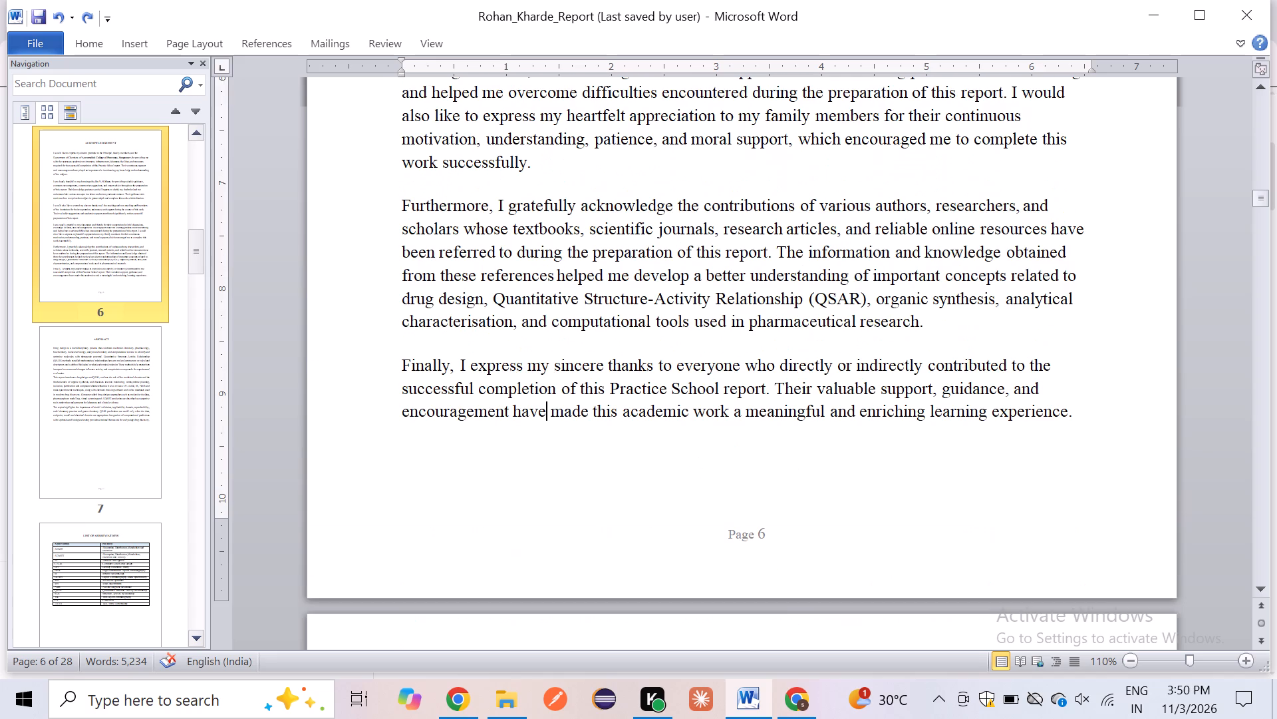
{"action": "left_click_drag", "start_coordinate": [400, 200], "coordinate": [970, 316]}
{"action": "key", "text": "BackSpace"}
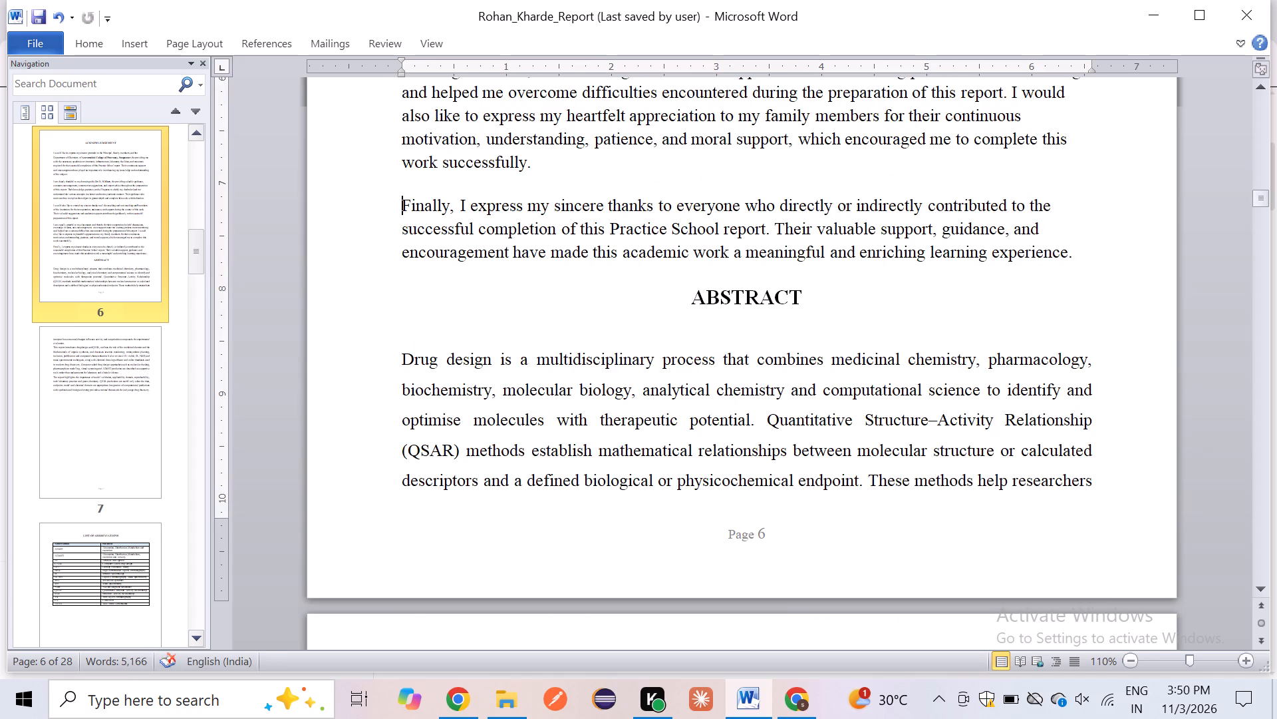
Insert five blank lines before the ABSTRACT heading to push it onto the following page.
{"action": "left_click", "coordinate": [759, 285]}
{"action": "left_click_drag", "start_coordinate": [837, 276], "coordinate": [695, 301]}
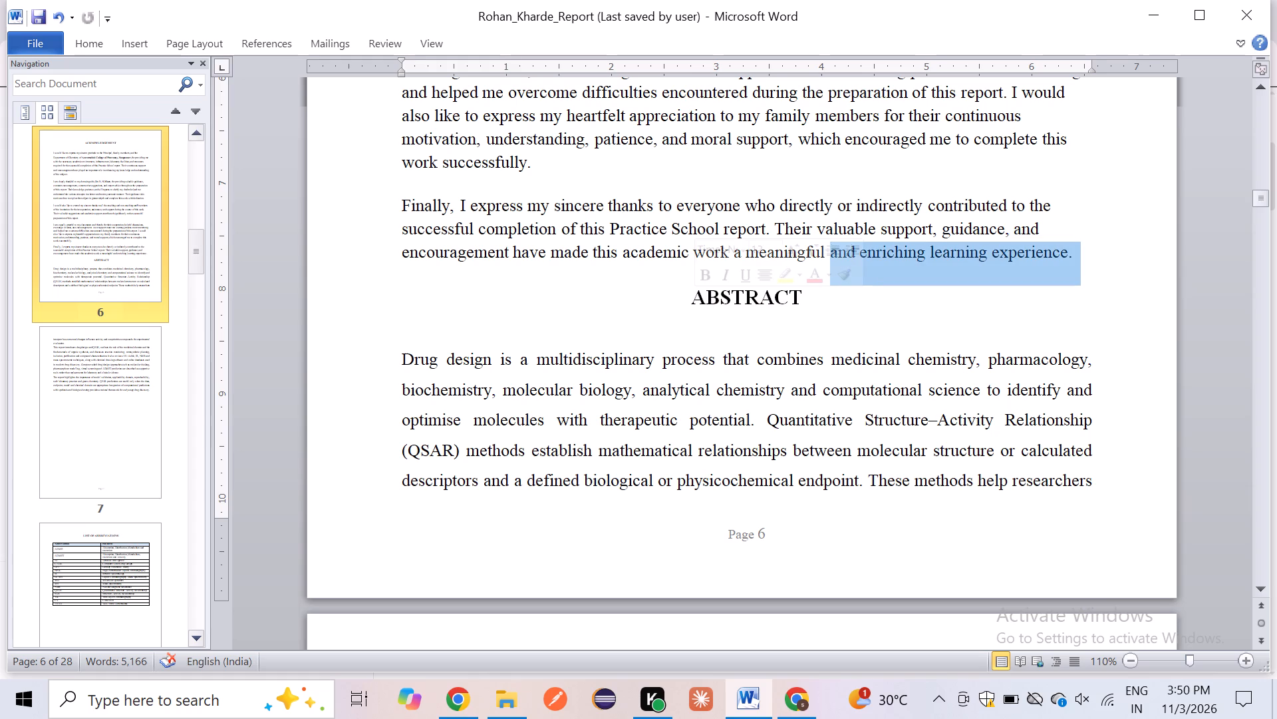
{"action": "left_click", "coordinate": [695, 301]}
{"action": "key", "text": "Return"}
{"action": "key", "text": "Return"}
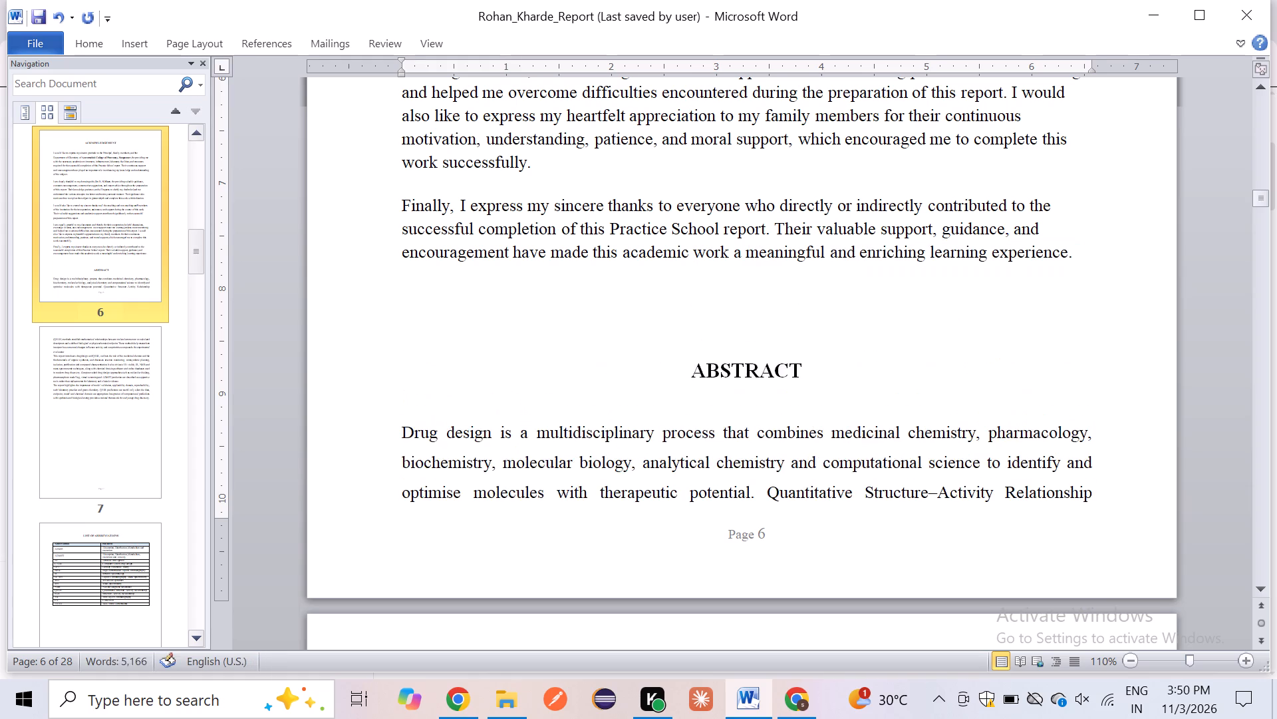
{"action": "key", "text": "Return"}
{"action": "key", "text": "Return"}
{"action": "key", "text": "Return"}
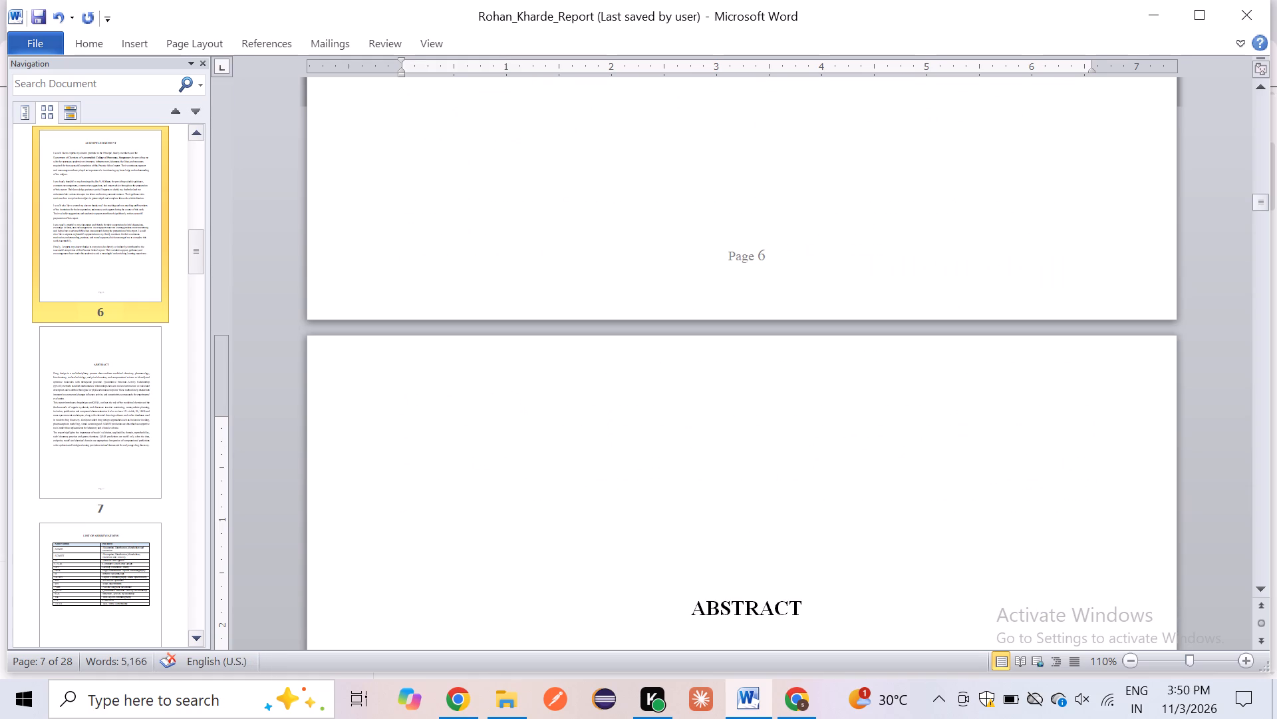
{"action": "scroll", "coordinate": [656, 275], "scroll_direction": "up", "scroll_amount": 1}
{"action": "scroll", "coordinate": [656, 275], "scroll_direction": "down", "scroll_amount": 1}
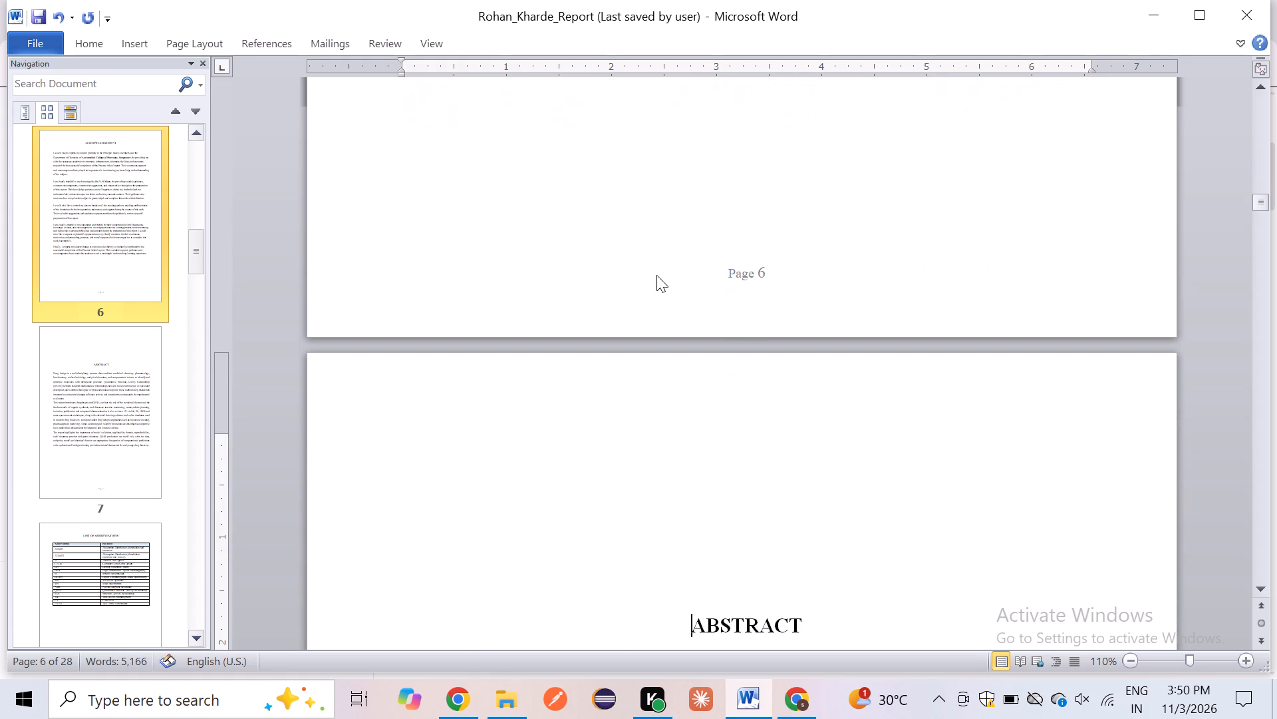
{"action": "key", "text": "ctrl+z"}
{"action": "key", "text": "ctrl+z"}
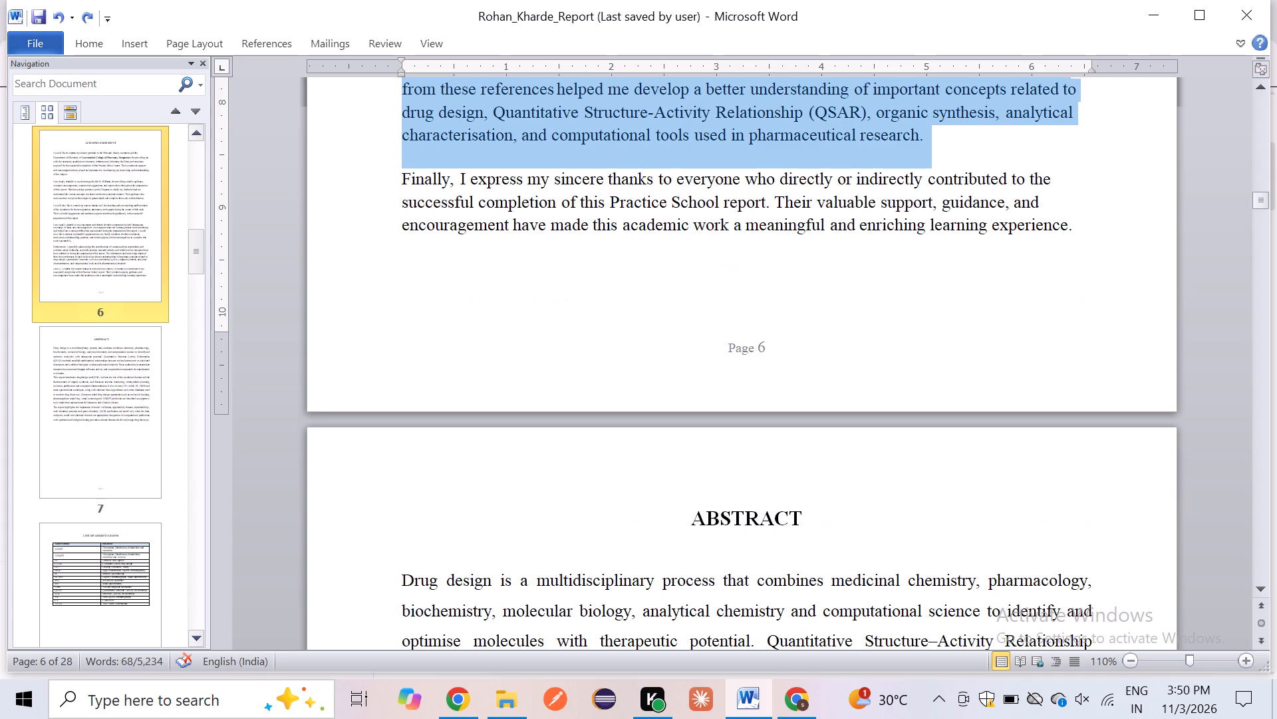
{"action": "left_click", "coordinate": [654, 287]}
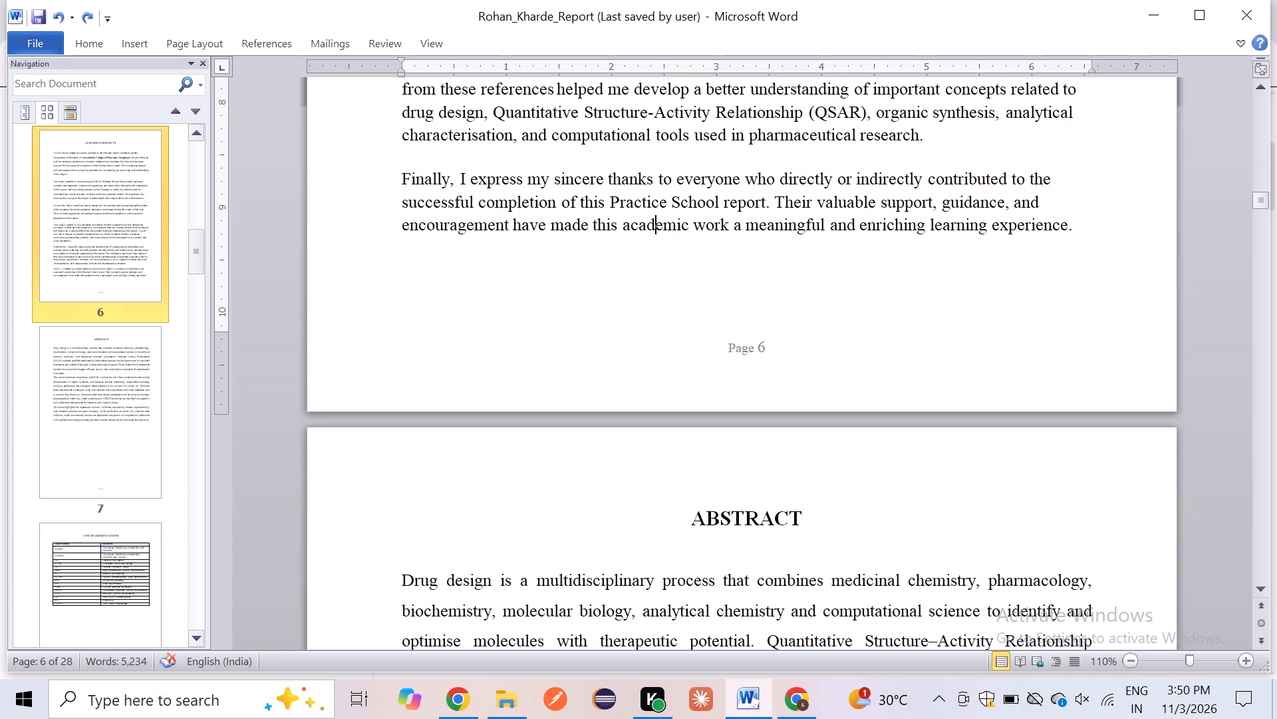
{"action": "key", "text": "ctrl+z"}
{"action": "key", "text": "ctrl+z"}
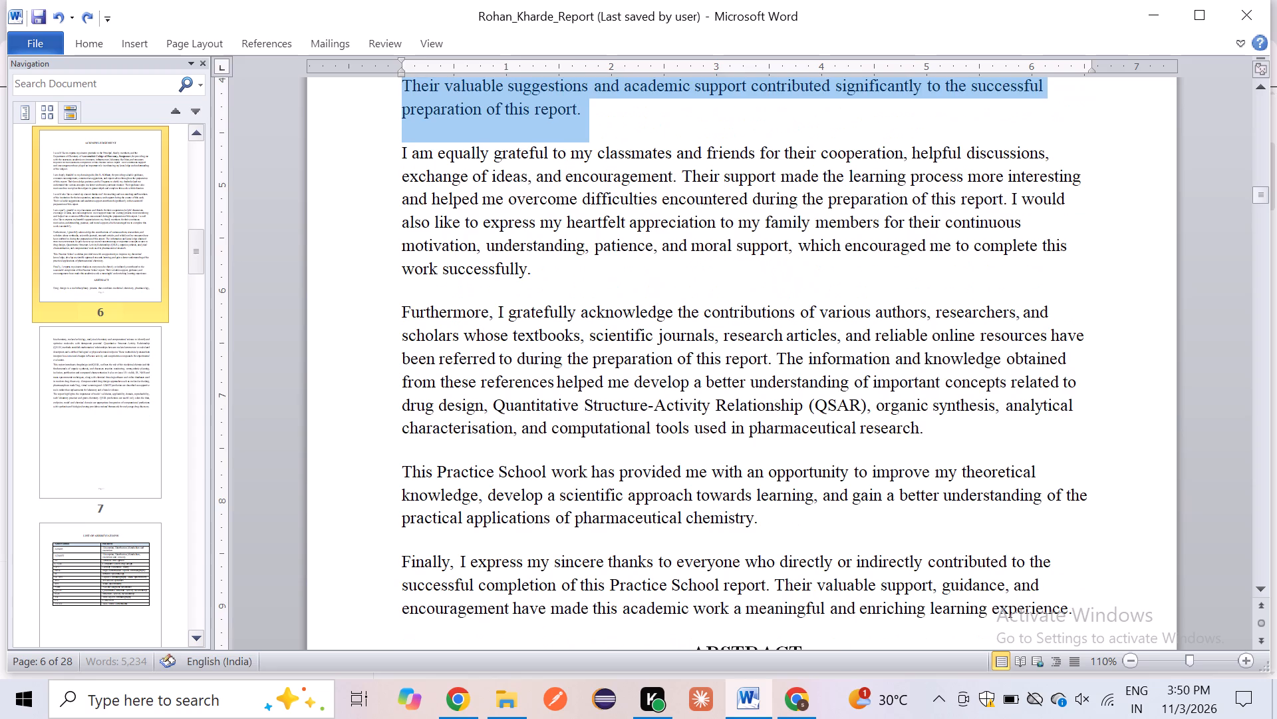
{"action": "key", "text": "ctrl+z"}
{"action": "key", "text": "ctrl+z"}
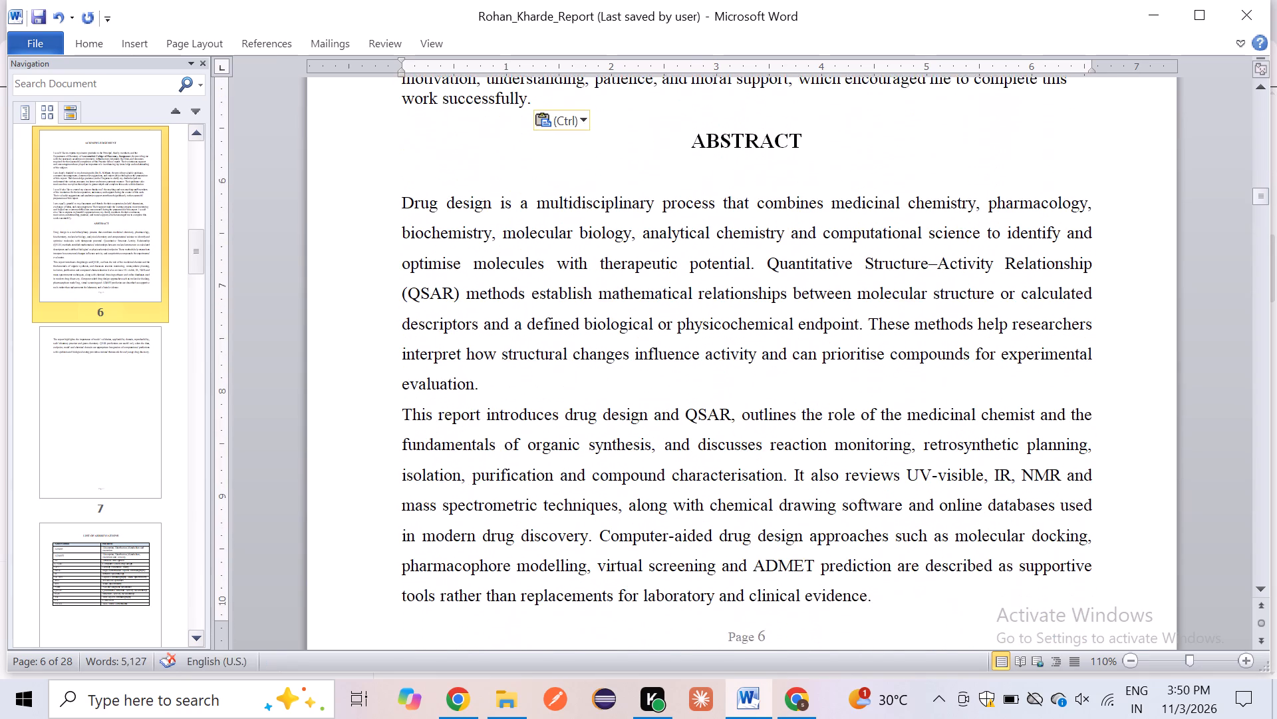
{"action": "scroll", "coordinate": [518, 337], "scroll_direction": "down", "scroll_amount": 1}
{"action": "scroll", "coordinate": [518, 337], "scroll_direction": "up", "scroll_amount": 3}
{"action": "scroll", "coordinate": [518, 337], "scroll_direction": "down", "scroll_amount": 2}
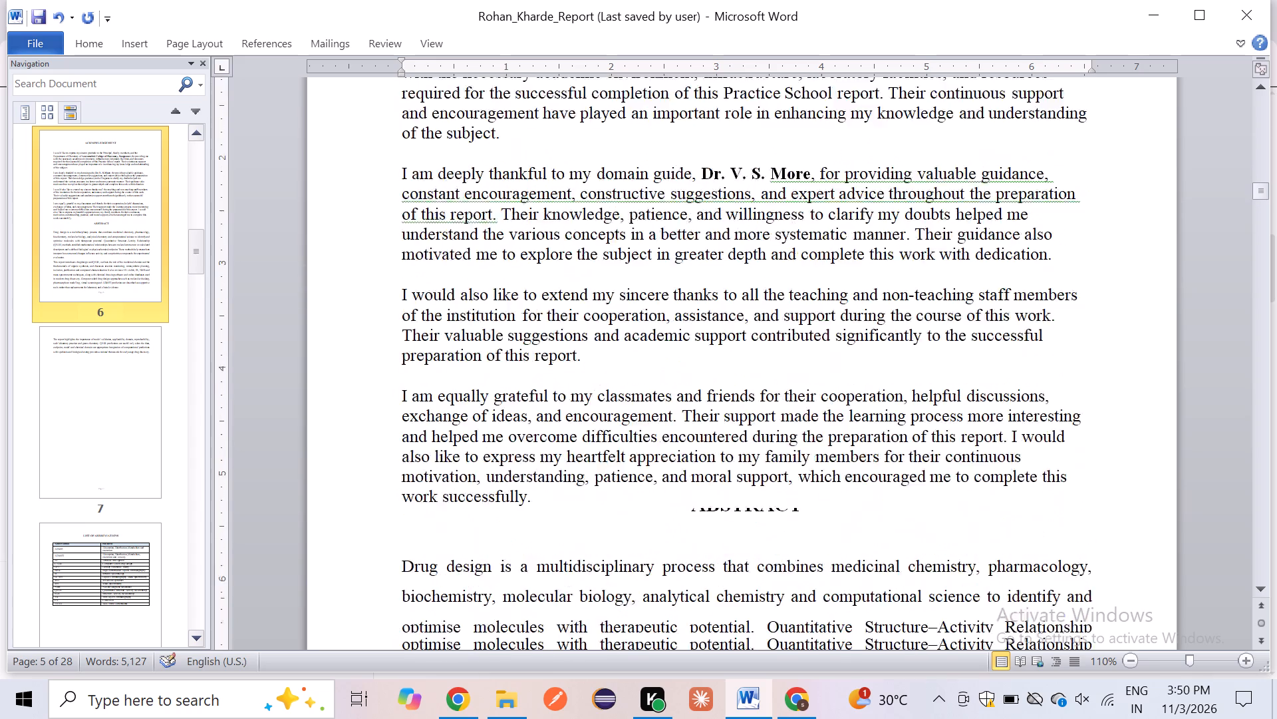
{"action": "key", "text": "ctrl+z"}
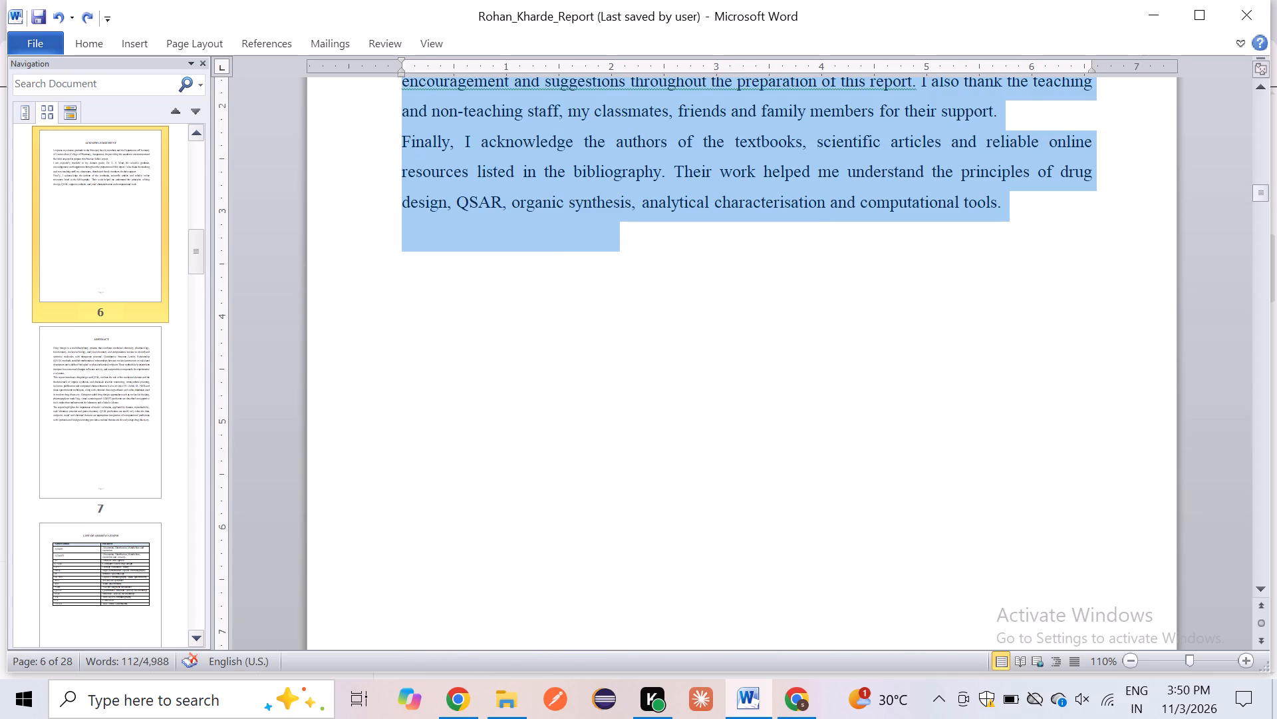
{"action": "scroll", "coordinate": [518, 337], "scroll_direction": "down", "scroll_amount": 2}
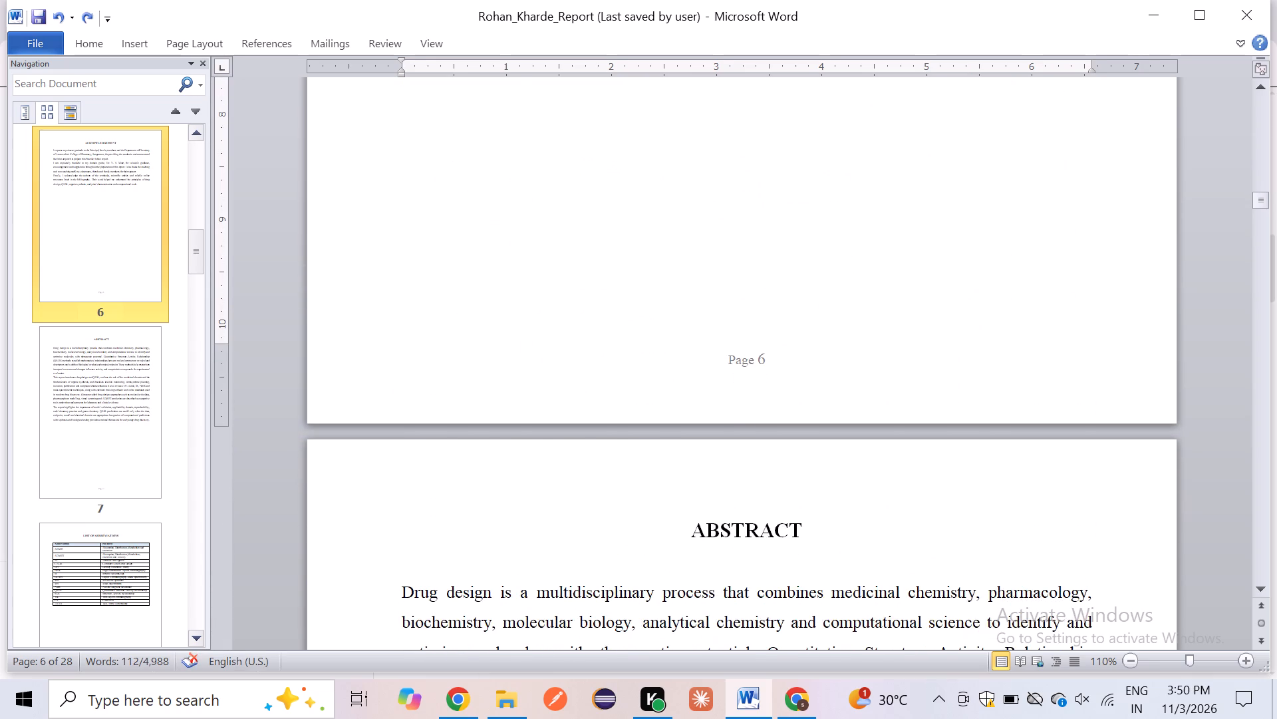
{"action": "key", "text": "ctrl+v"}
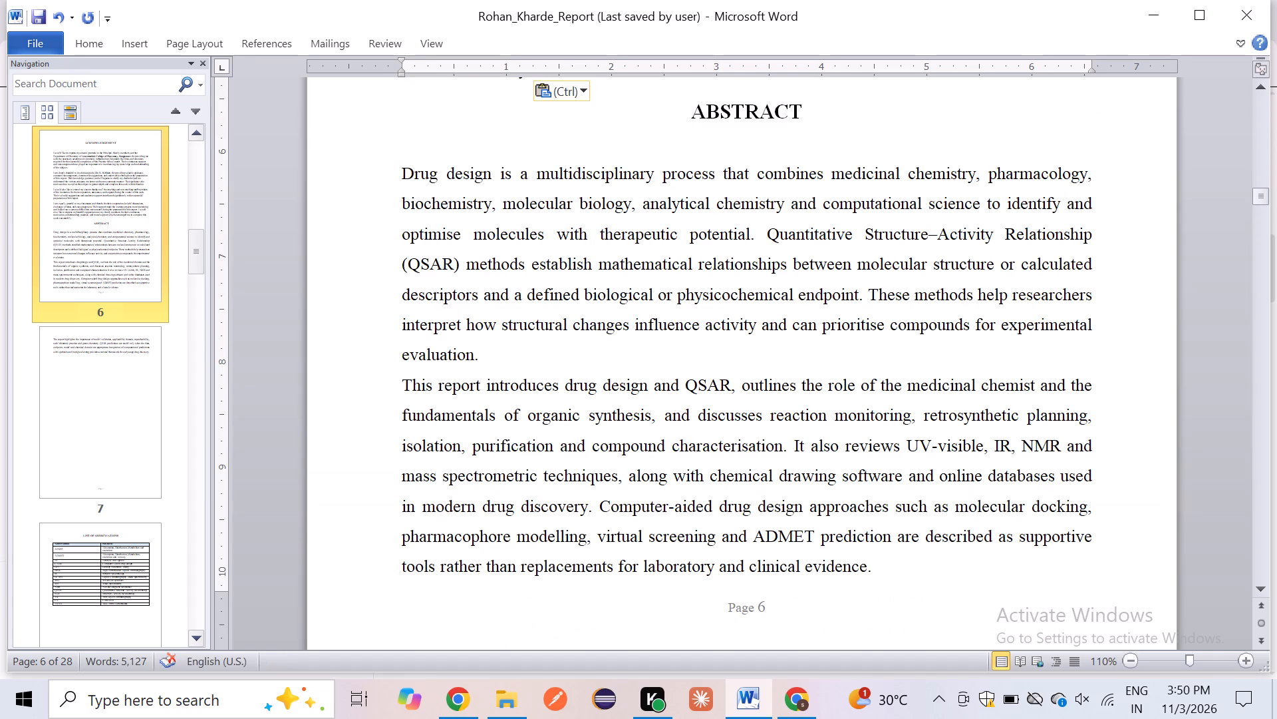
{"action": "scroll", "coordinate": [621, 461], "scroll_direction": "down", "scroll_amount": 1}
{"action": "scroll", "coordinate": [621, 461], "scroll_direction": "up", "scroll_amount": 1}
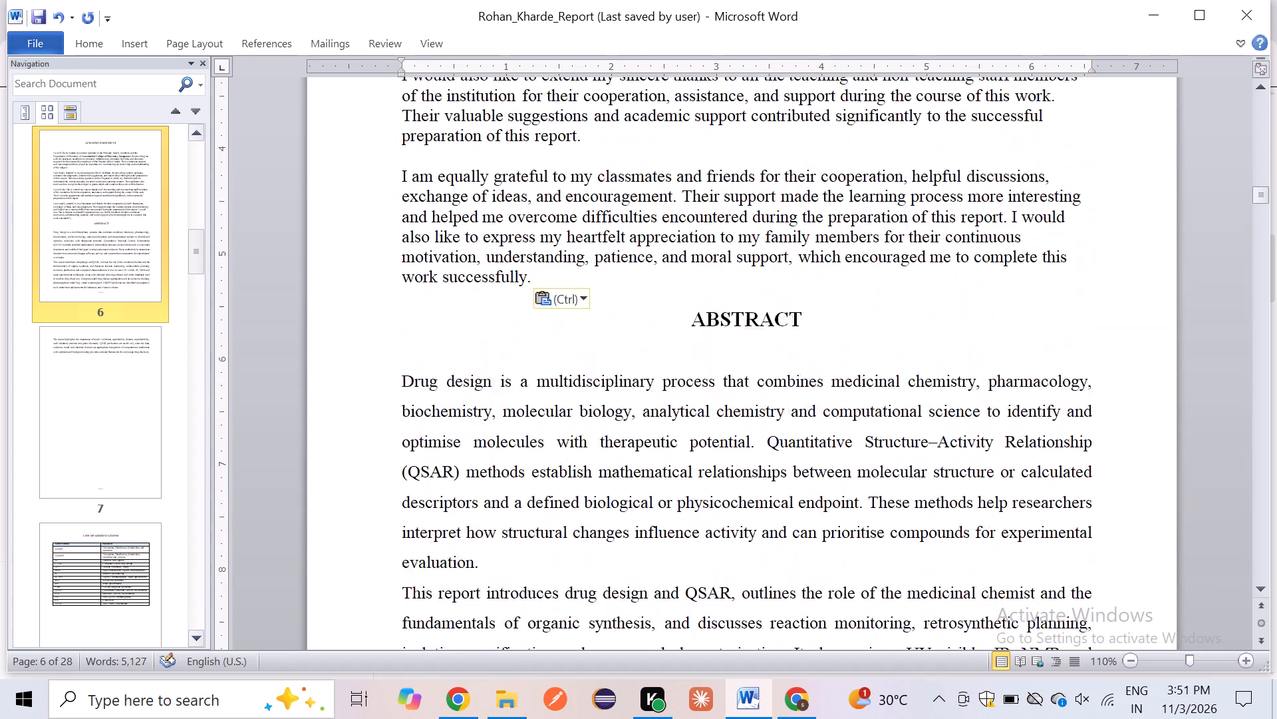
Insert twenty blank lines before the ABSTRACT heading so that it moves off the acknowledgement page.
{"action": "scroll", "coordinate": [621, 461], "scroll_direction": "up", "scroll_amount": 1}
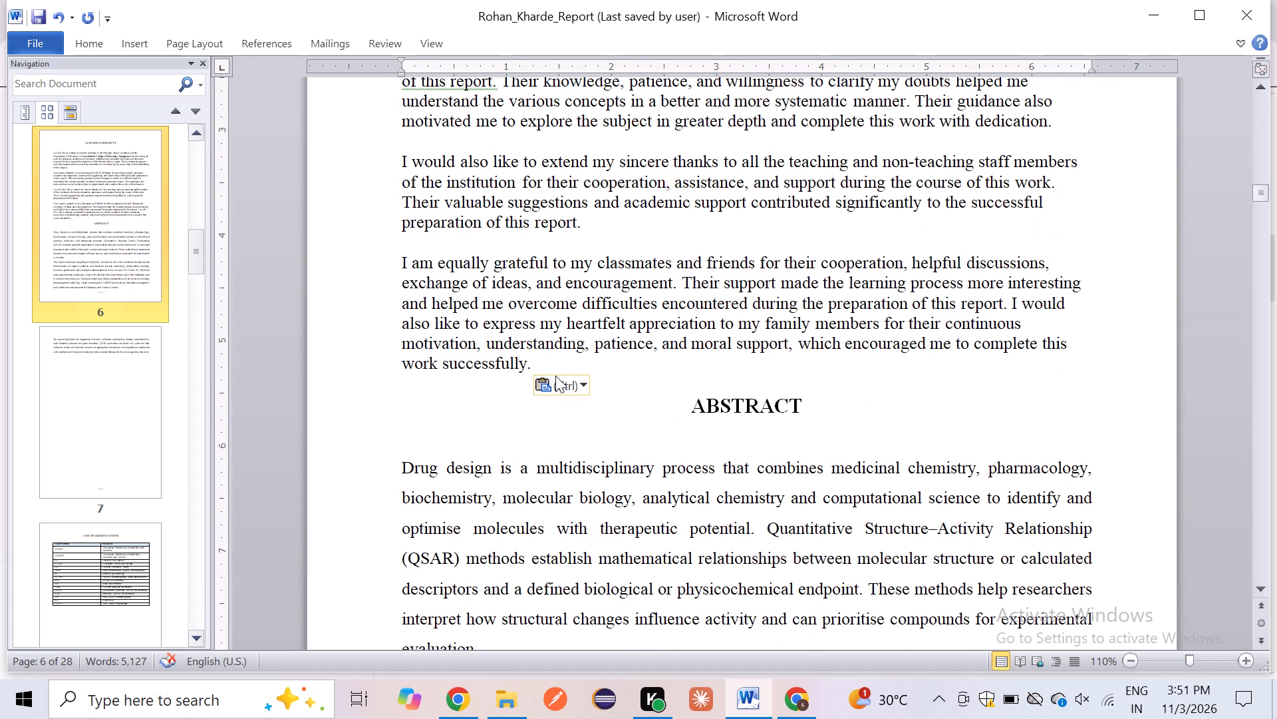
{"action": "scroll", "coordinate": [555, 375], "scroll_direction": "up", "scroll_amount": 1}
{"action": "scroll", "coordinate": [555, 375], "scroll_direction": "down", "scroll_amount": 1}
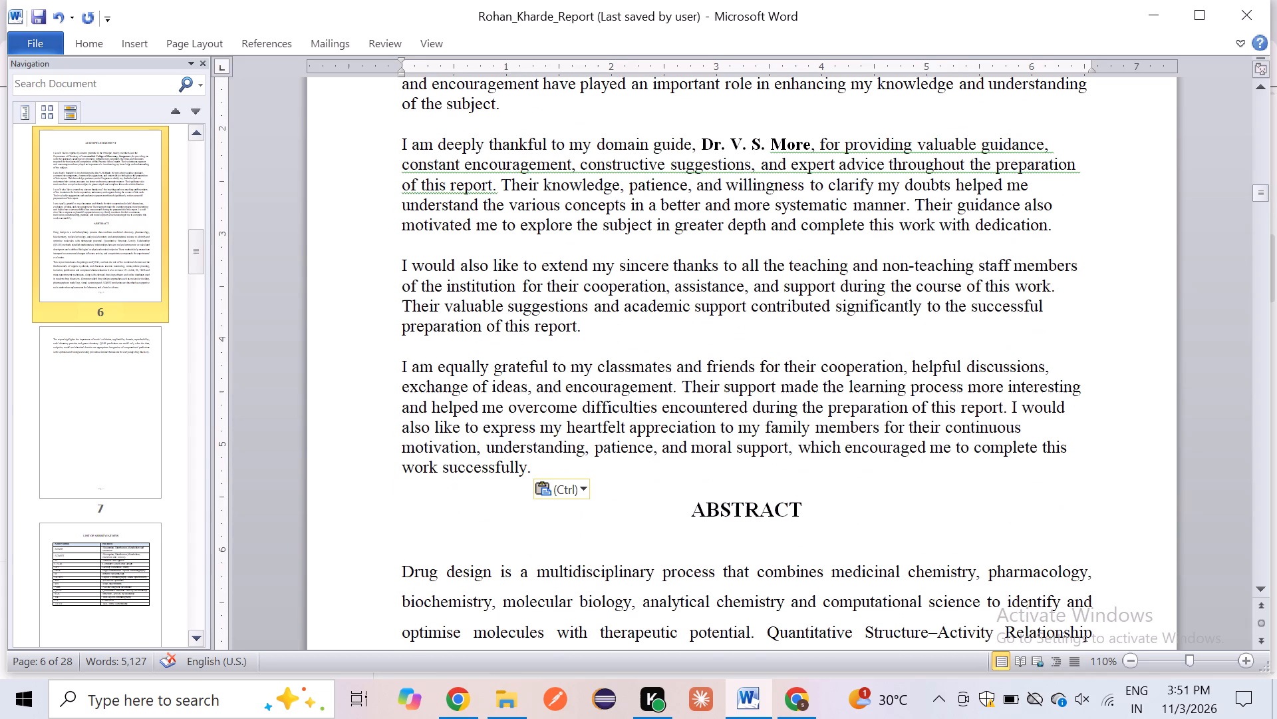
{"action": "key", "text": "Return"}
{"action": "key", "text": "Return"}
{"action": "key", "text": "Return"}
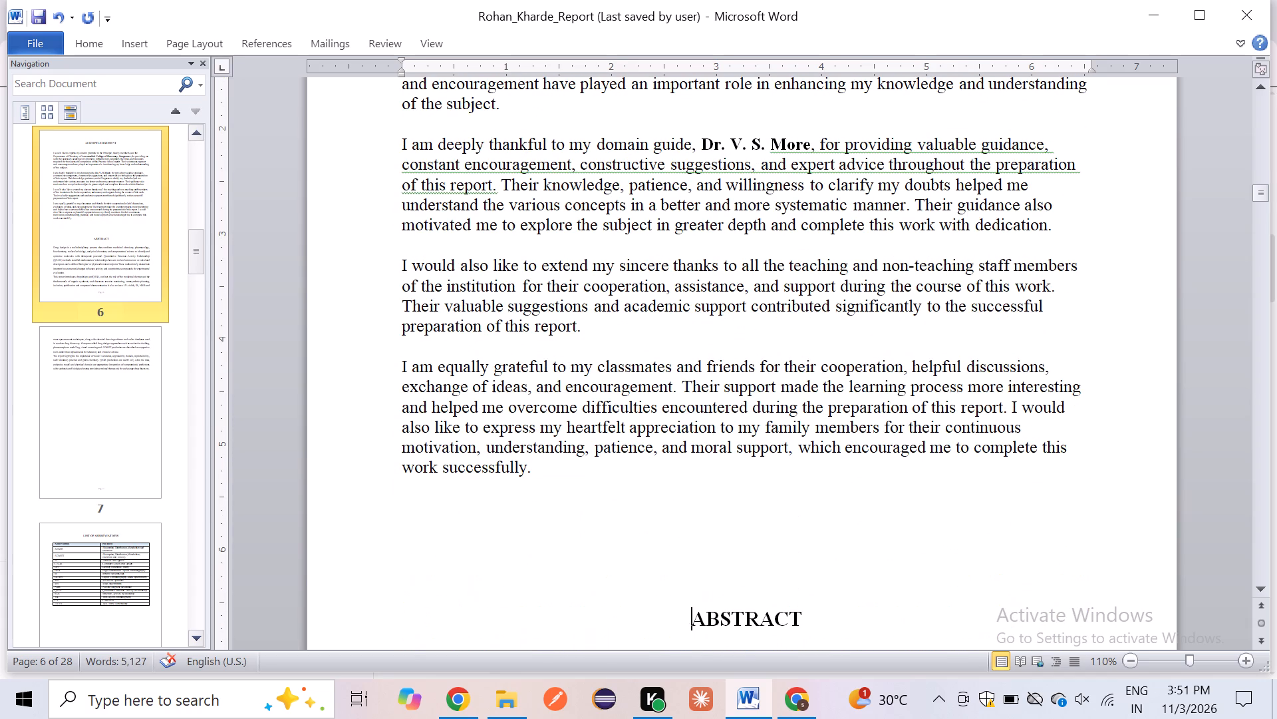
{"action": "key", "text": "Return"}
{"action": "key", "text": "Return"}
{"action": "key", "text": "Return"}
{"action": "key", "text": "Return"}
{"action": "key", "text": "Return"}
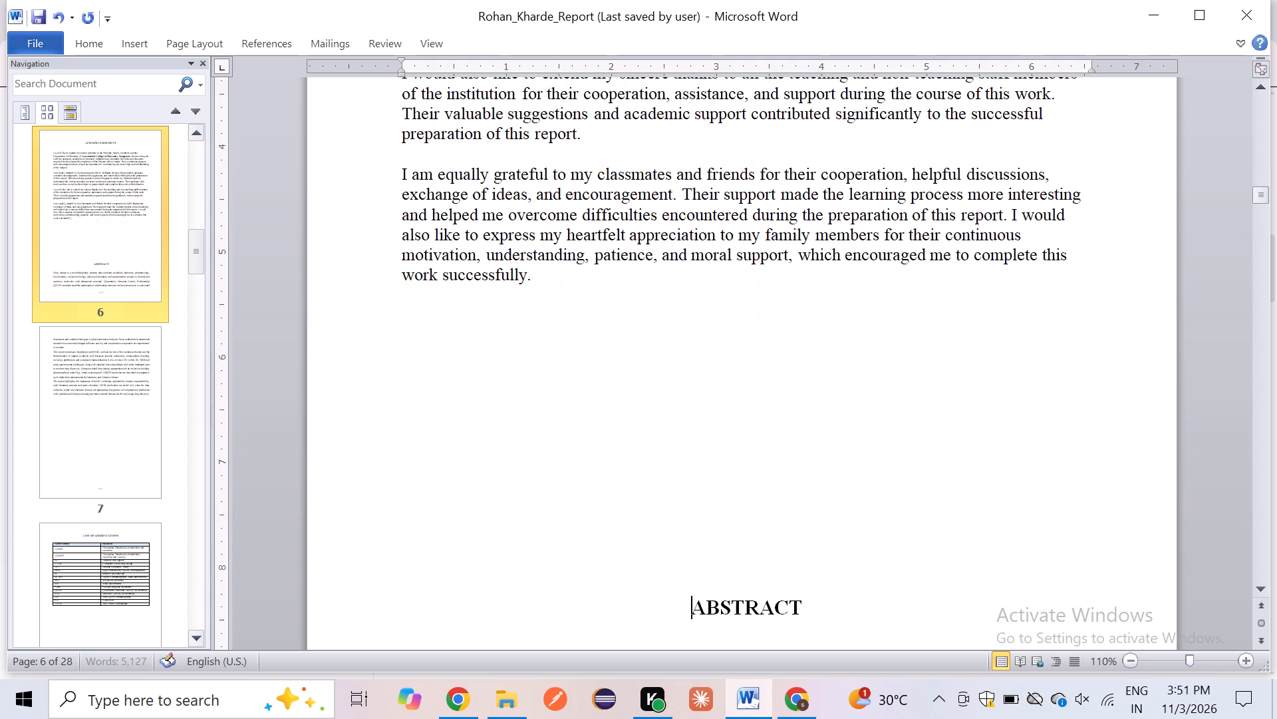
{"action": "key", "text": "Return"}
{"action": "key", "text": "Return"}
{"action": "key", "text": "Return"}
{"action": "key", "text": "Return"}
{"action": "key", "text": "Return"}
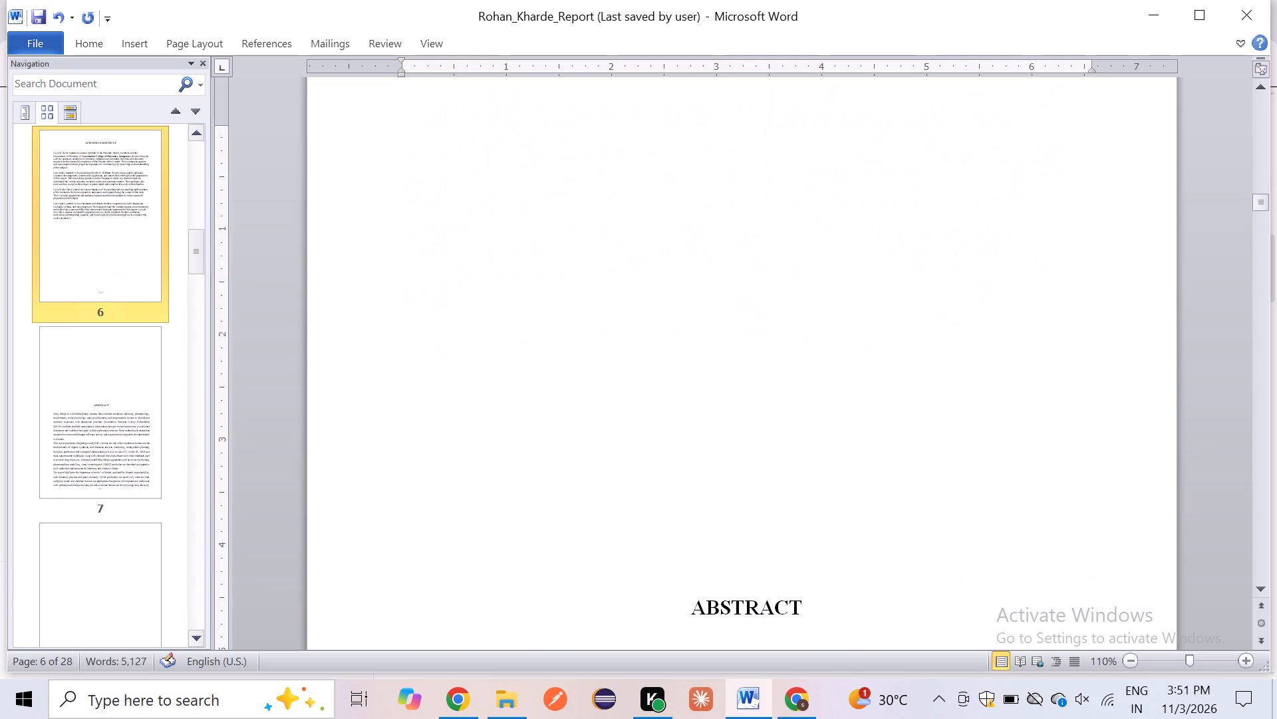
{"action": "key", "text": "Return"}
{"action": "key", "text": "Return"}
{"action": "key", "text": "Return"}
{"action": "key", "text": "Return"}
{"action": "key", "text": "Return"}
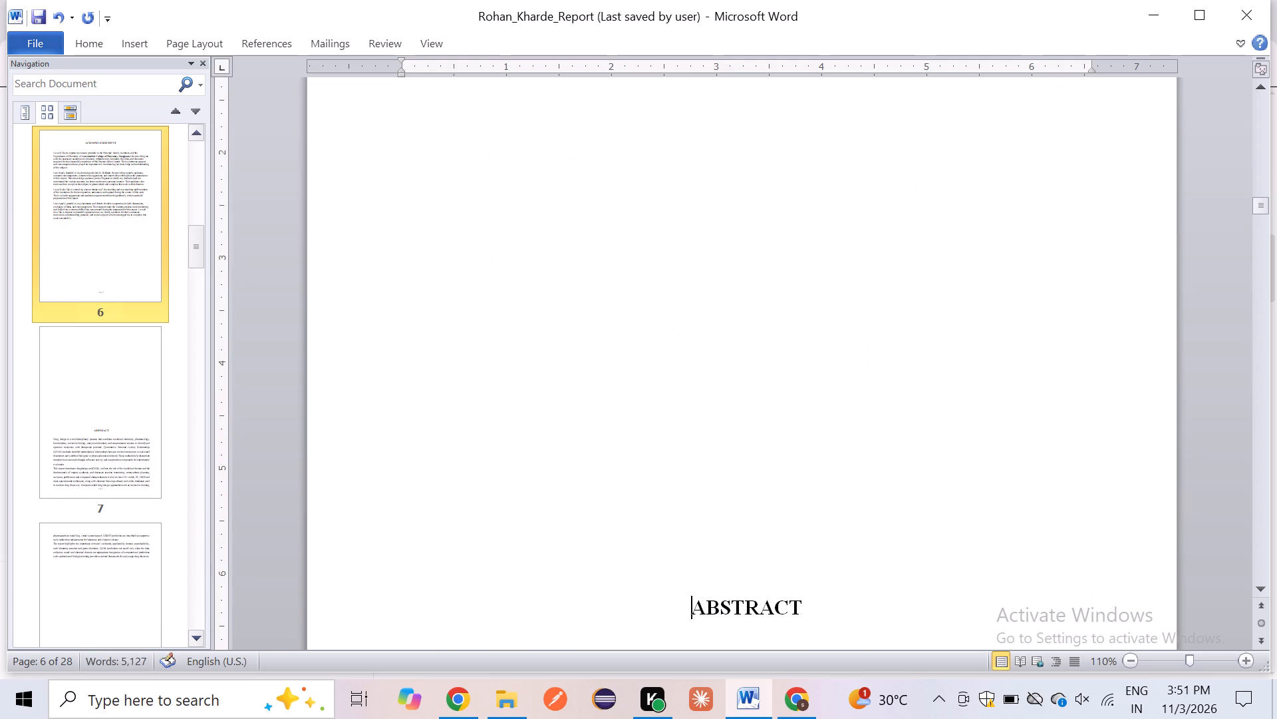
{"action": "key", "text": "Return"}
{"action": "key", "text": "Return"}
Delete ten of the blank lines above the ABSTRACT heading, starting from the empty top of page 7.
{"action": "scroll", "coordinate": [596, 437], "scroll_direction": "up", "scroll_amount": 1}
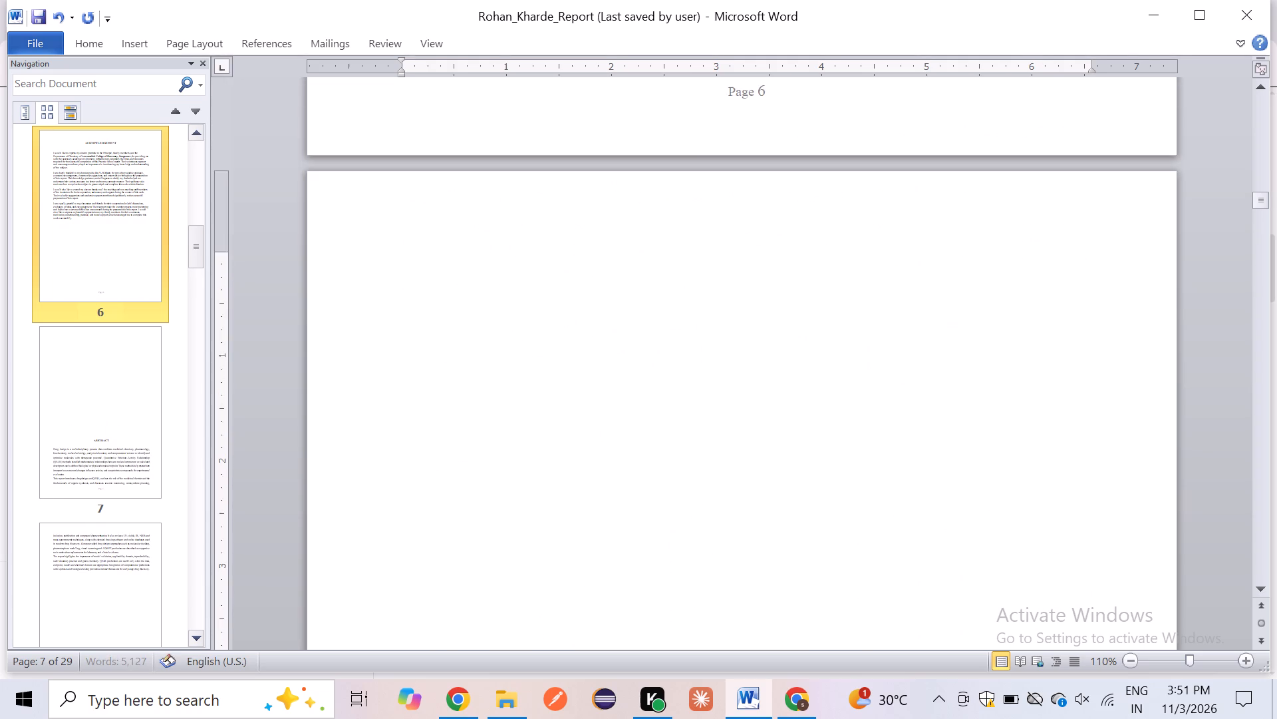
{"action": "scroll", "coordinate": [596, 437], "scroll_direction": "up", "scroll_amount": 1}
{"action": "scroll", "coordinate": [596, 437], "scroll_direction": "down", "scroll_amount": 1}
{"action": "left_click", "coordinate": [611, 413]}
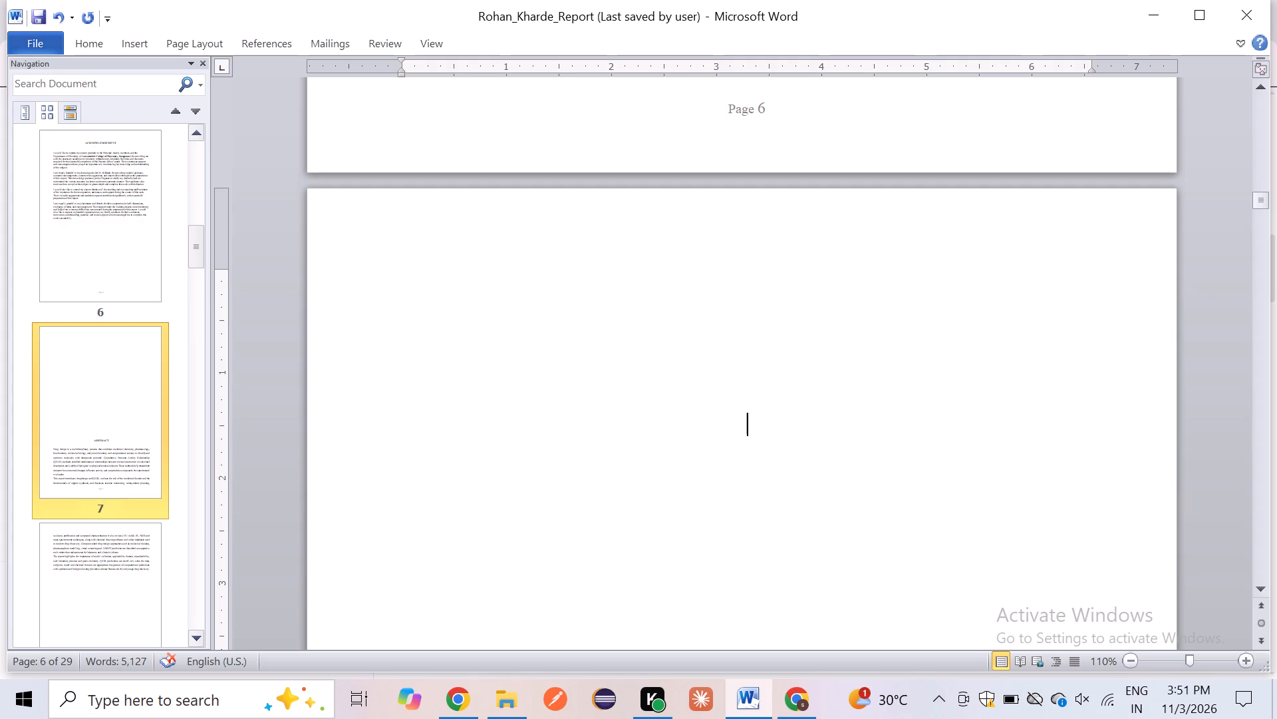
{"action": "key", "text": "Delete"}
{"action": "key", "text": "Delete"}
{"action": "key", "text": "Delete"}
{"action": "key", "text": "Delete"}
{"action": "key", "text": "Delete"}
{"action": "key", "text": "Delete"}
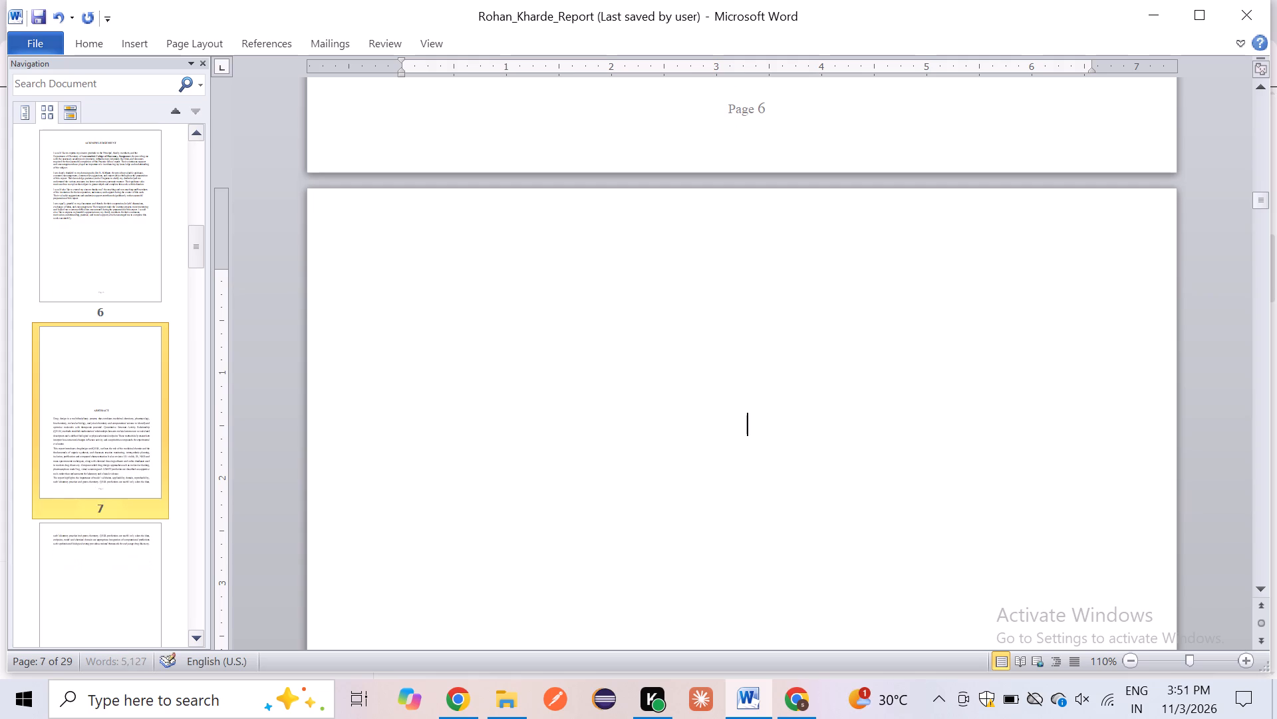
{"action": "key", "text": "Delete"}
{"action": "key", "text": "Delete"}
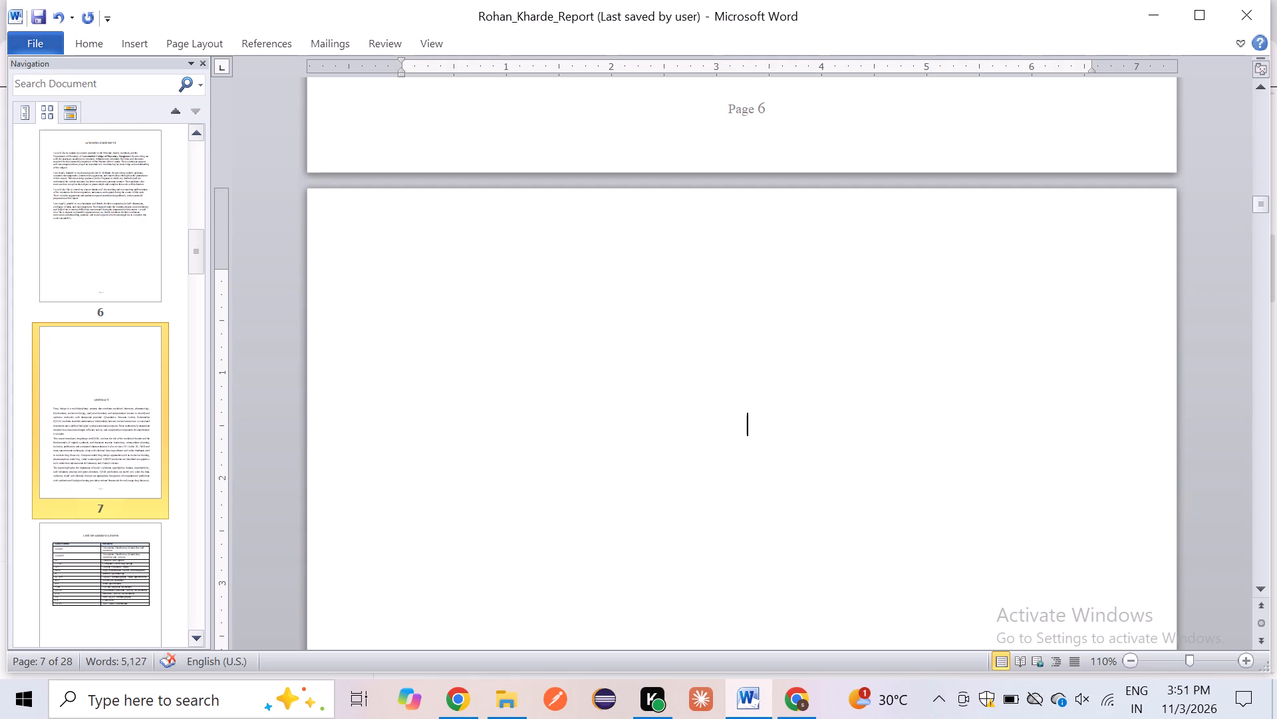
{"action": "scroll", "coordinate": [611, 413], "scroll_direction": "up", "scroll_amount": 1}
{"action": "key", "text": "Delete"}
{"action": "key", "text": "Delete"}
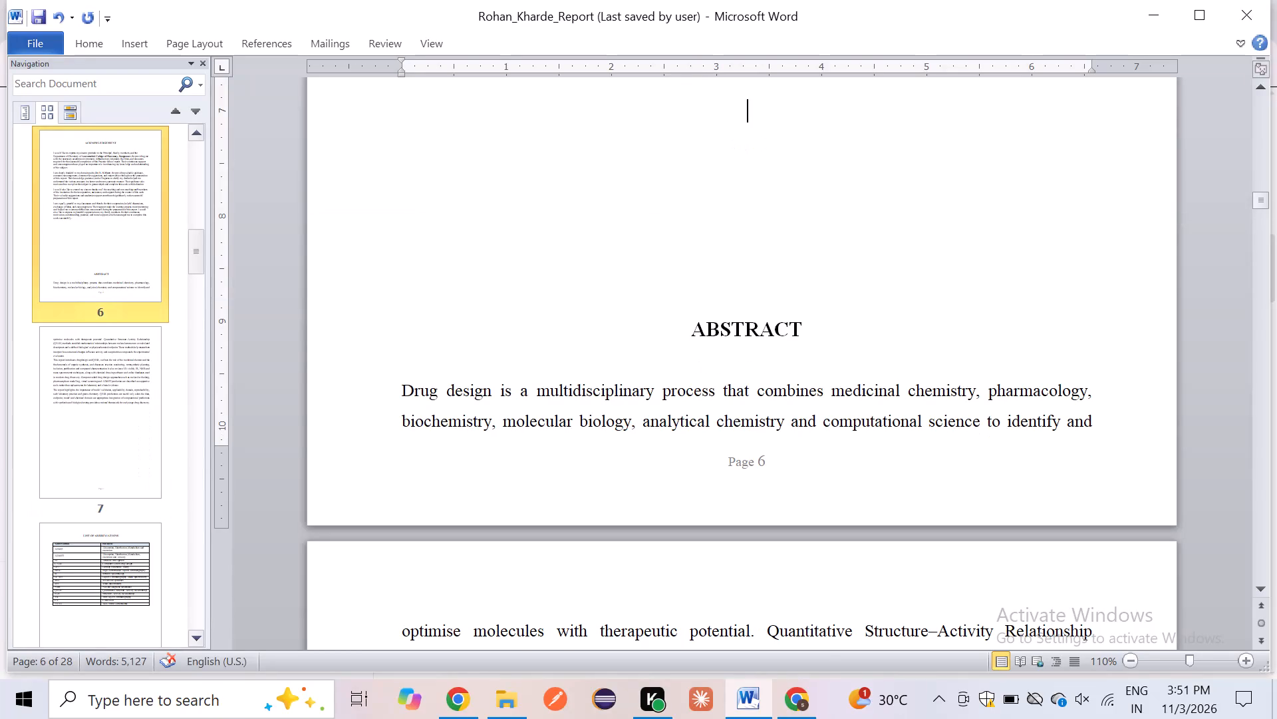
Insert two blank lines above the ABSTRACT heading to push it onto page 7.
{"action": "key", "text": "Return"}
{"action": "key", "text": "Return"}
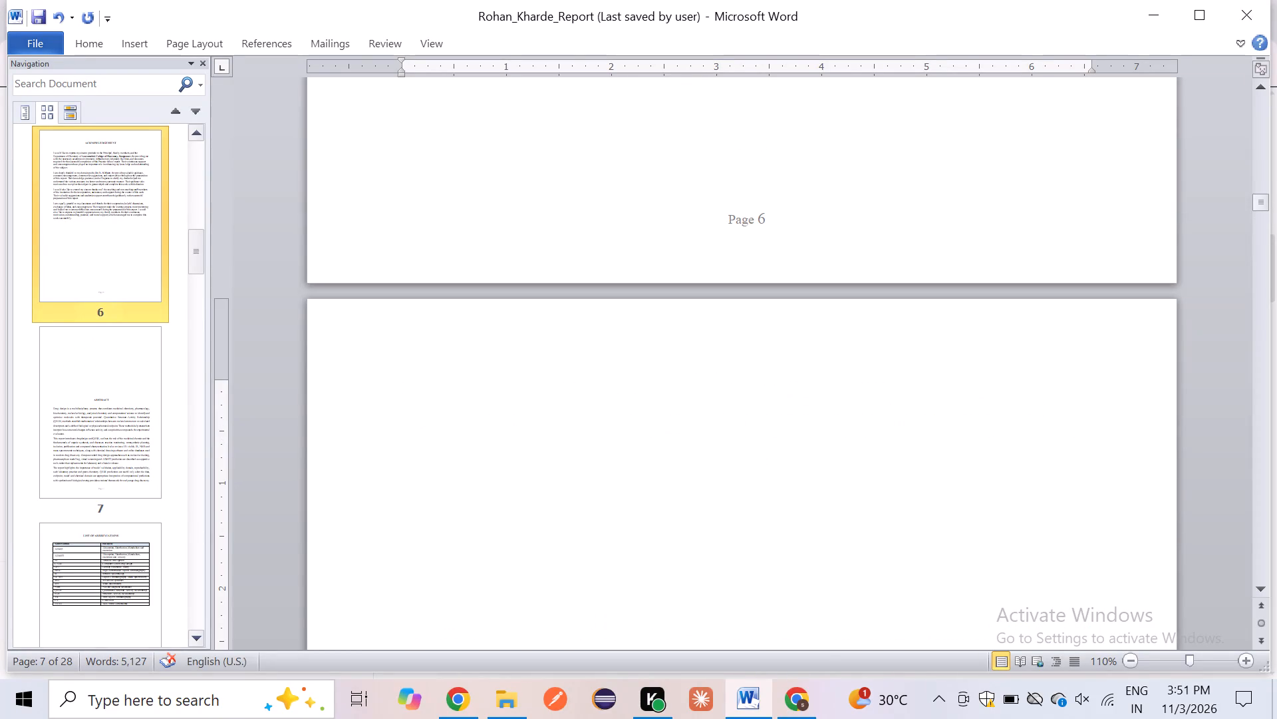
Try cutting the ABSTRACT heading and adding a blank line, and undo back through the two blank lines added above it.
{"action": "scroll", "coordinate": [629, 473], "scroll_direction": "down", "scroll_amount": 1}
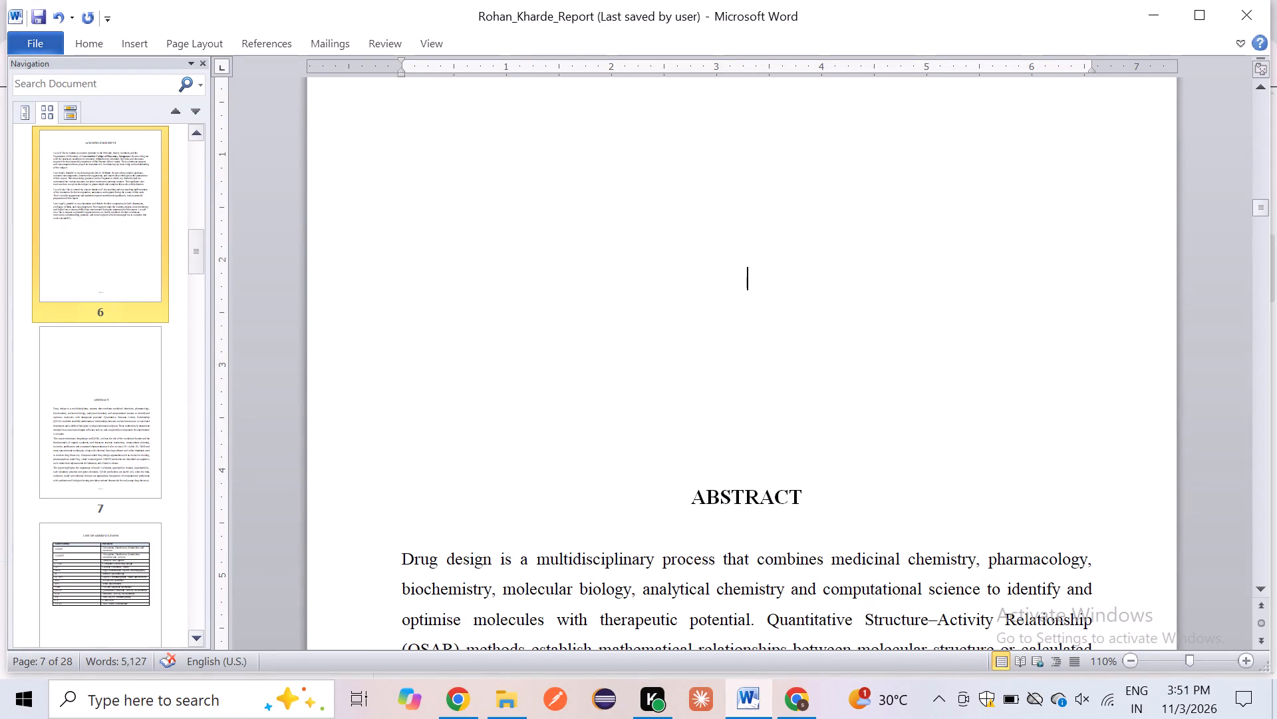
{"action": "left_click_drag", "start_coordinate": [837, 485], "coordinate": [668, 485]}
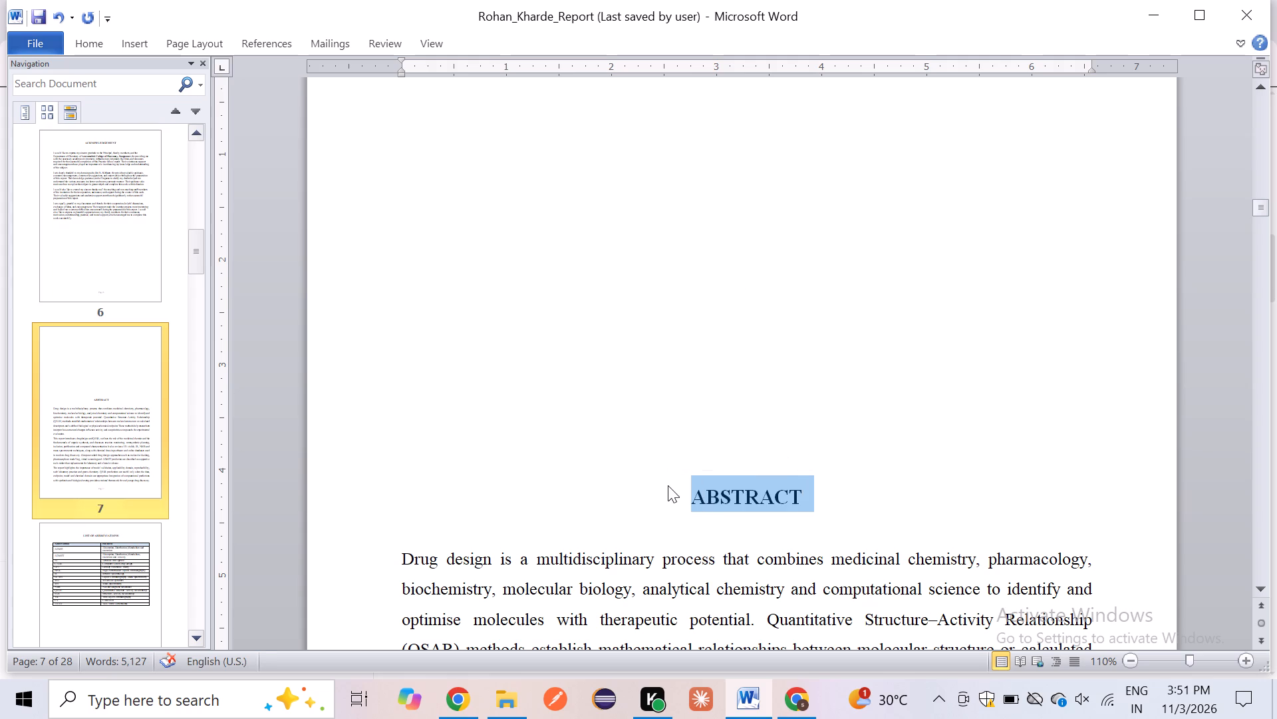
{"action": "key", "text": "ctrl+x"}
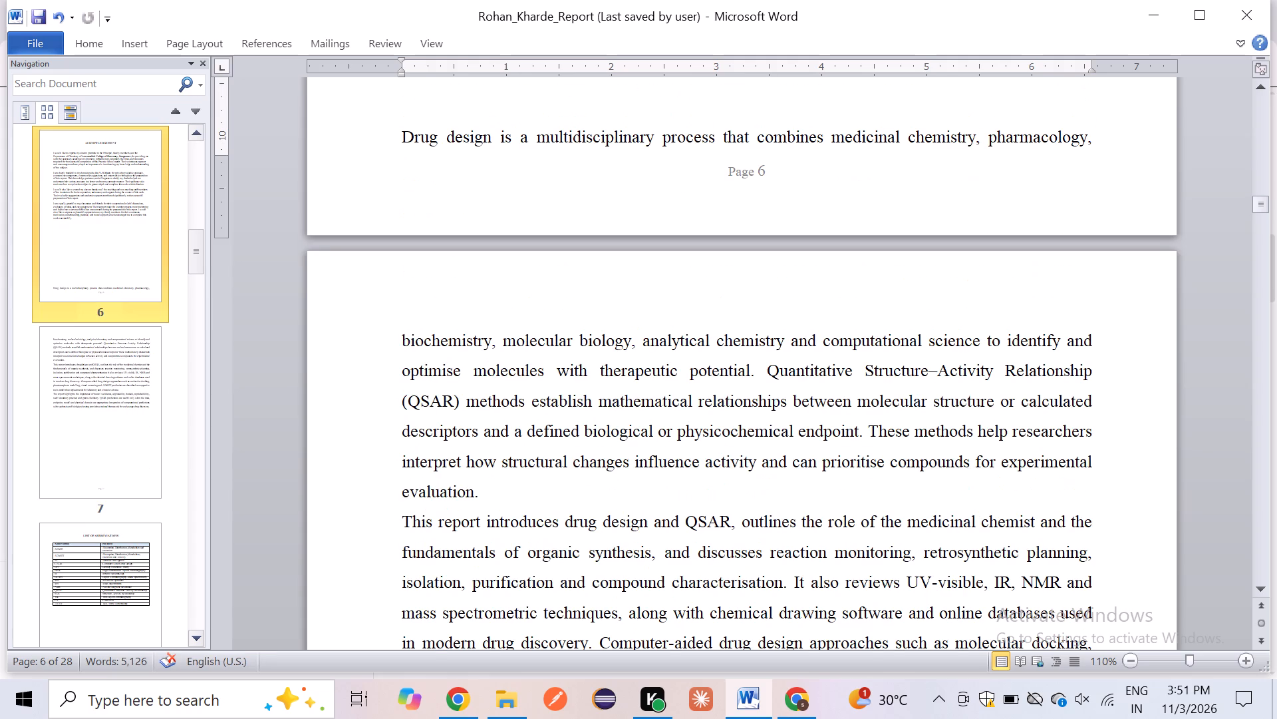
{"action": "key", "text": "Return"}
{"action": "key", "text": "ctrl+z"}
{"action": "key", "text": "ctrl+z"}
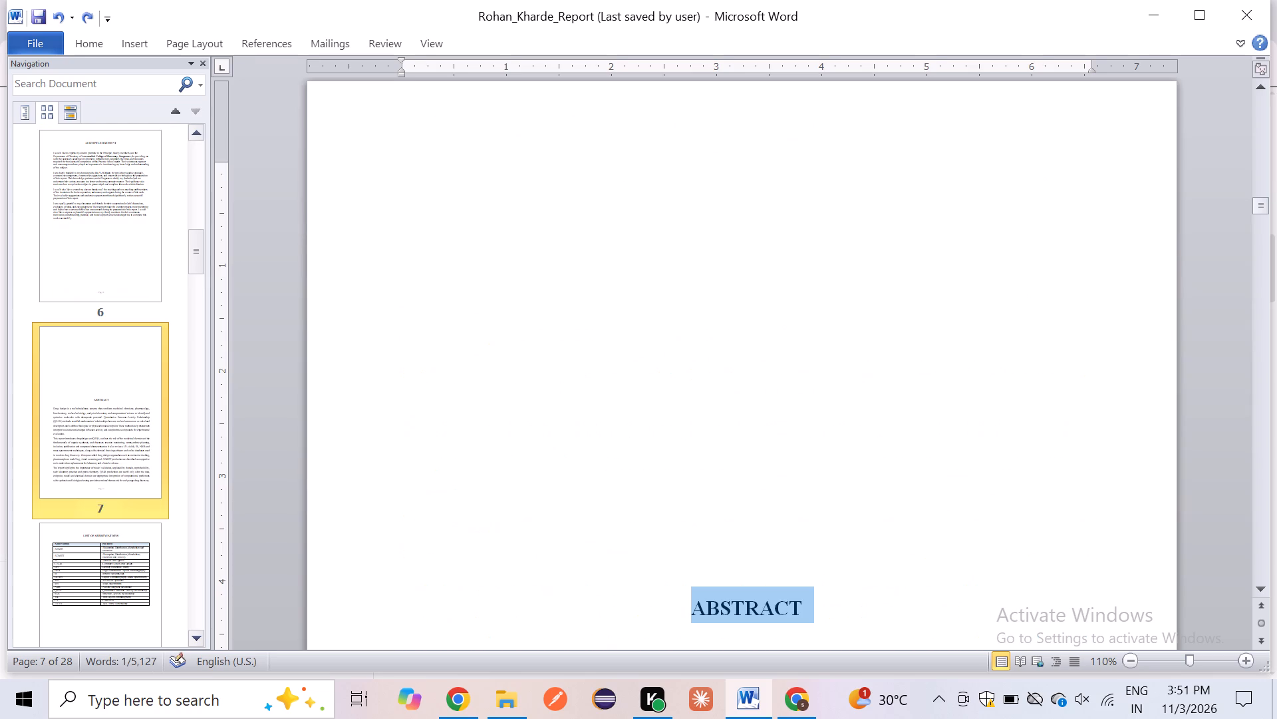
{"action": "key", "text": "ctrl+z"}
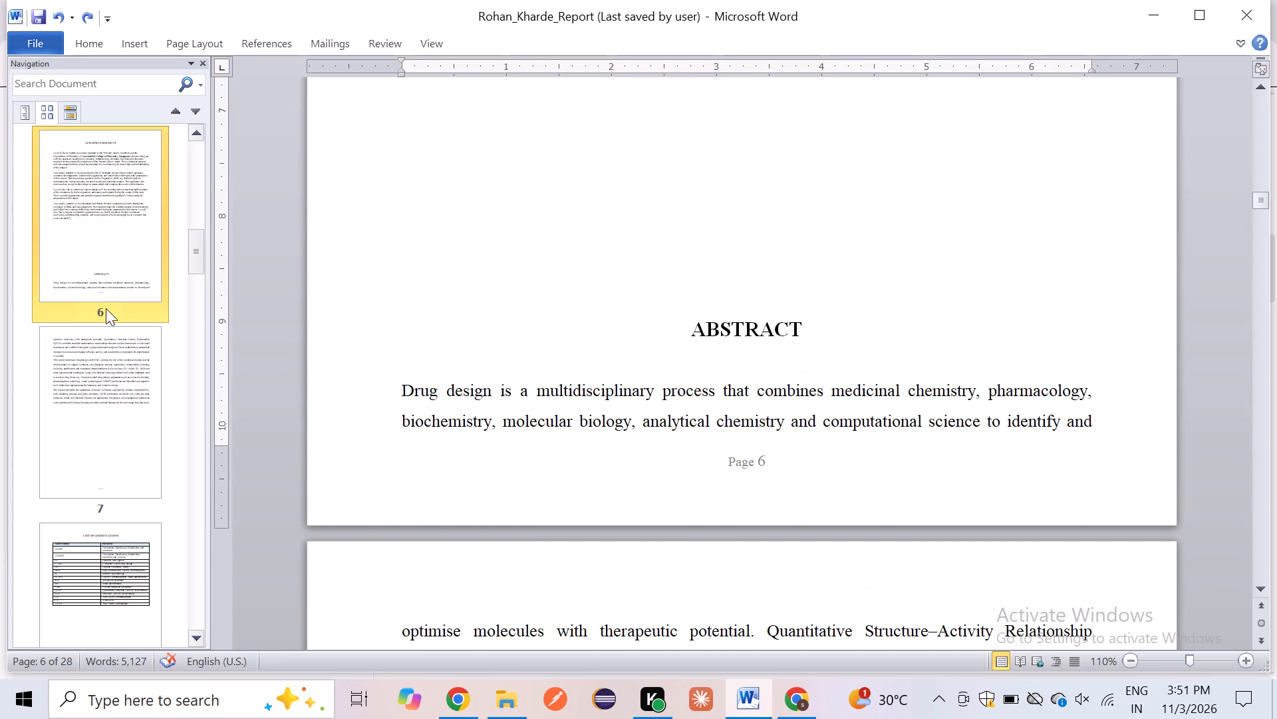
Review the cover, candidate declaration, certificate and faculty endorsement pages to check their layout and order.
{"action": "scroll", "coordinate": [25, 293], "scroll_direction": "up", "scroll_amount": 14}
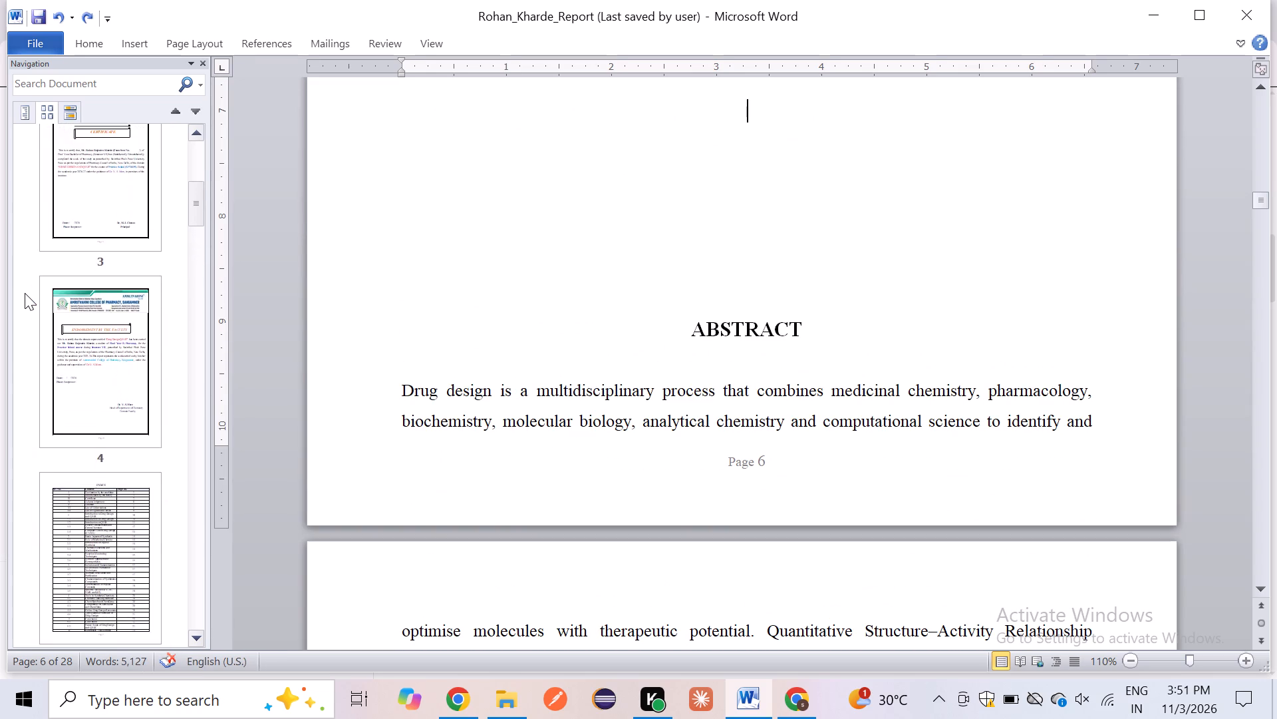
{"action": "scroll", "coordinate": [25, 293], "scroll_direction": "up", "scroll_amount": 9}
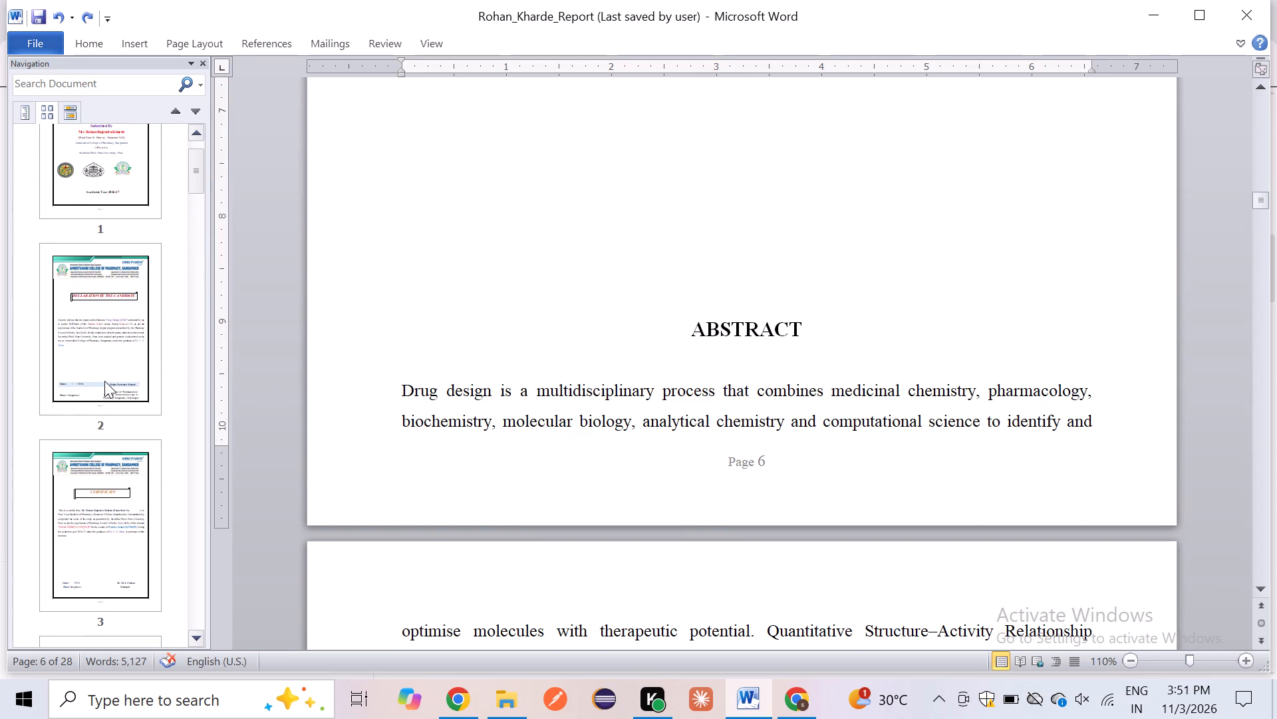
{"action": "left_click", "coordinate": [104, 381]}
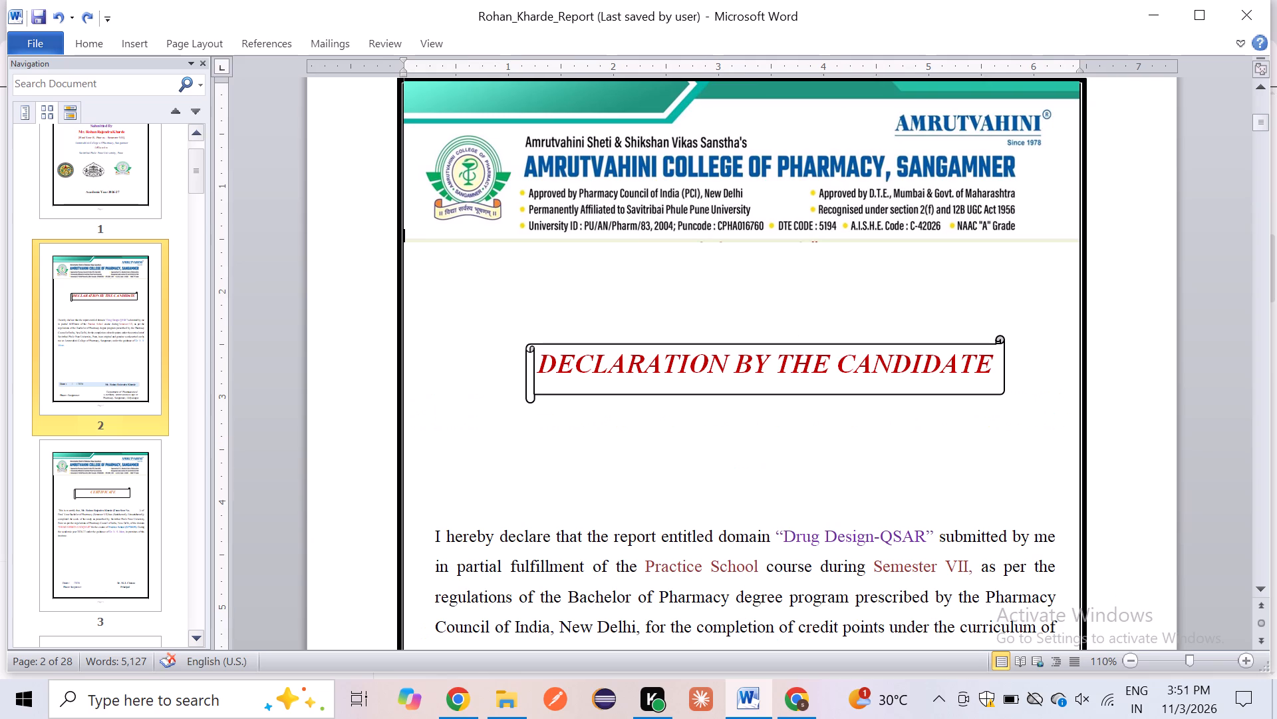
{"action": "scroll", "coordinate": [224, 391], "scroll_direction": "up", "scroll_amount": 4}
{"action": "left_click", "coordinate": [112, 156]}
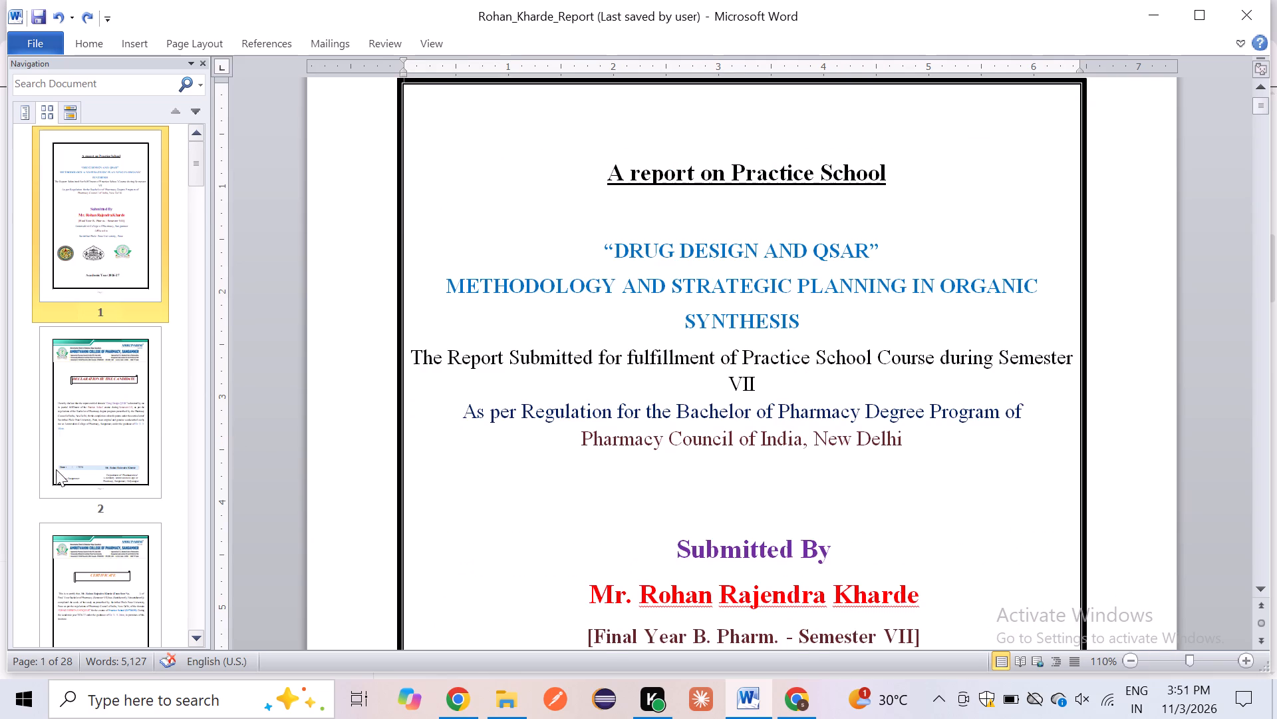
{"action": "left_click", "coordinate": [82, 439]}
{"action": "scroll", "coordinate": [82, 439], "scroll_direction": "down", "scroll_amount": 1}
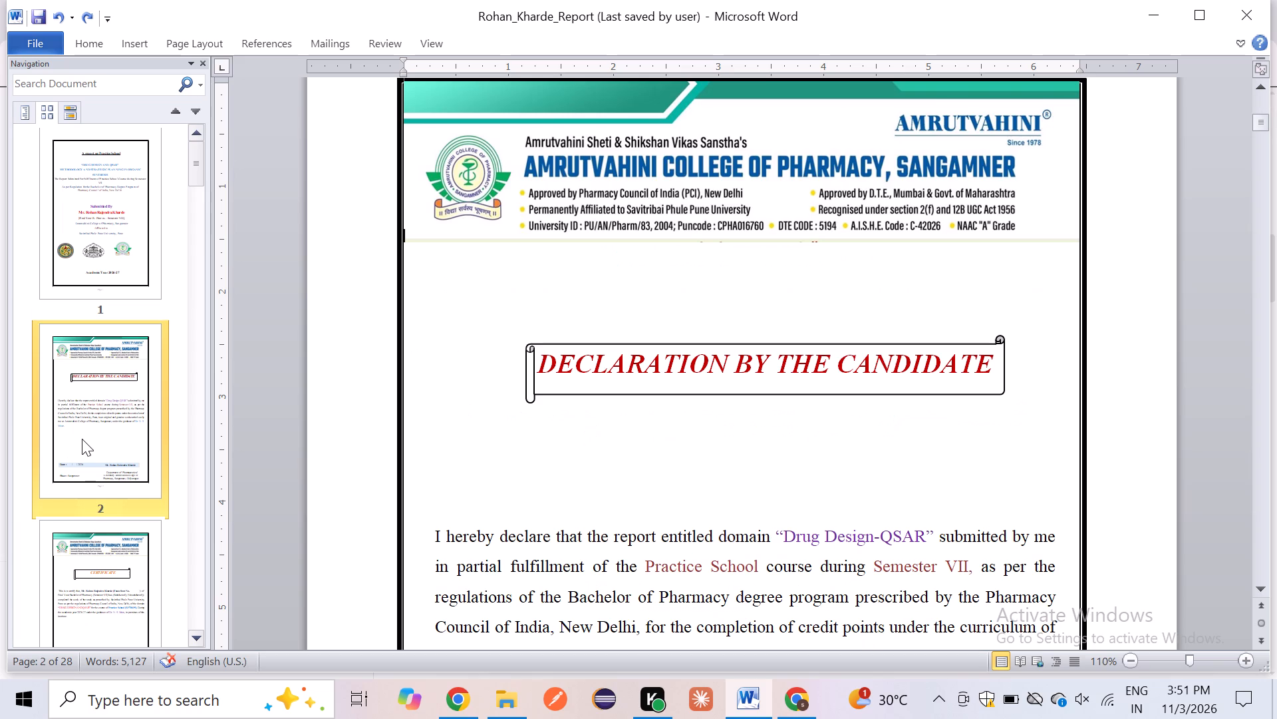
{"action": "scroll", "coordinate": [82, 439], "scroll_direction": "down", "scroll_amount": 2}
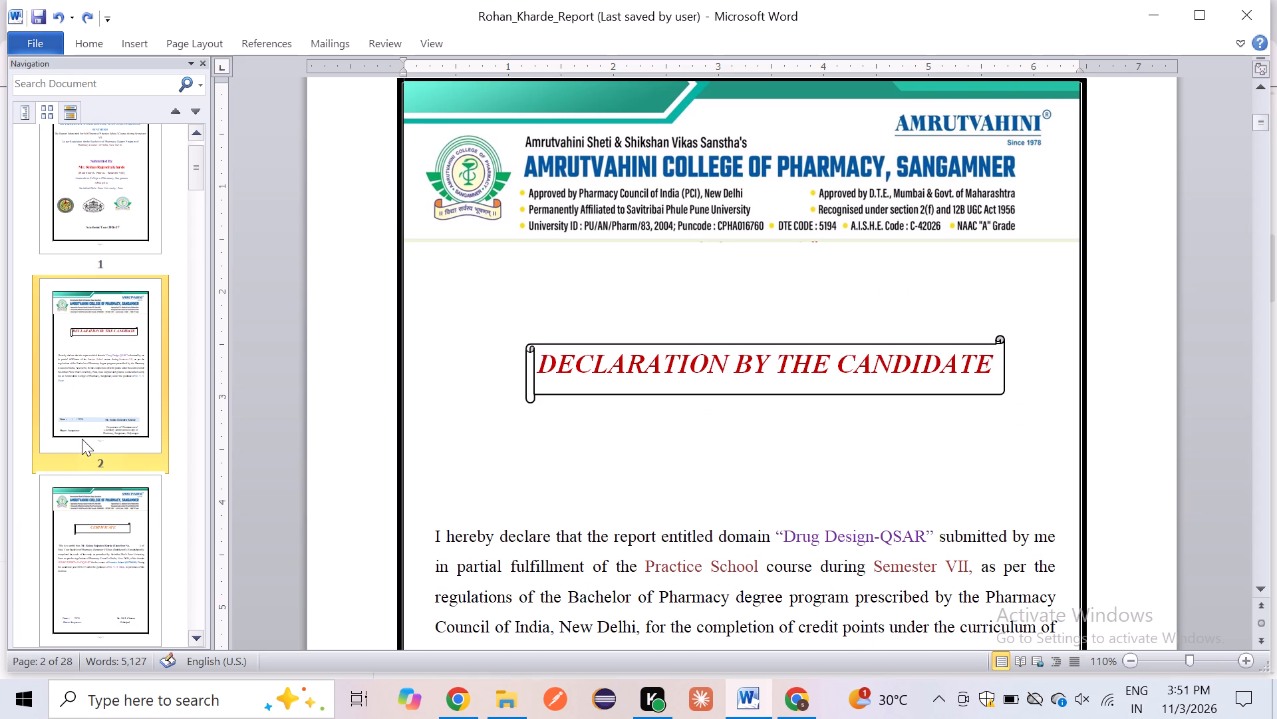
{"action": "left_click", "coordinate": [93, 551]}
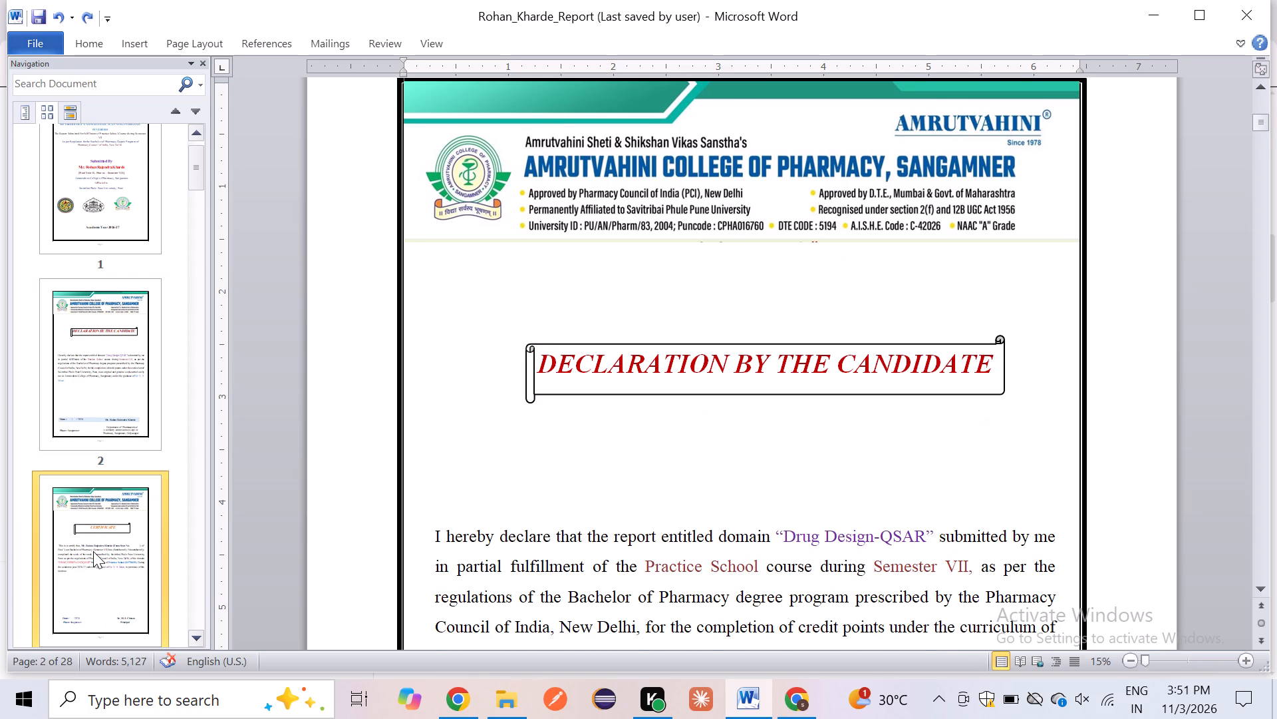
{"action": "scroll", "coordinate": [93, 551], "scroll_direction": "down", "scroll_amount": 2}
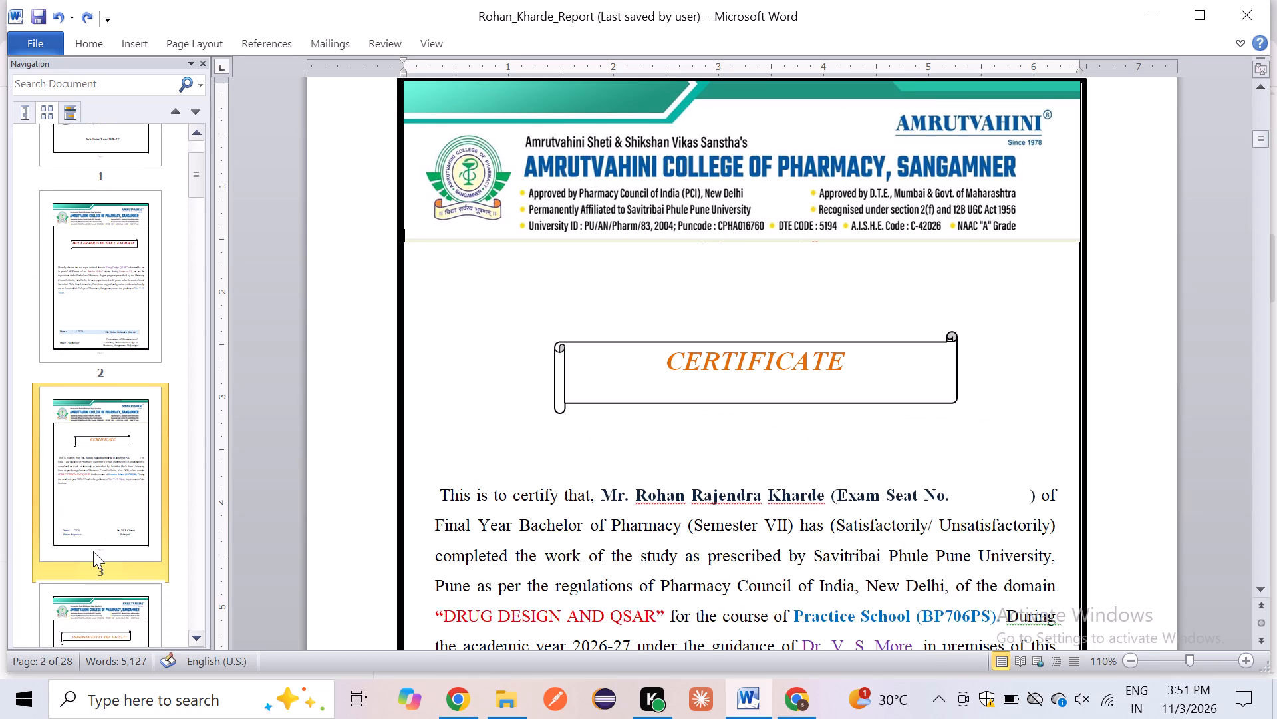
{"action": "scroll", "coordinate": [93, 551], "scroll_direction": "down", "scroll_amount": 2}
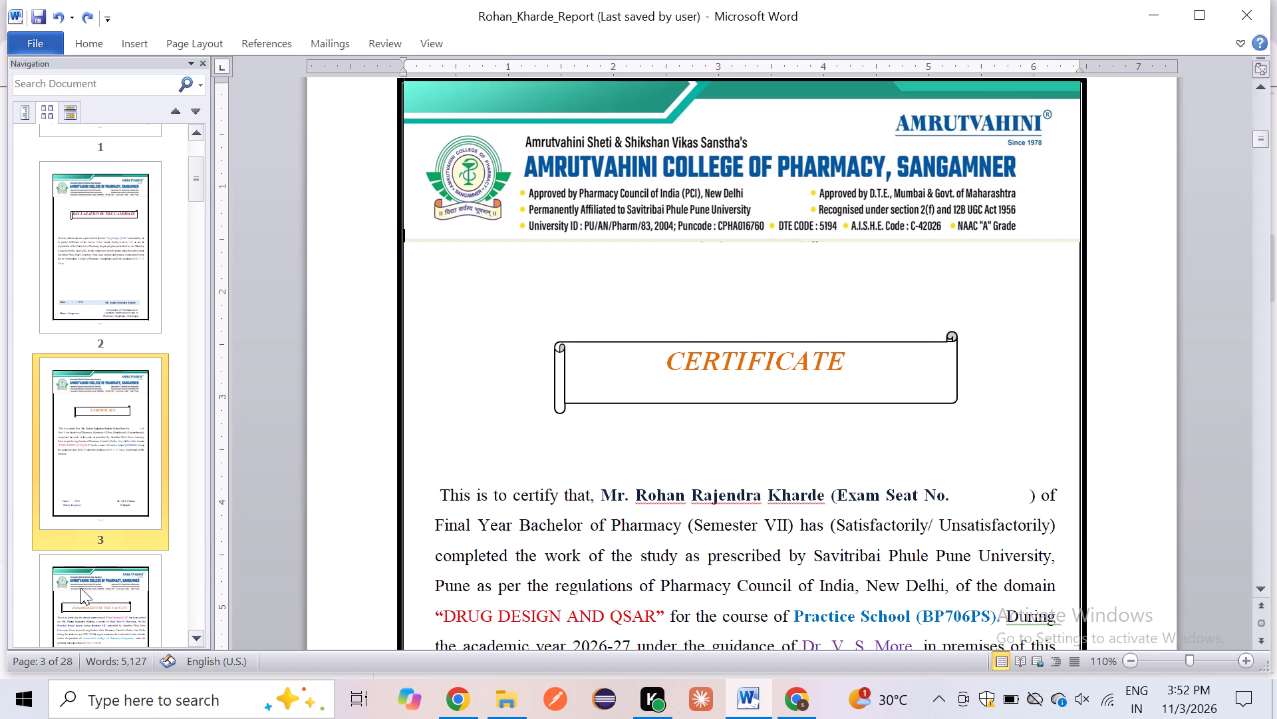
{"action": "left_click_drag", "start_coordinate": [82, 599], "coordinate": [96, 494]}
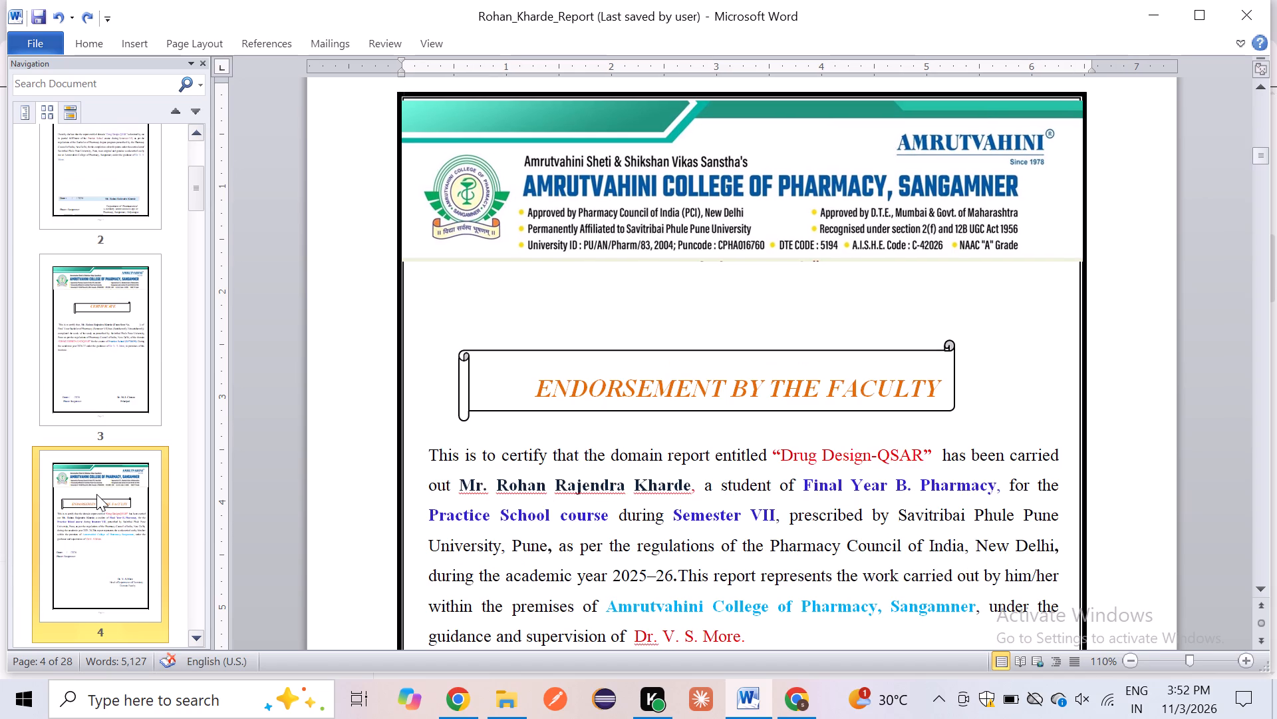
{"action": "left_click_drag", "start_coordinate": [104, 515], "coordinate": [110, 401]}
{"action": "left_click", "coordinate": [93, 539]}
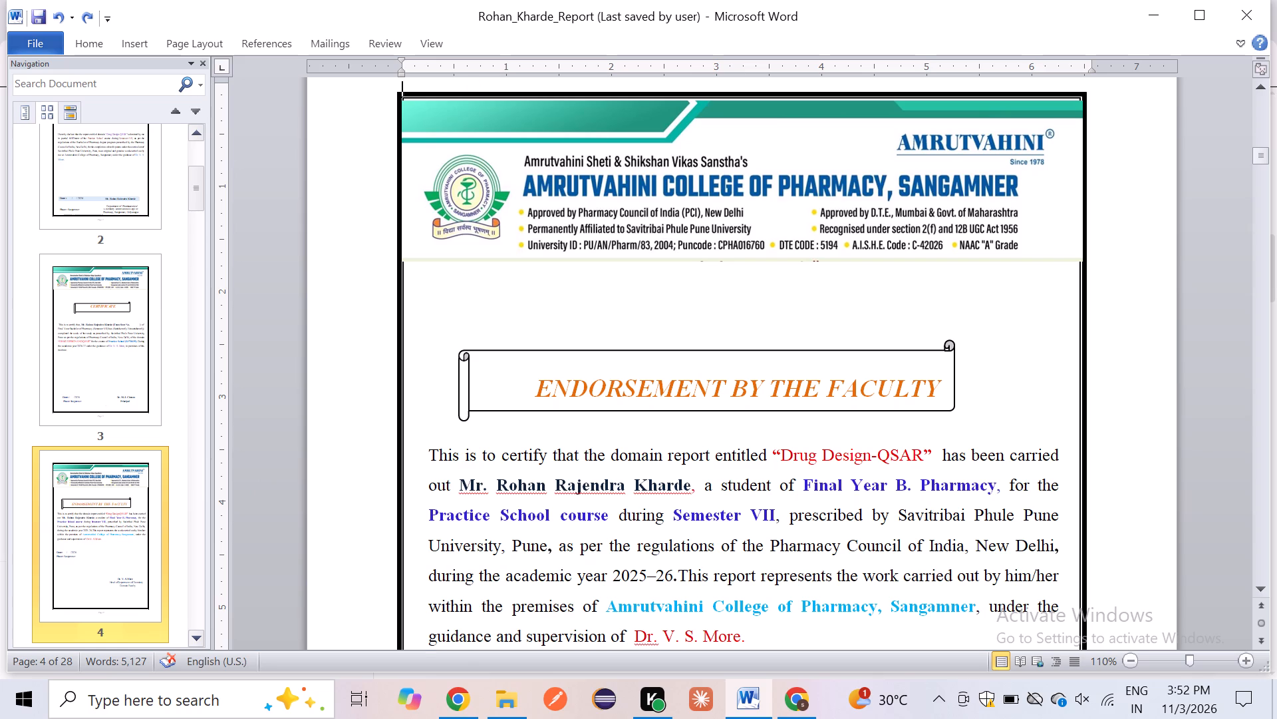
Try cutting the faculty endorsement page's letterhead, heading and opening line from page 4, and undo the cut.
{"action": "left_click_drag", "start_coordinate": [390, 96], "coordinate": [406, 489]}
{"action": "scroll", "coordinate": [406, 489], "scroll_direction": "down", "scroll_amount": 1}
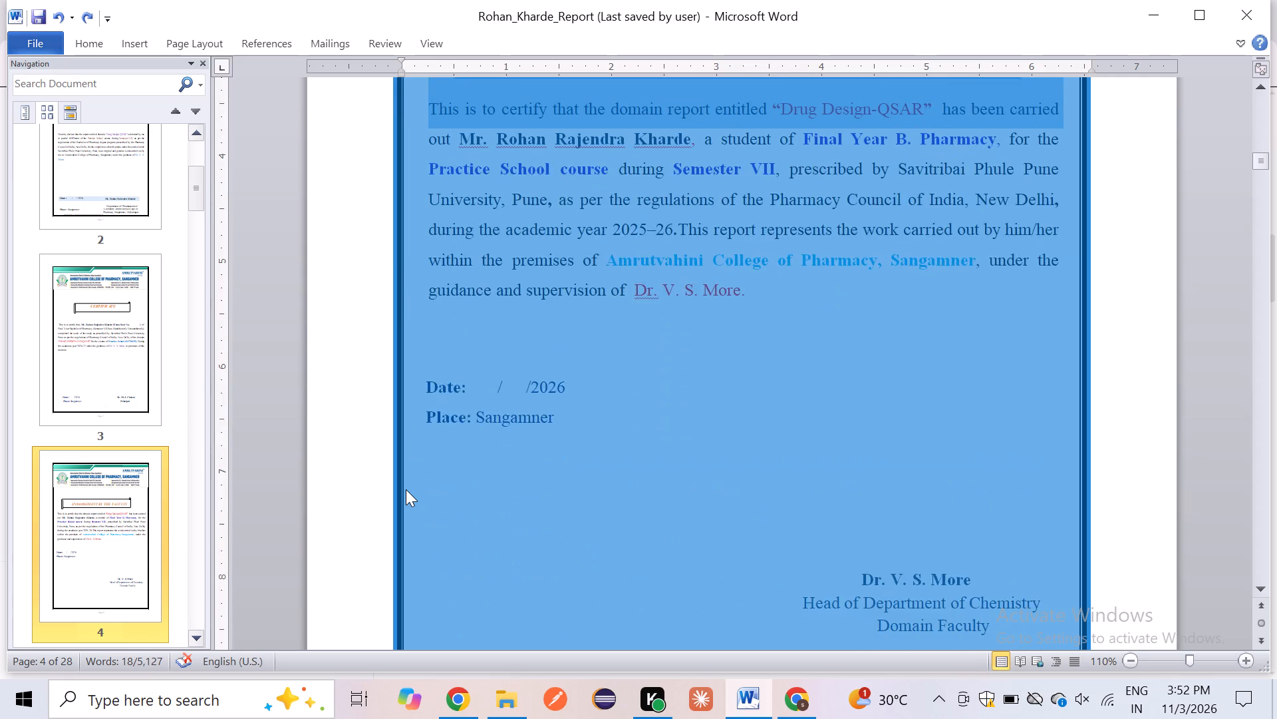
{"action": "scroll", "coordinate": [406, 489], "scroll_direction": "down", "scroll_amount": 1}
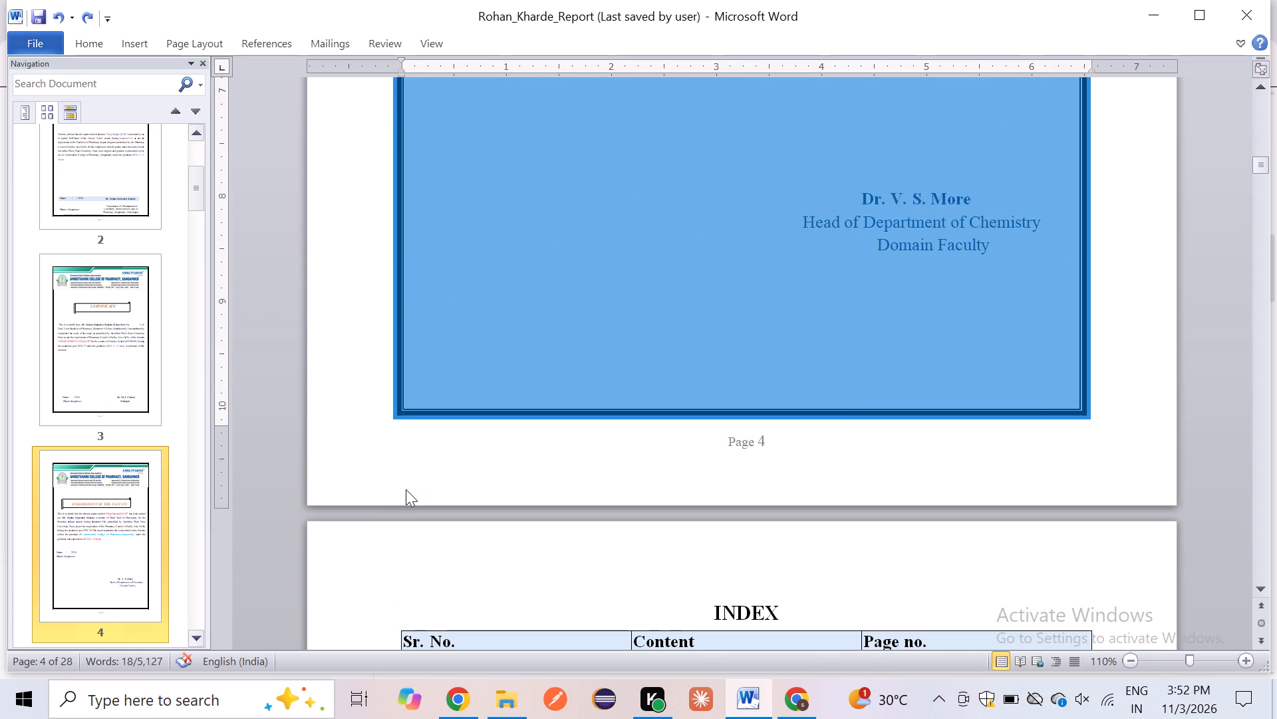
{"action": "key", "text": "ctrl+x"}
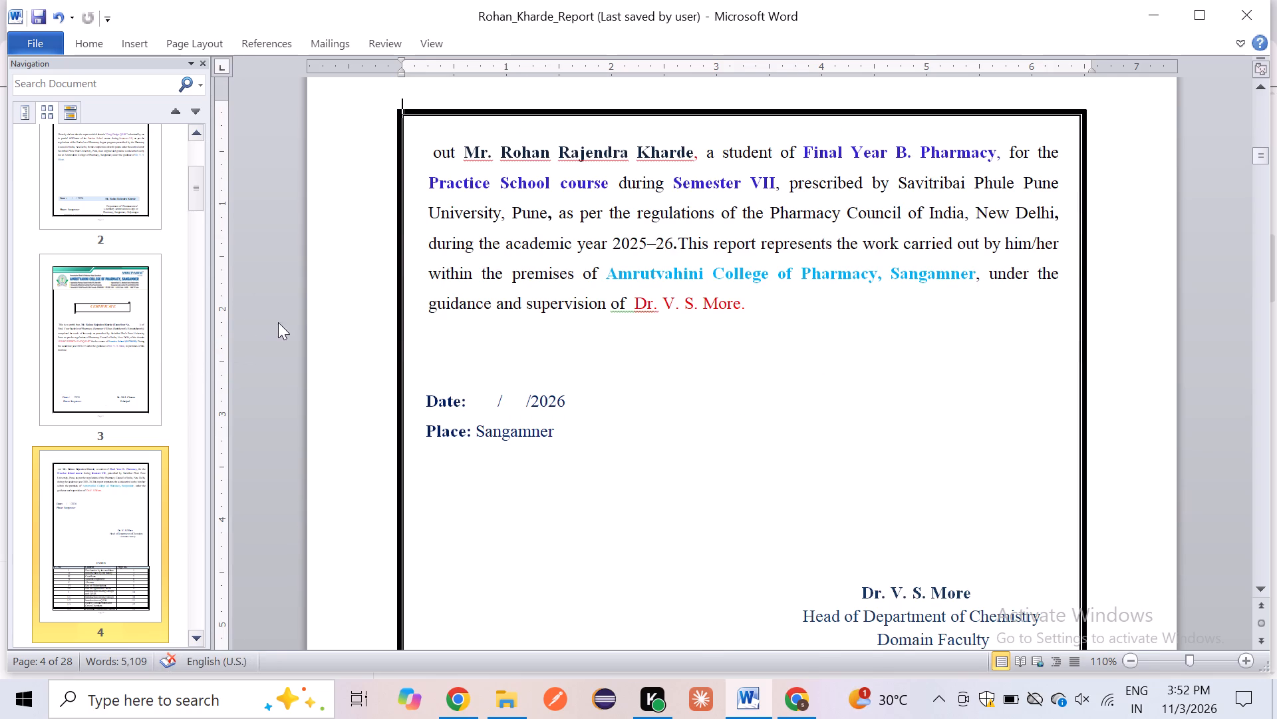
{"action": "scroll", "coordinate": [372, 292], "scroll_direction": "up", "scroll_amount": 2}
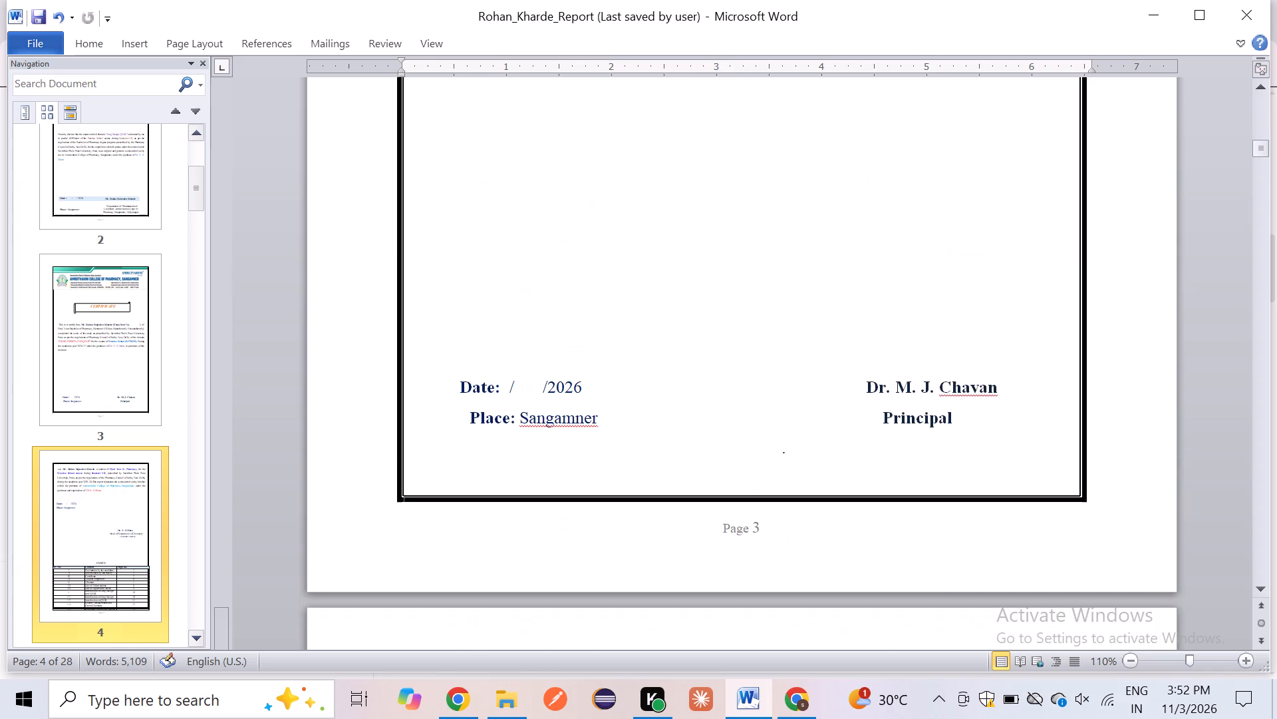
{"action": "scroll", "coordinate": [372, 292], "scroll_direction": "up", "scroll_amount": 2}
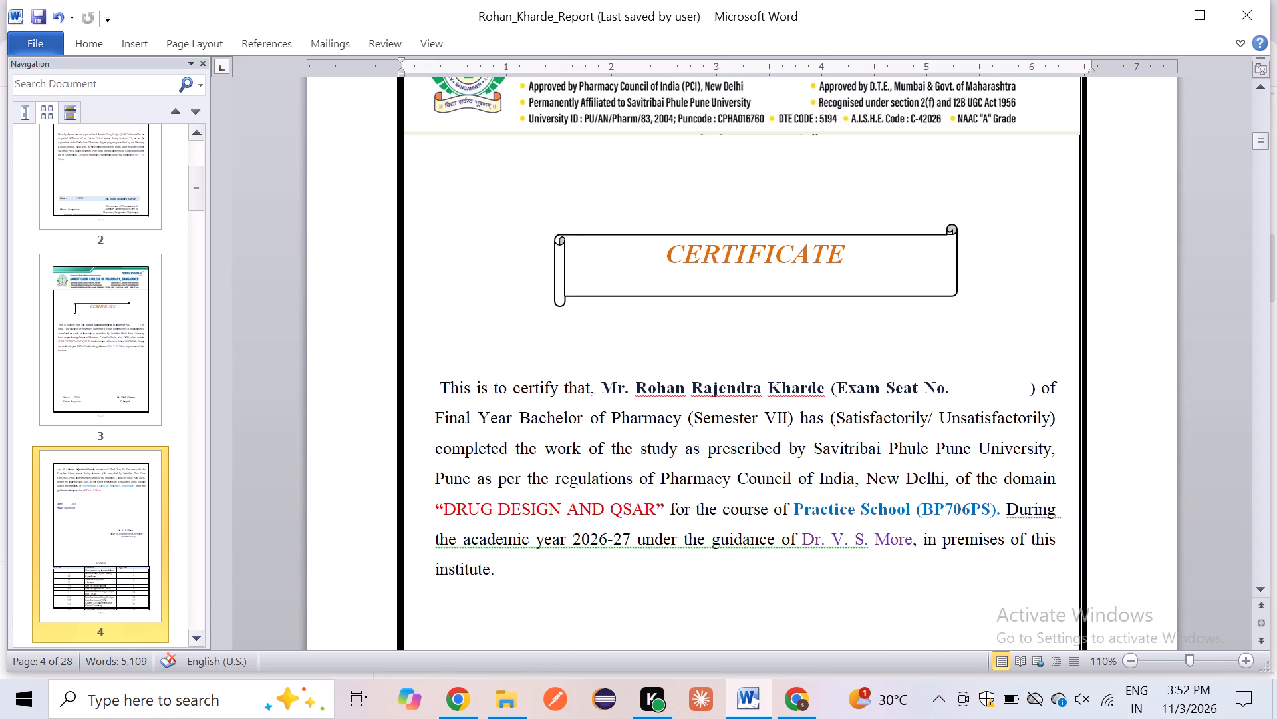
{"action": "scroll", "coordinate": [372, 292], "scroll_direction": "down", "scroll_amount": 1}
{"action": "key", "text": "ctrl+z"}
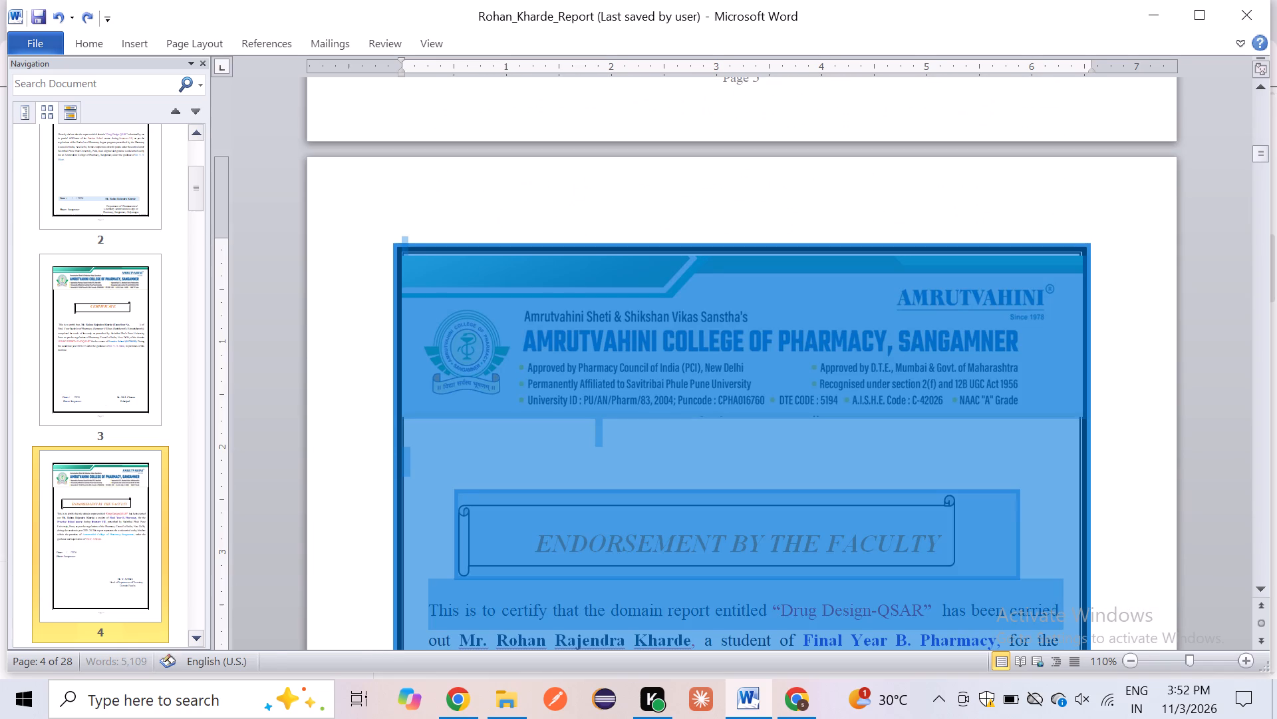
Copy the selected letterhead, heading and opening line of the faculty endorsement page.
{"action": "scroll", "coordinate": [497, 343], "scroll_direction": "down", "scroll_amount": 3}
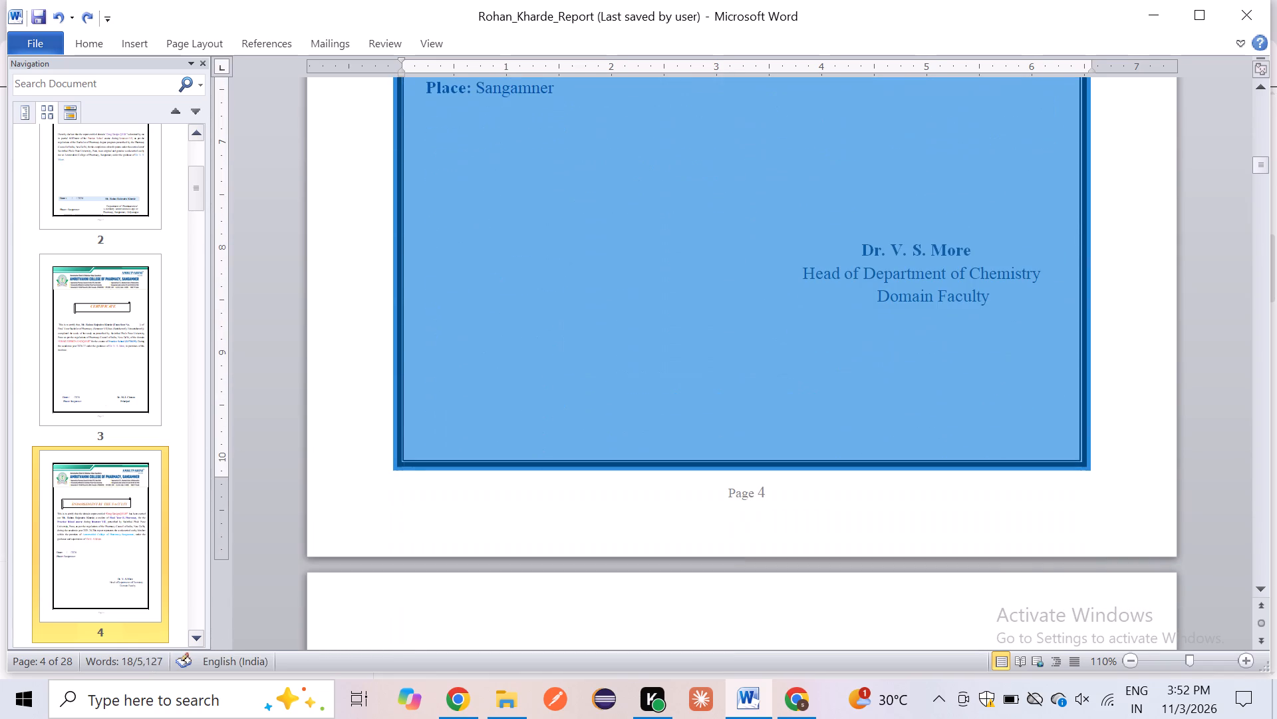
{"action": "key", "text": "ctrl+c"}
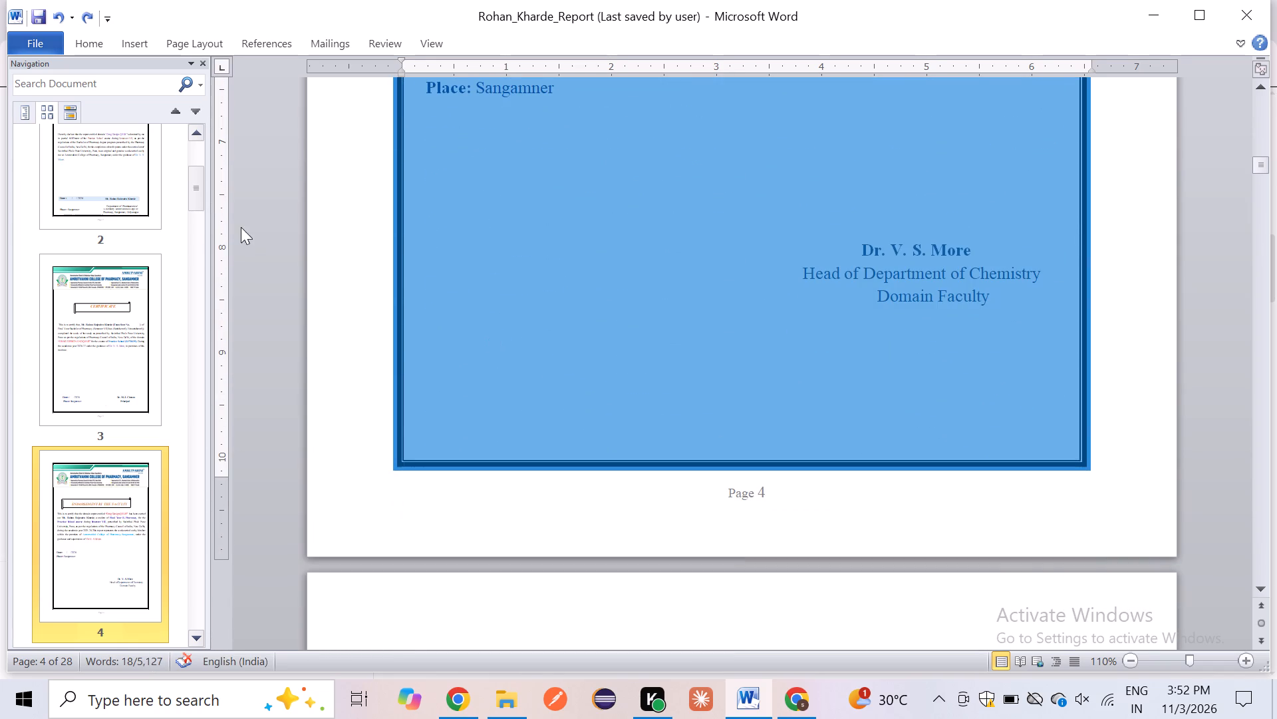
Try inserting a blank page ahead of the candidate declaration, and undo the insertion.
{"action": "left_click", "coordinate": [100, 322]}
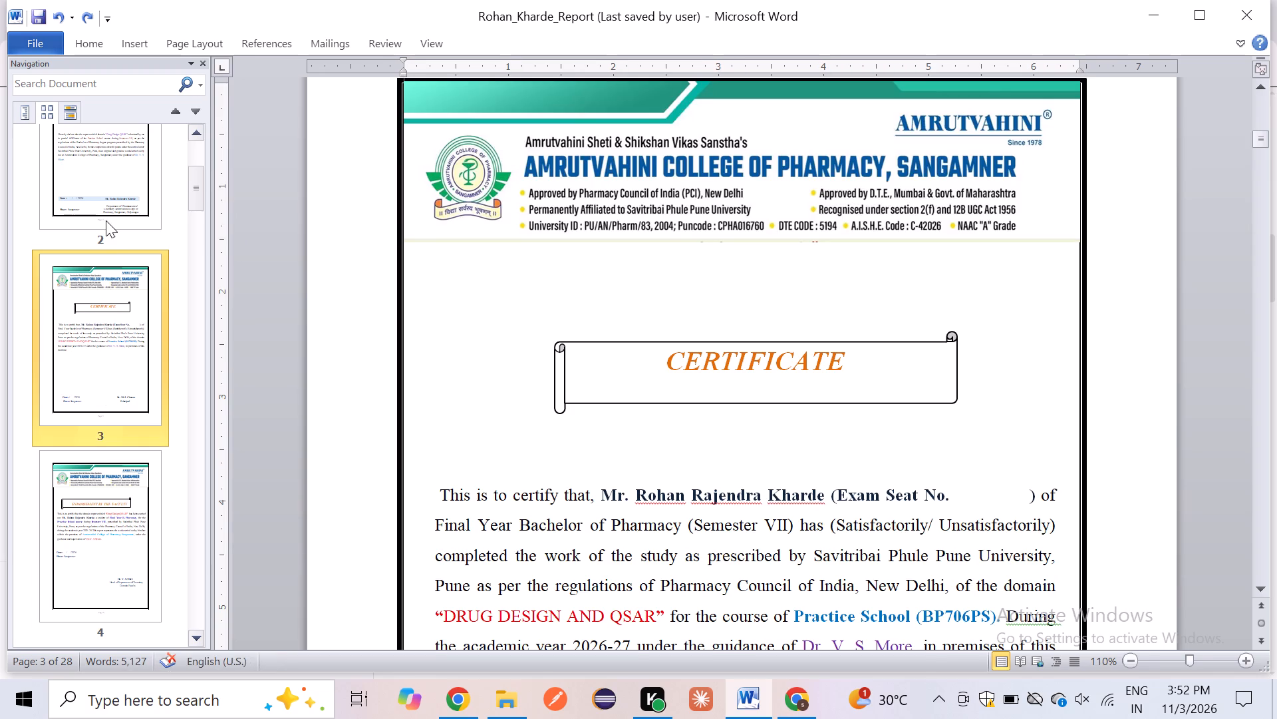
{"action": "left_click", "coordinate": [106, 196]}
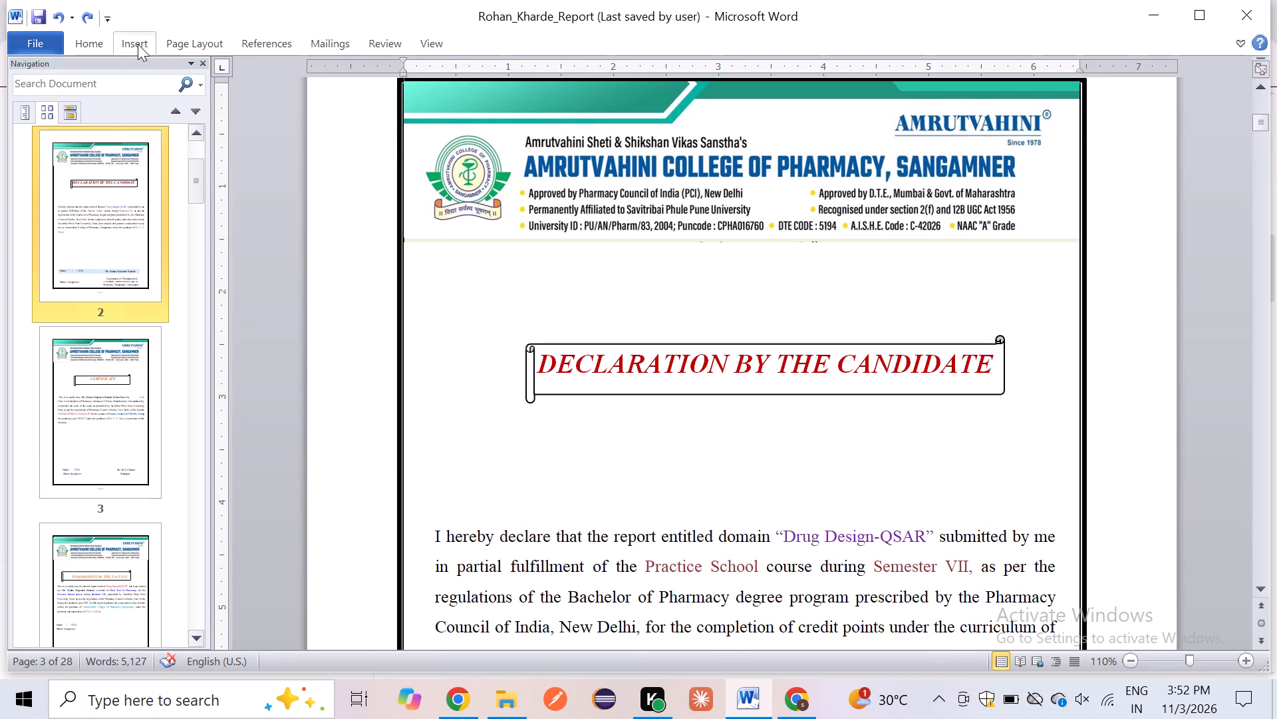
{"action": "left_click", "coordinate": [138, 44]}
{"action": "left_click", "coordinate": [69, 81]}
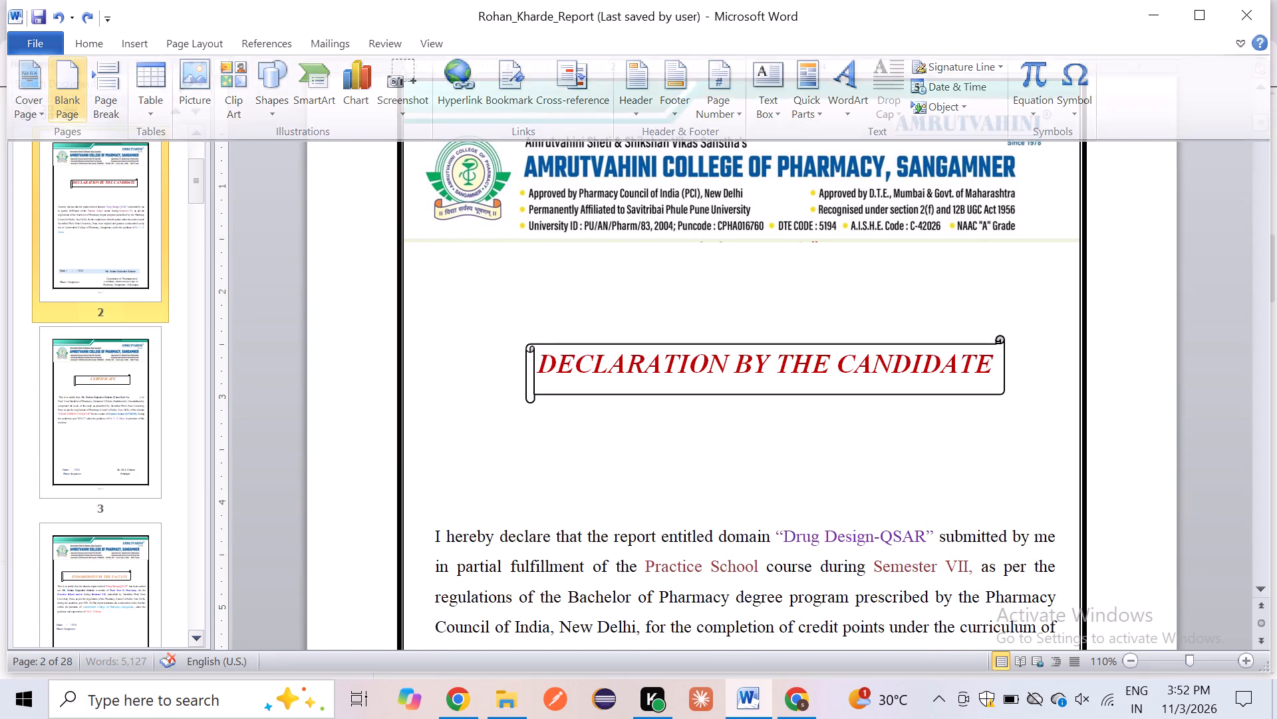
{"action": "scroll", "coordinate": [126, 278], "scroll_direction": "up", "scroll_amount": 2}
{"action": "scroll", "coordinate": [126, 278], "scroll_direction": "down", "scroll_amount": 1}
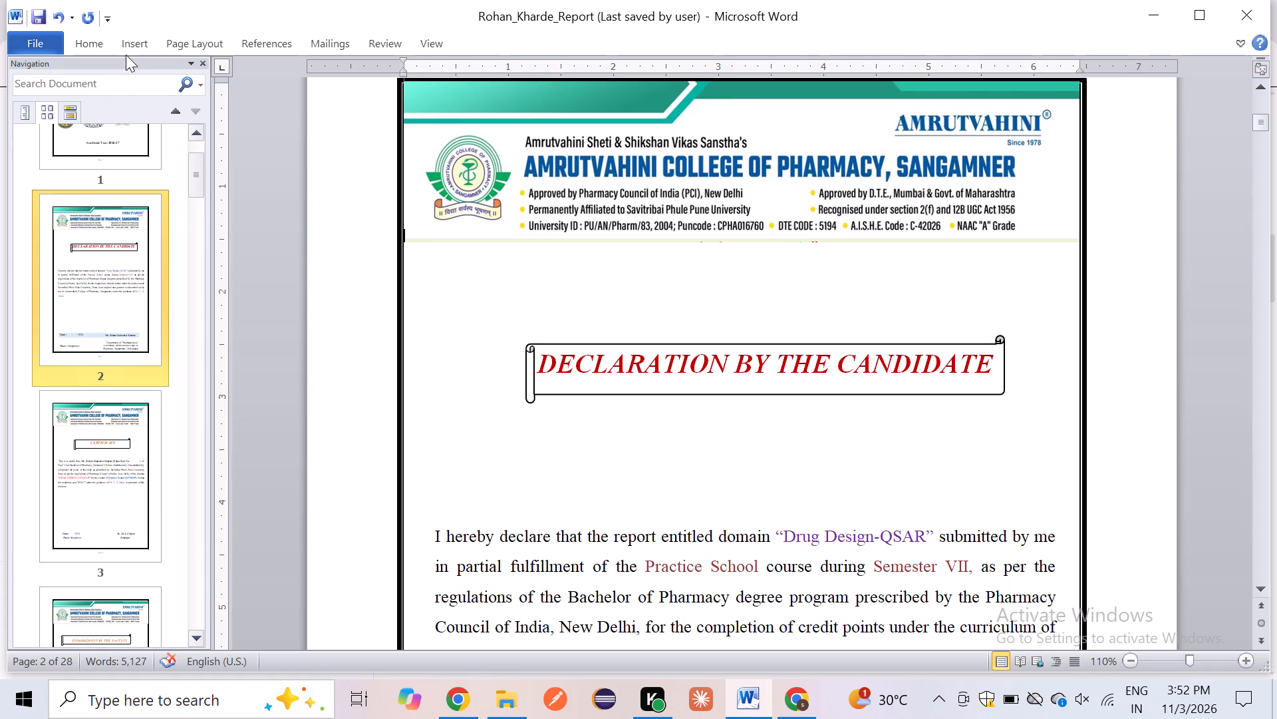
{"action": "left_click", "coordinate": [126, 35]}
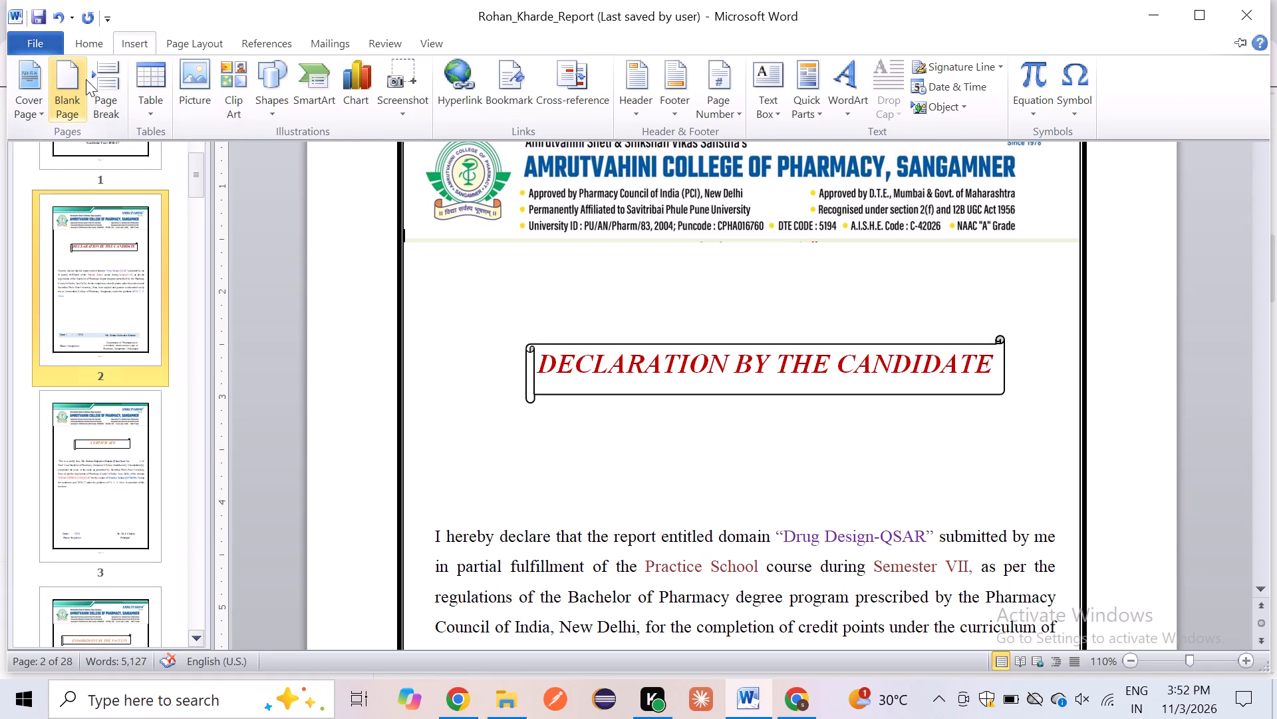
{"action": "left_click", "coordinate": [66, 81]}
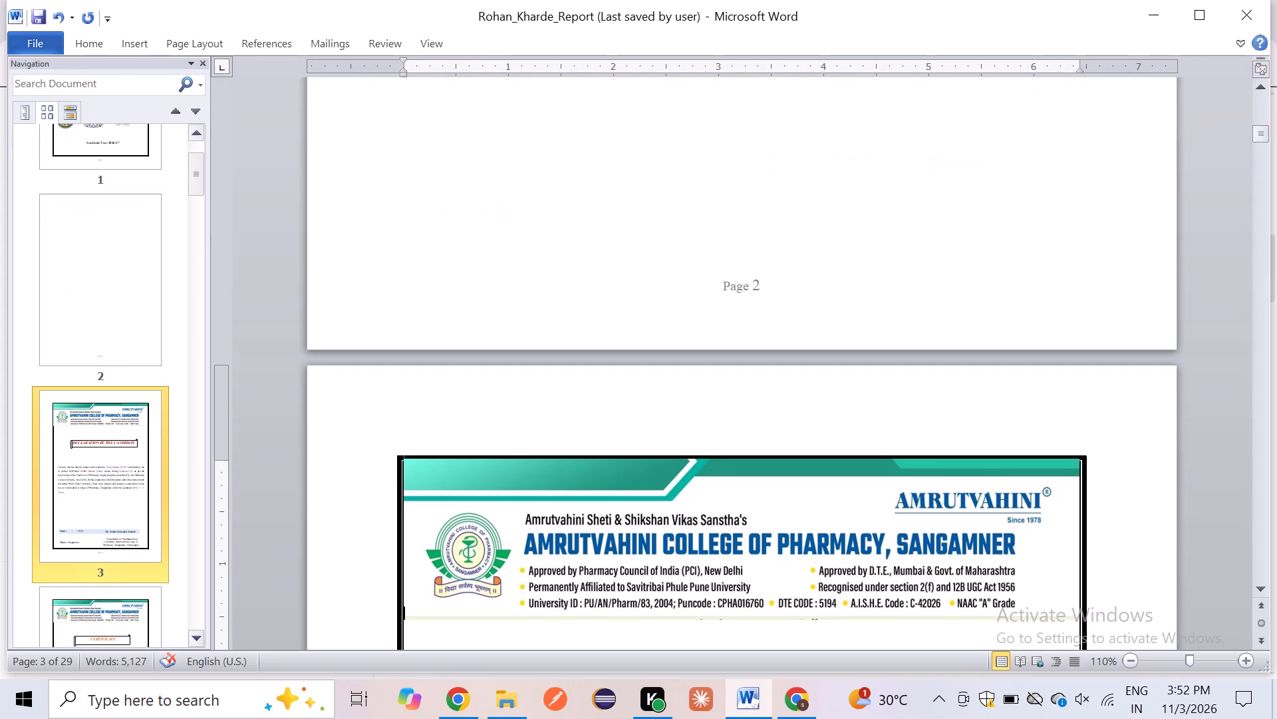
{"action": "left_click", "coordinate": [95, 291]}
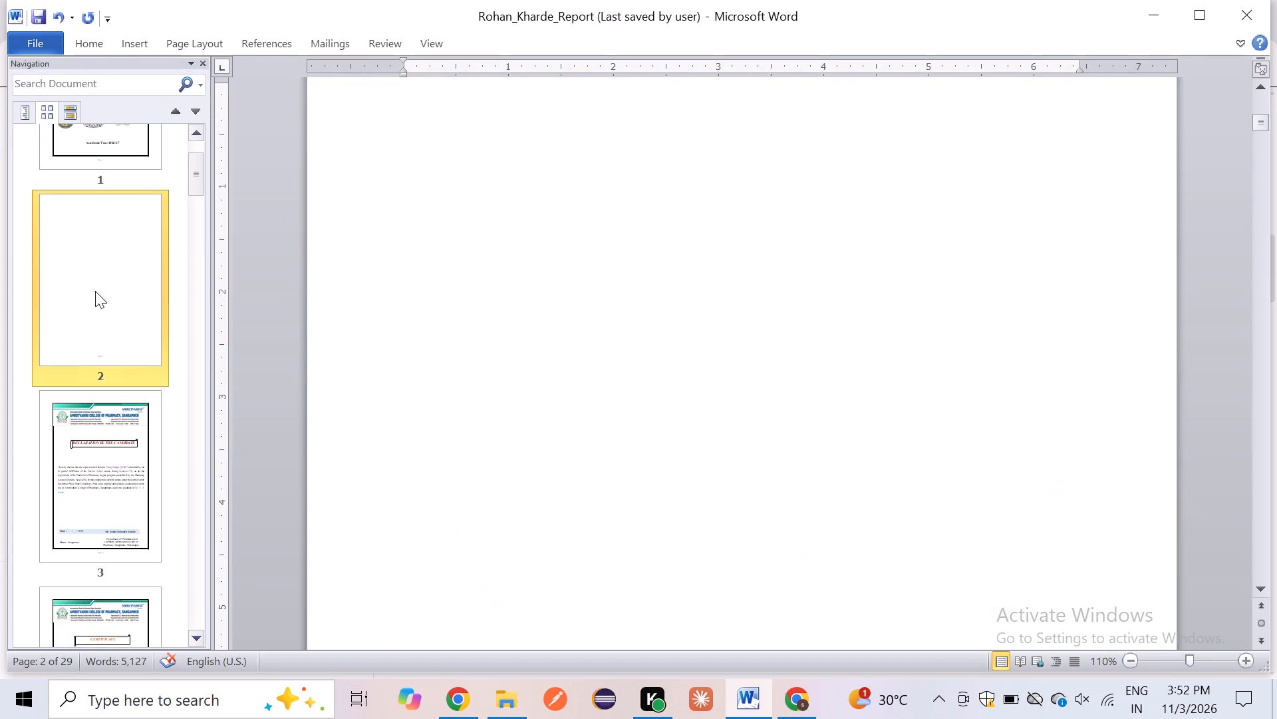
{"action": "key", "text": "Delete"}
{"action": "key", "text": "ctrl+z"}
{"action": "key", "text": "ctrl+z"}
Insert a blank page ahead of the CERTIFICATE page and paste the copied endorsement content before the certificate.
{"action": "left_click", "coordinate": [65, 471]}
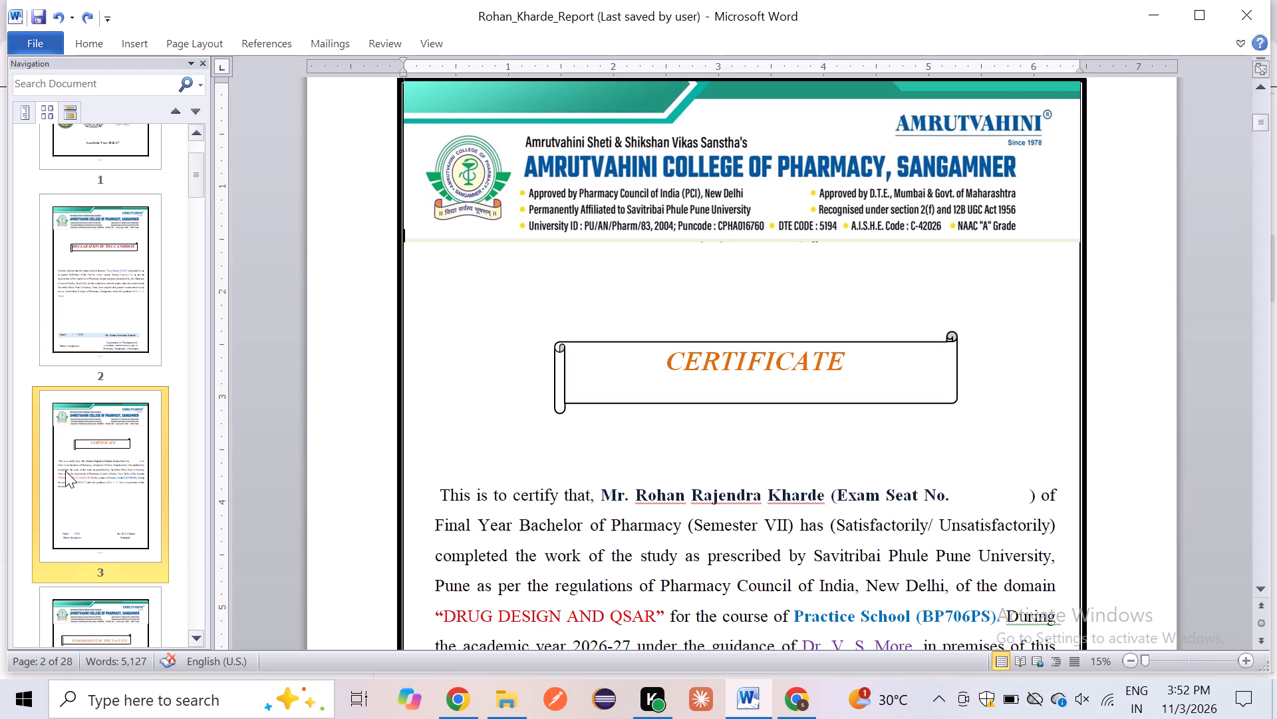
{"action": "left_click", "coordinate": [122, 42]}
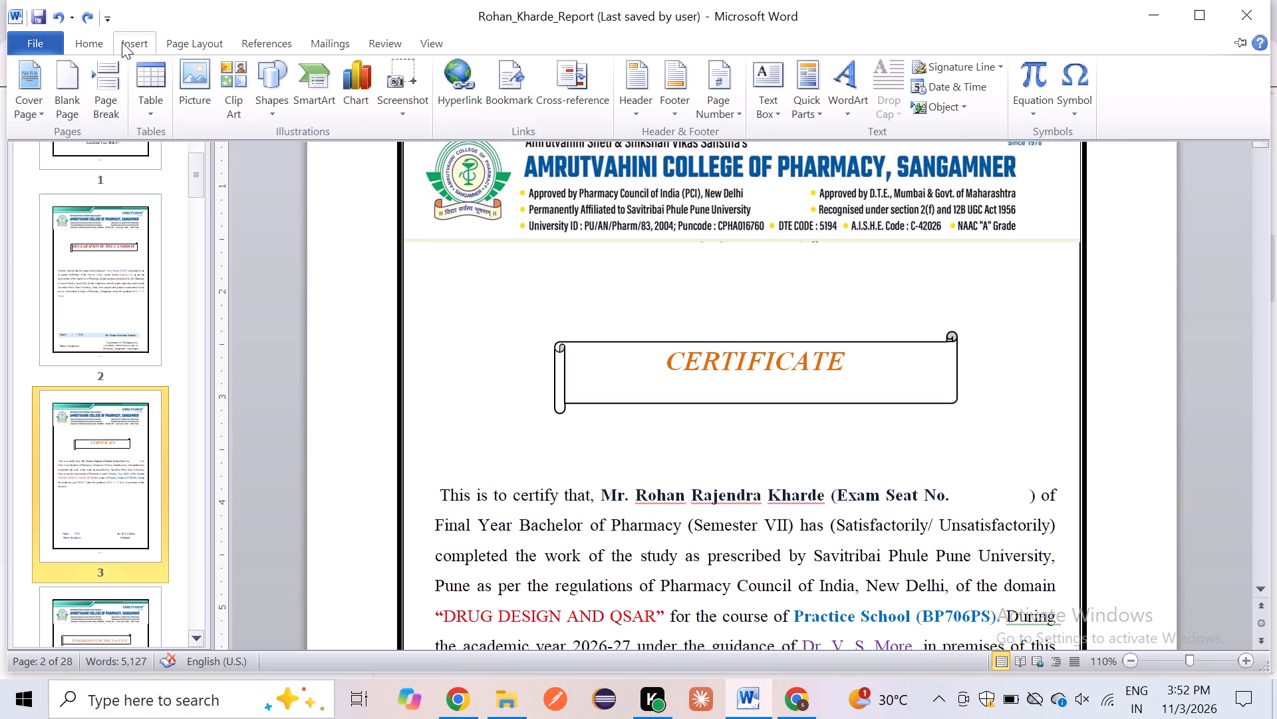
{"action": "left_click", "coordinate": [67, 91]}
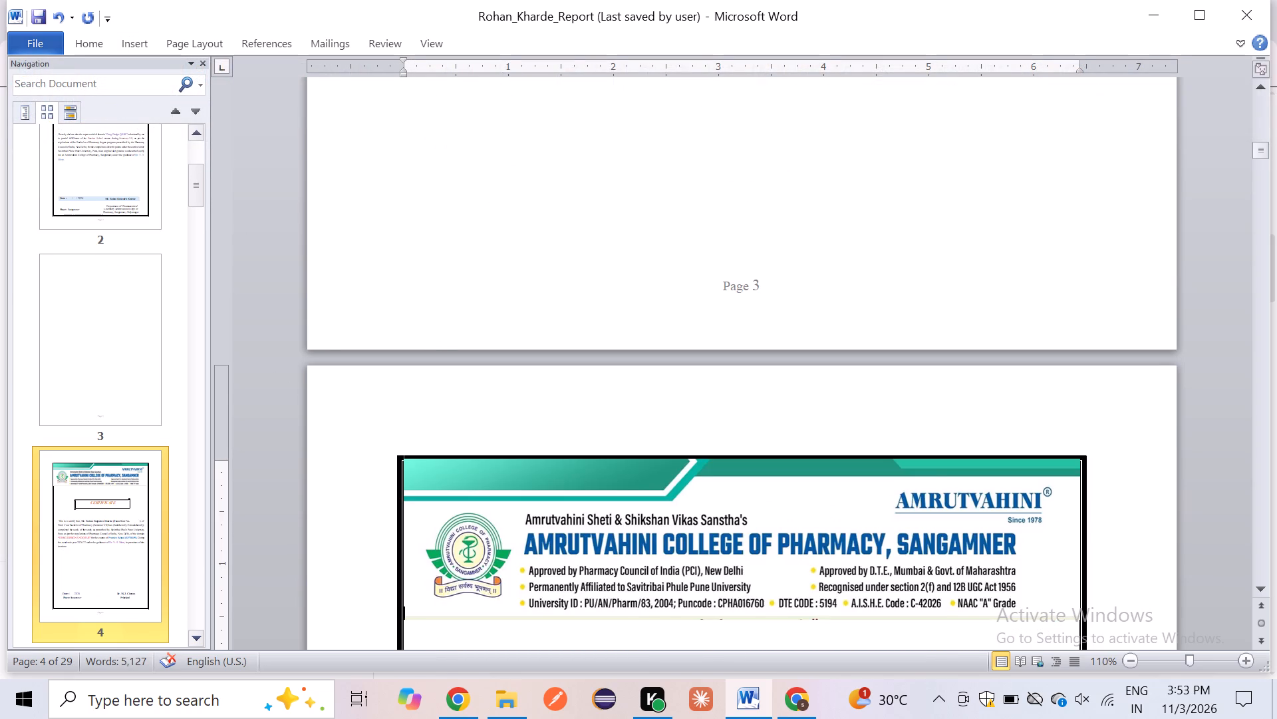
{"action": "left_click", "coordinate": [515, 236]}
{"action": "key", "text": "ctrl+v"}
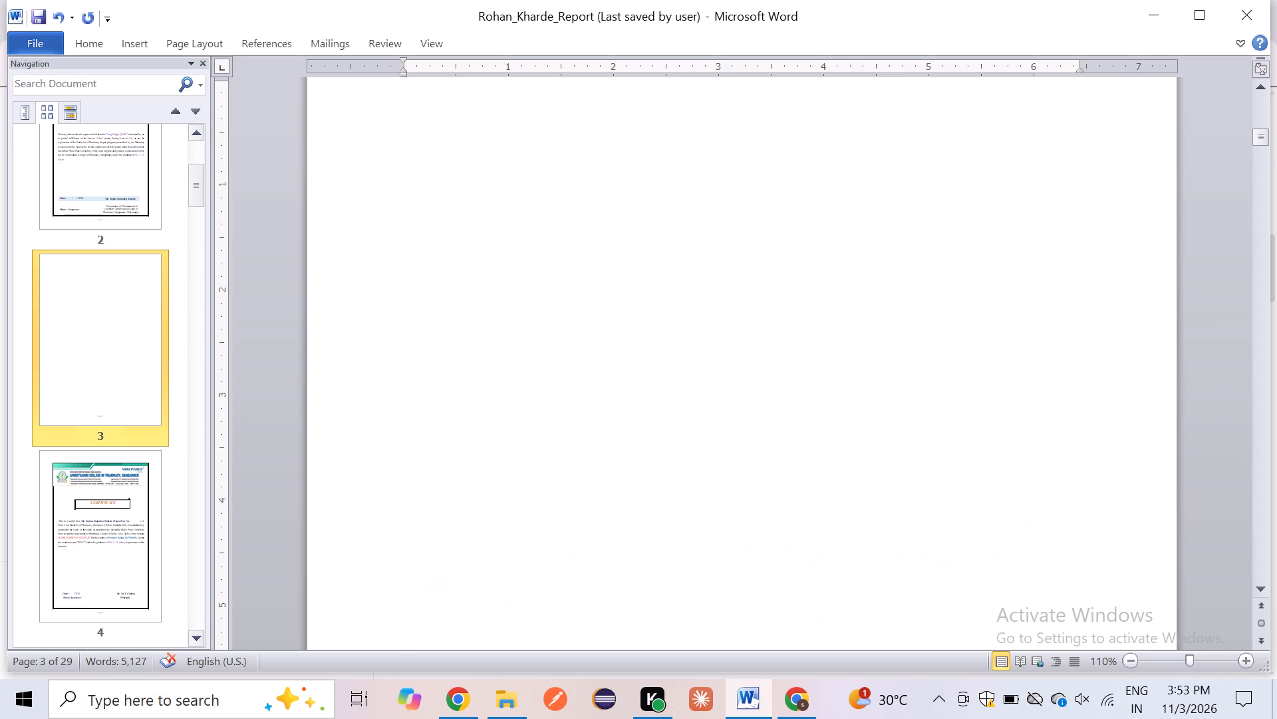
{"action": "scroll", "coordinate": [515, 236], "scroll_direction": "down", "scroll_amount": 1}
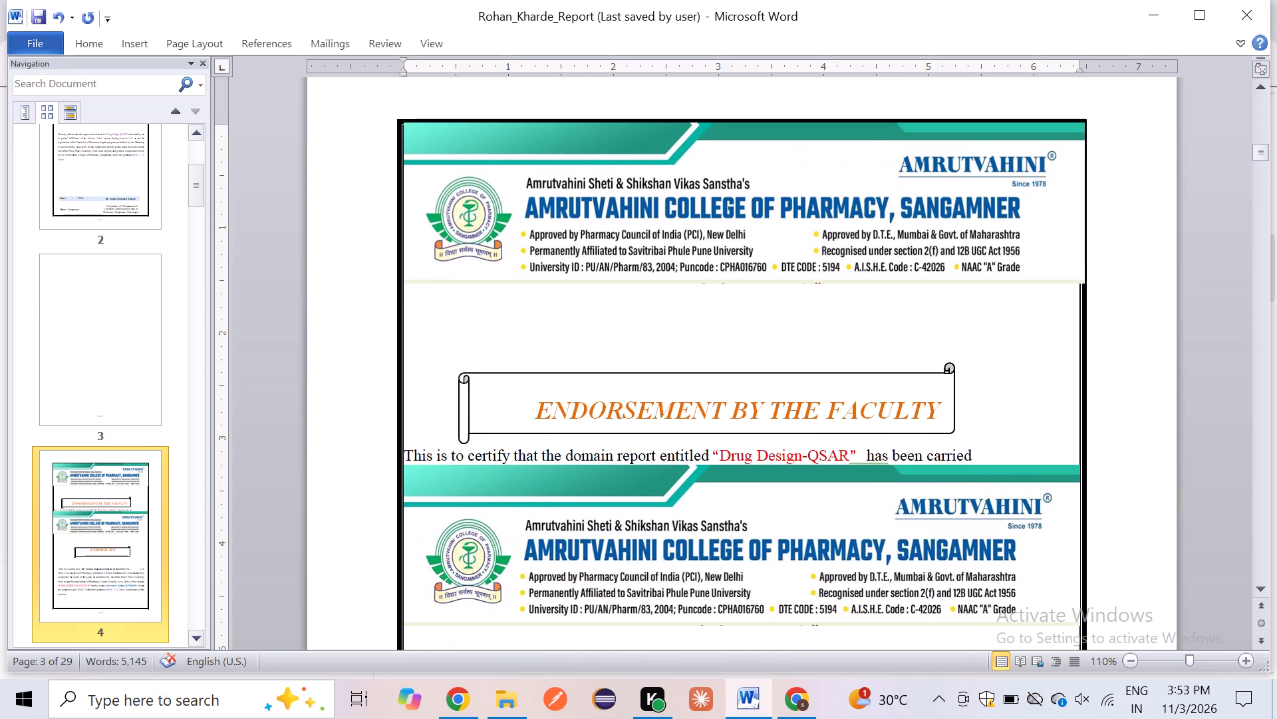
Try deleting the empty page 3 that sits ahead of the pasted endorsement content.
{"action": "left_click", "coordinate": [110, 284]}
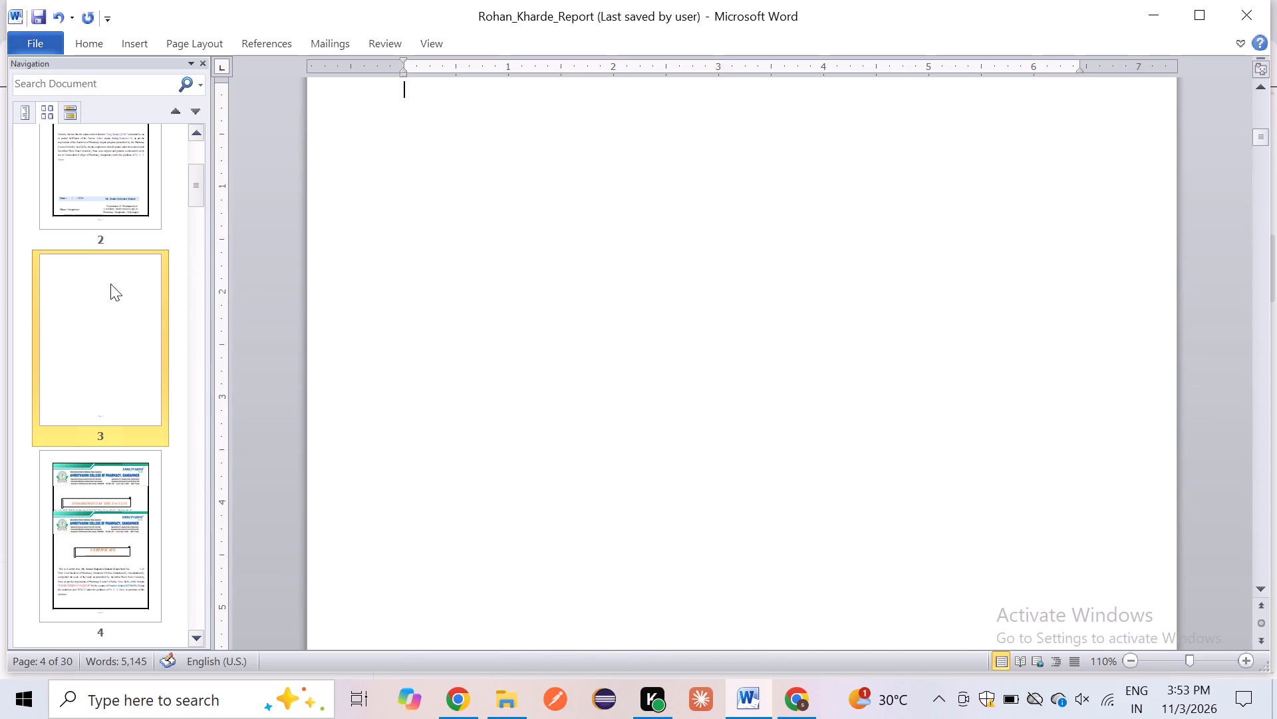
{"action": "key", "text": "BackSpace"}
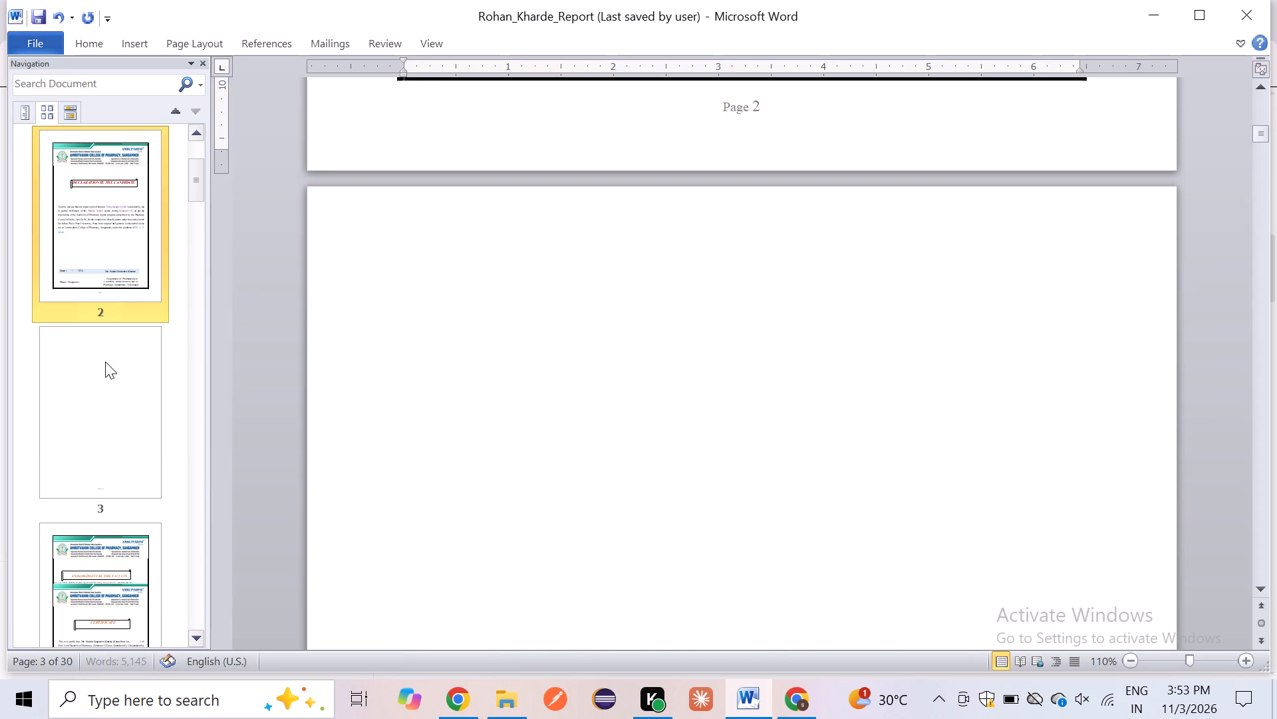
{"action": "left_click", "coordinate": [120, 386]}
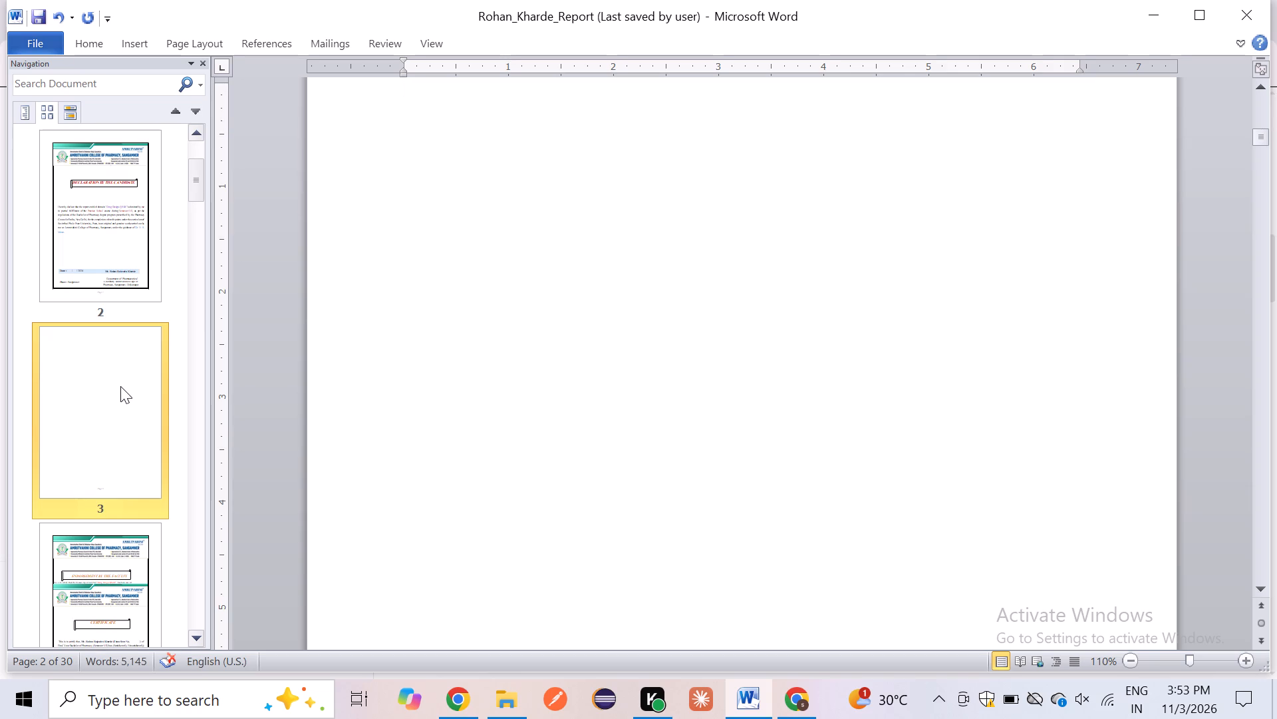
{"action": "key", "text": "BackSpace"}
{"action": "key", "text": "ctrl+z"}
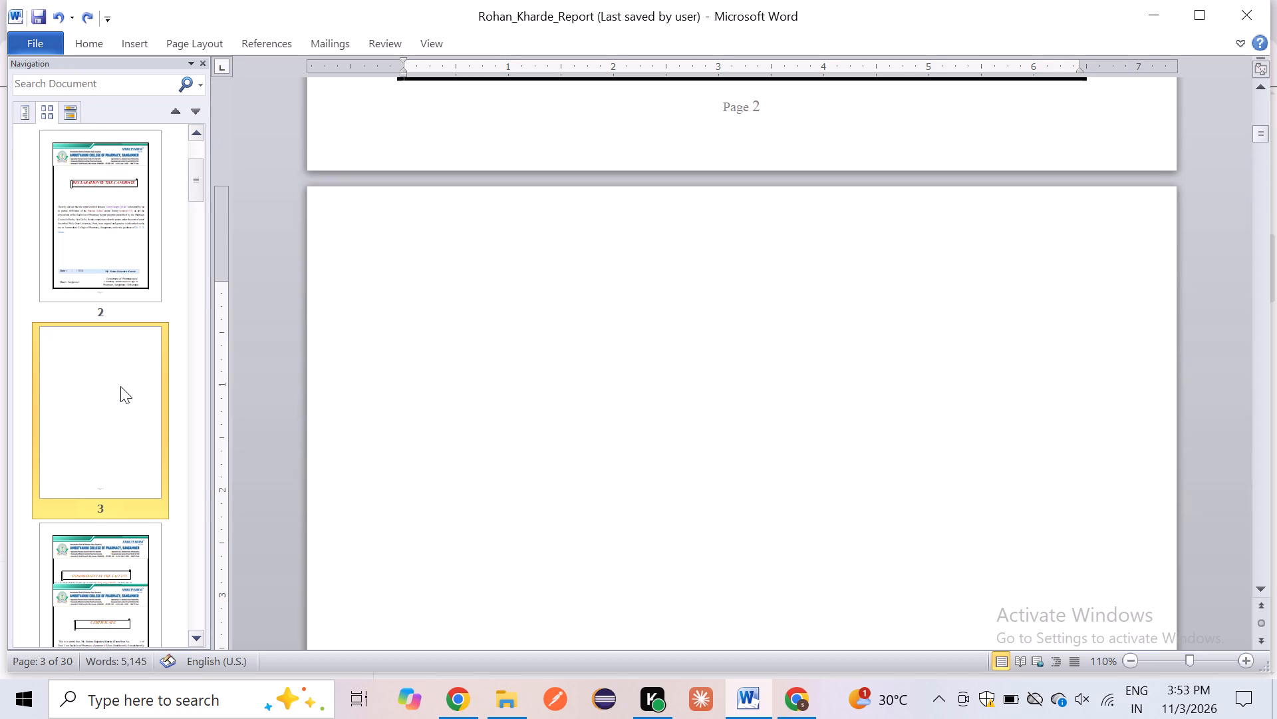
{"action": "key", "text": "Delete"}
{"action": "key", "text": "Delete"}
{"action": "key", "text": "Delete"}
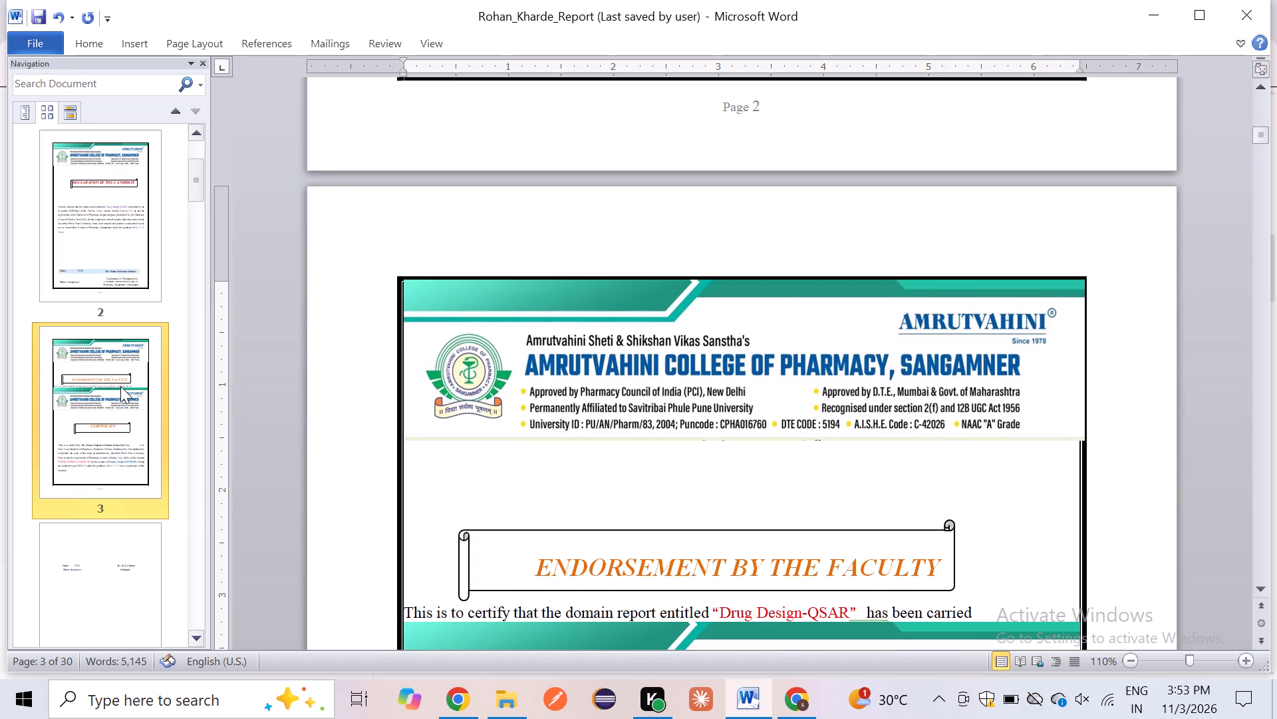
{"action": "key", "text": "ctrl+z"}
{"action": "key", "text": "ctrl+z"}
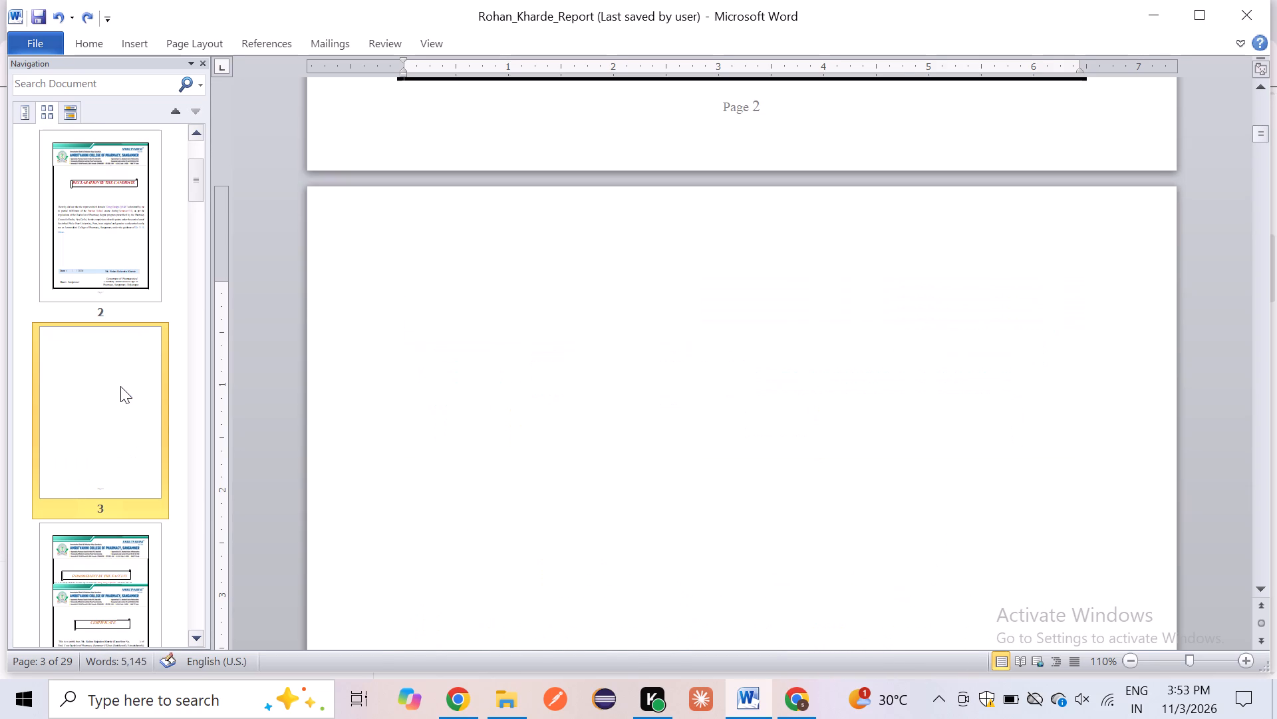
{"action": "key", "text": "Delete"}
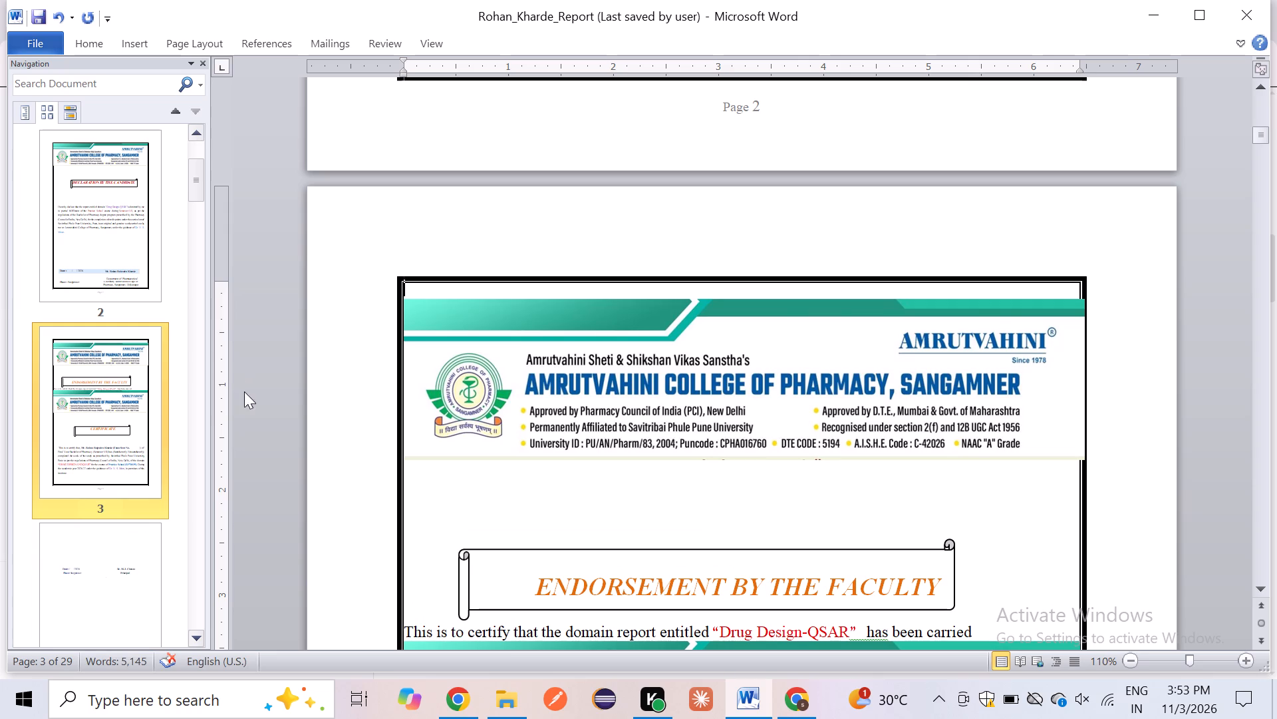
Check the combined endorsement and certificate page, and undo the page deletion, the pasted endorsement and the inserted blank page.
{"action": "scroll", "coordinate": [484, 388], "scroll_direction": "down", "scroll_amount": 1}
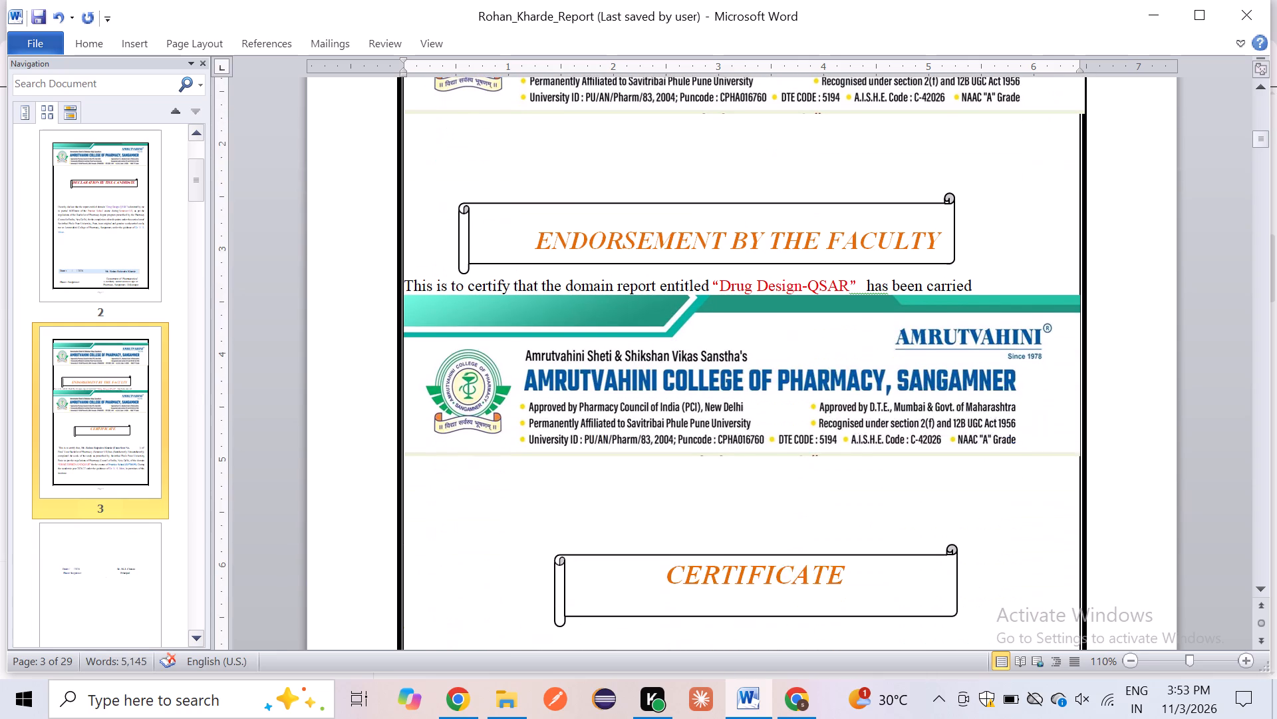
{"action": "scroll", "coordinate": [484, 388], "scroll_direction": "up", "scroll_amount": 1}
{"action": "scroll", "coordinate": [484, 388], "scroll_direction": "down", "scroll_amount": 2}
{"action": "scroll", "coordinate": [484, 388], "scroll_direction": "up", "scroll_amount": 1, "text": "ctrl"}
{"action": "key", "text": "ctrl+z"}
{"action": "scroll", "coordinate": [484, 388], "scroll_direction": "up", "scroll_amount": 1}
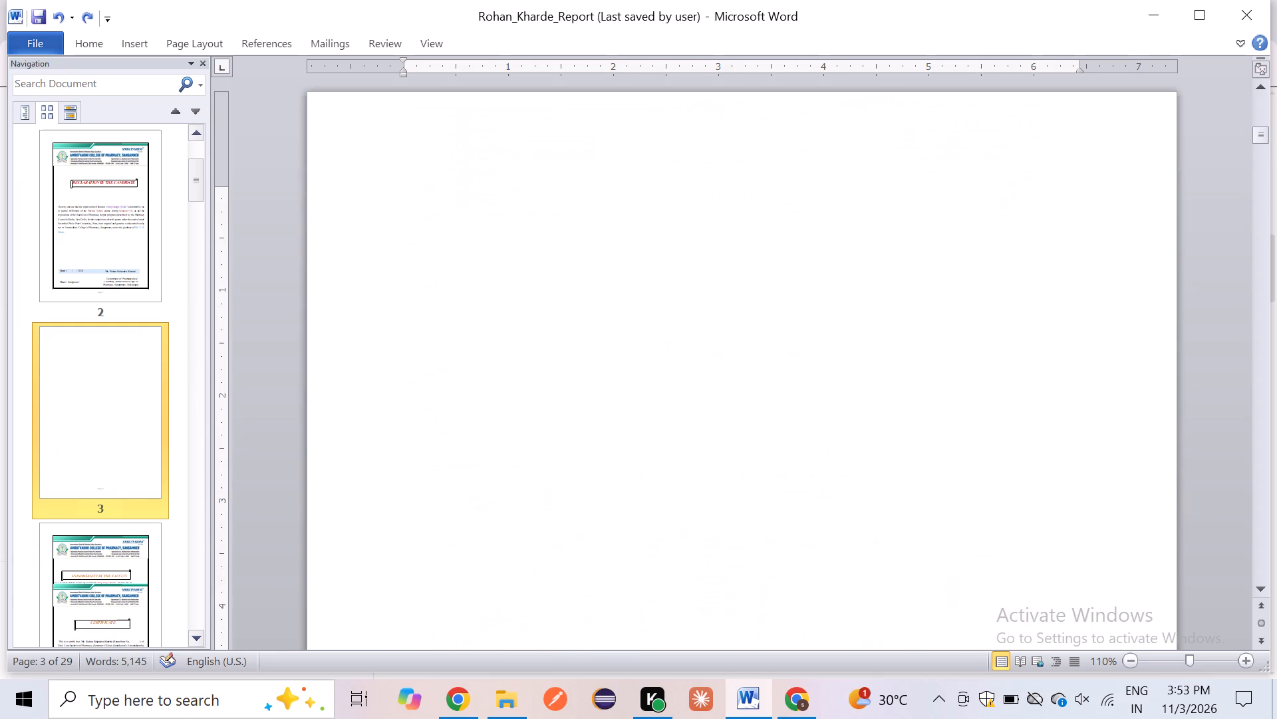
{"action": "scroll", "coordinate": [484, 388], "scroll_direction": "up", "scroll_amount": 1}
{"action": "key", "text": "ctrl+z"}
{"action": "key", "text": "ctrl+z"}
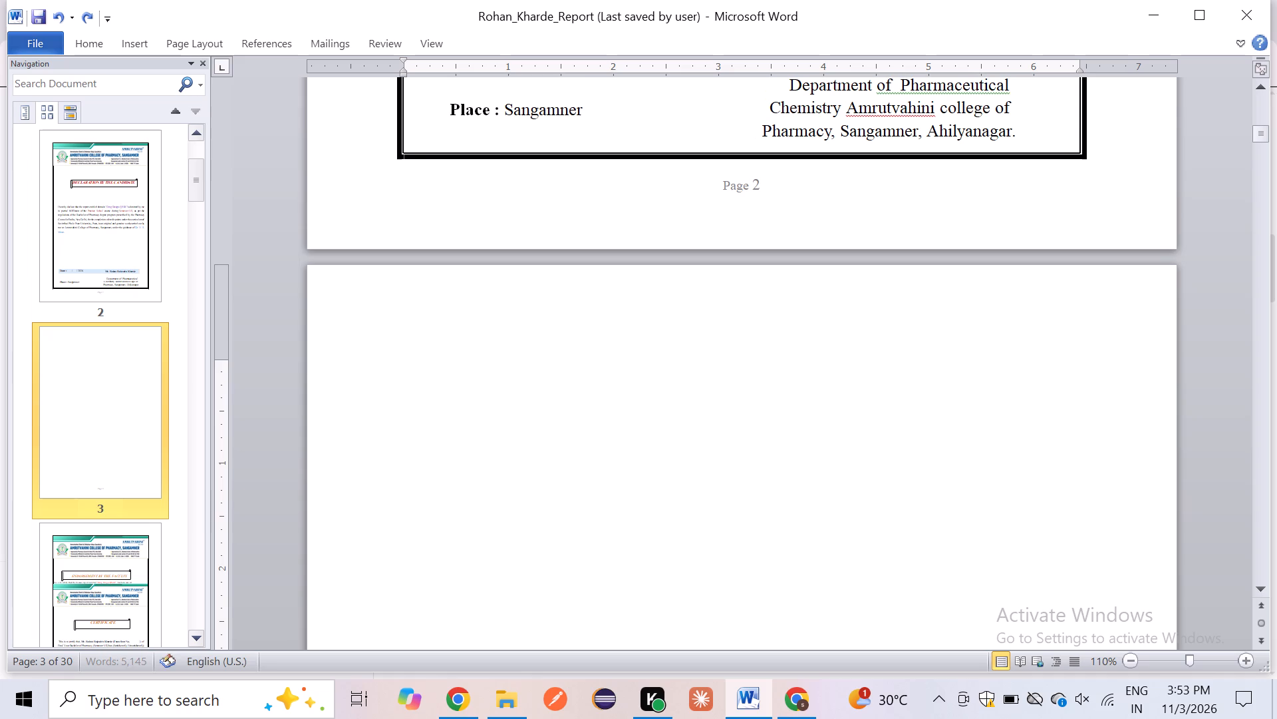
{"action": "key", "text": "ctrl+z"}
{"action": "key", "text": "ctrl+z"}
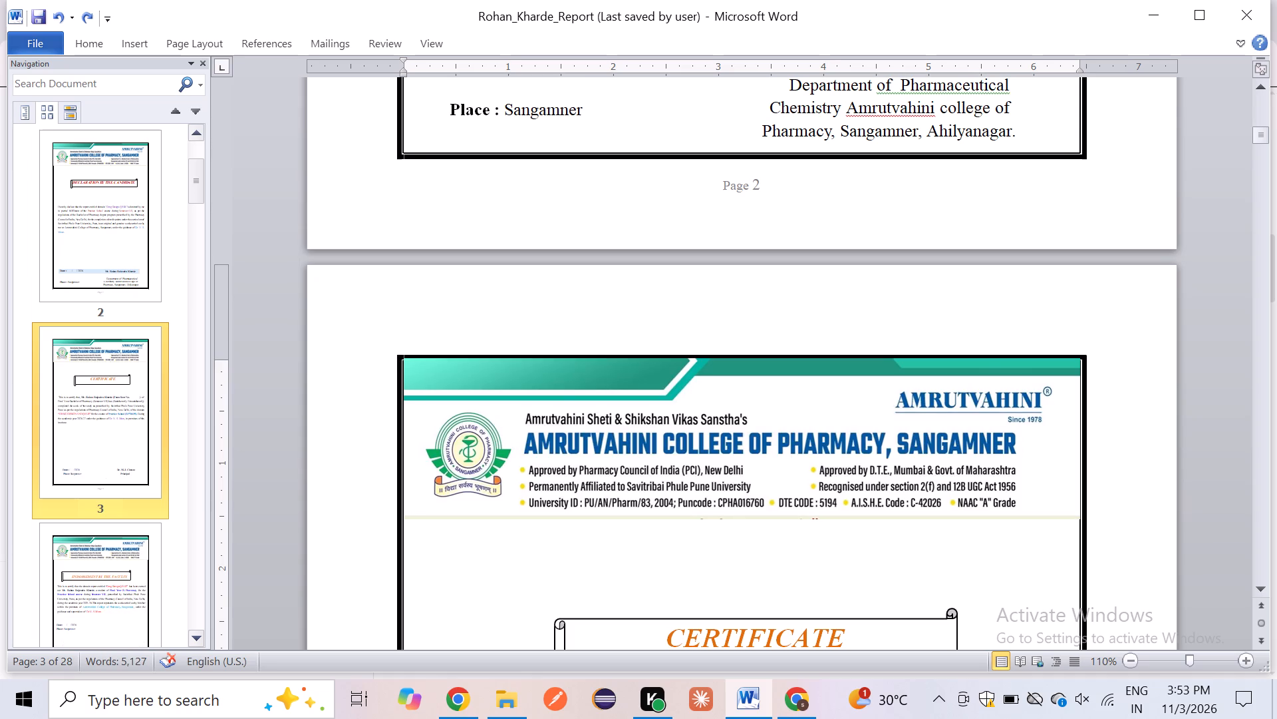
Review the certificate and faculty endorsement pages to check their layout and order.
{"action": "scroll", "coordinate": [406, 314], "scroll_direction": "up", "scroll_amount": 1, "text": "ctrl"}
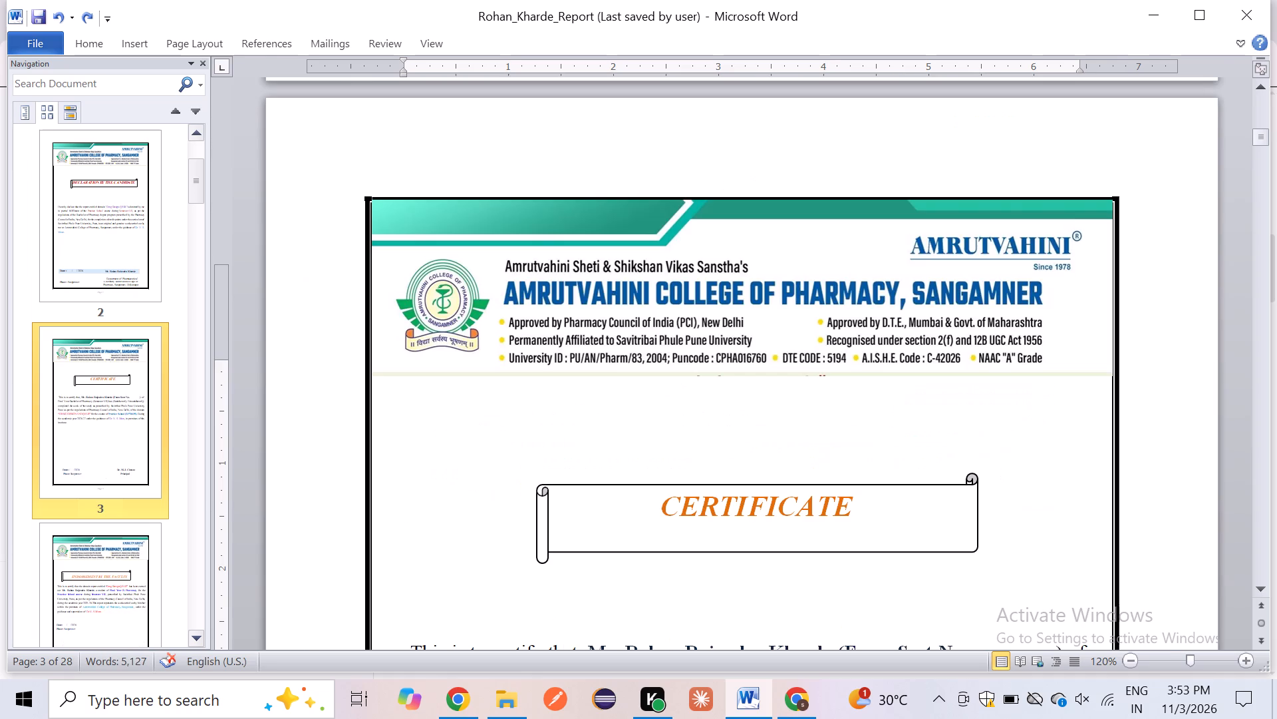
{"action": "scroll", "coordinate": [406, 314], "scroll_direction": "down", "scroll_amount": 7}
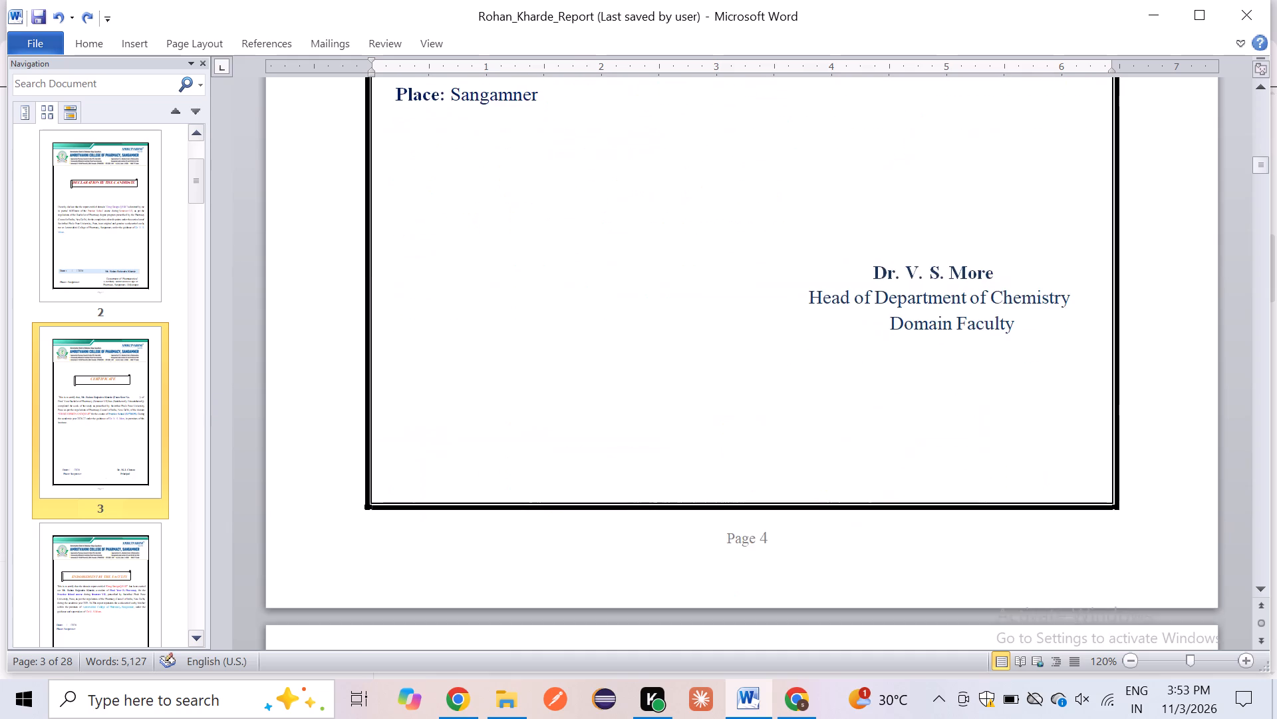
{"action": "scroll", "coordinate": [406, 314], "scroll_direction": "down", "scroll_amount": 3}
{"action": "scroll", "coordinate": [406, 314], "scroll_direction": "up", "scroll_amount": 7}
{"action": "scroll", "coordinate": [406, 314], "scroll_direction": "down", "scroll_amount": 5}
{"action": "scroll", "coordinate": [406, 314], "scroll_direction": "up", "scroll_amount": 4}
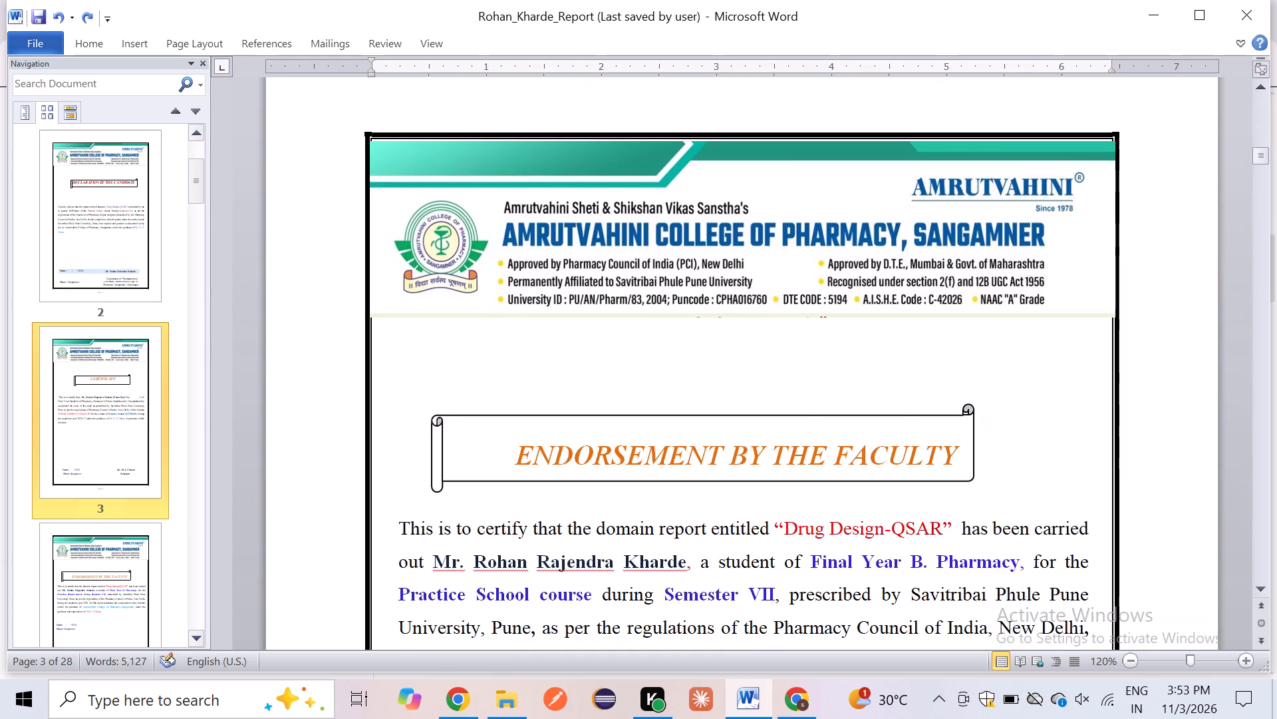
Compare the certificate and faculty endorsement pages, and try moving the certificate page within the page thumbnails.
{"action": "scroll", "coordinate": [406, 314], "scroll_direction": "up", "scroll_amount": 1}
{"action": "scroll", "coordinate": [406, 314], "scroll_direction": "down", "scroll_amount": 2}
{"action": "scroll", "coordinate": [406, 314], "scroll_direction": "up", "scroll_amount": 1}
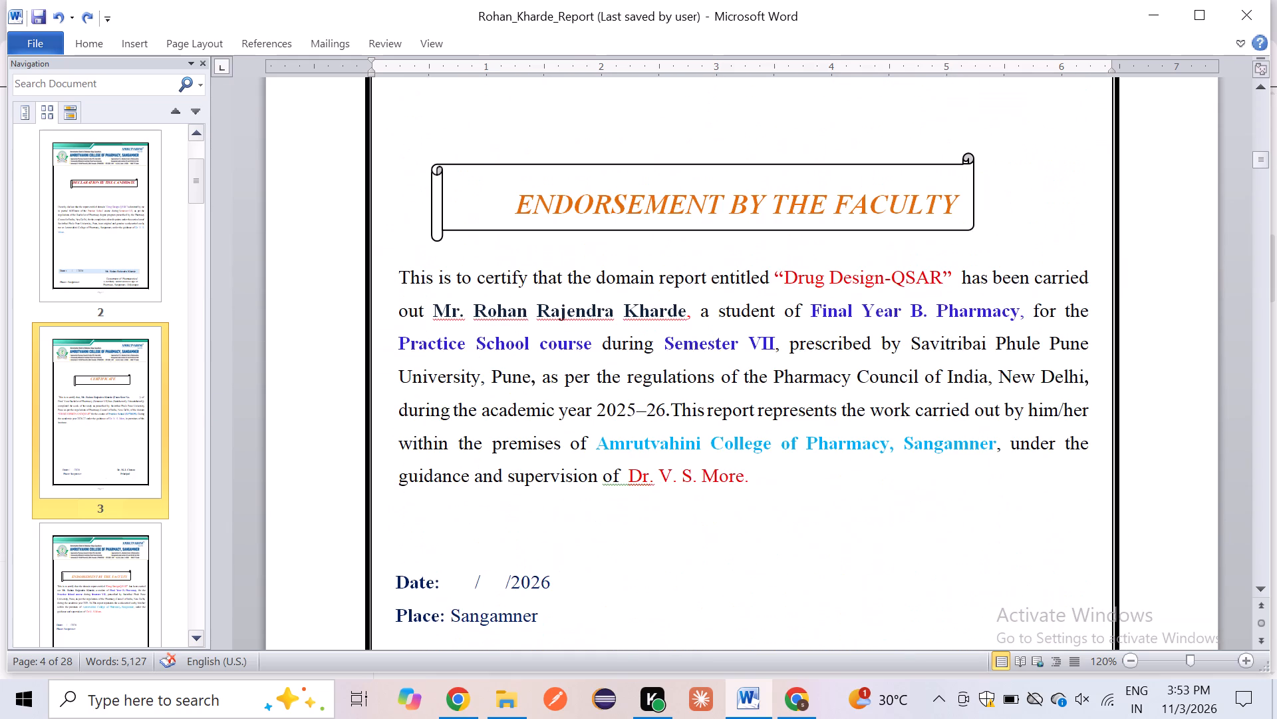
{"action": "scroll", "coordinate": [406, 314], "scroll_direction": "up", "scroll_amount": 2}
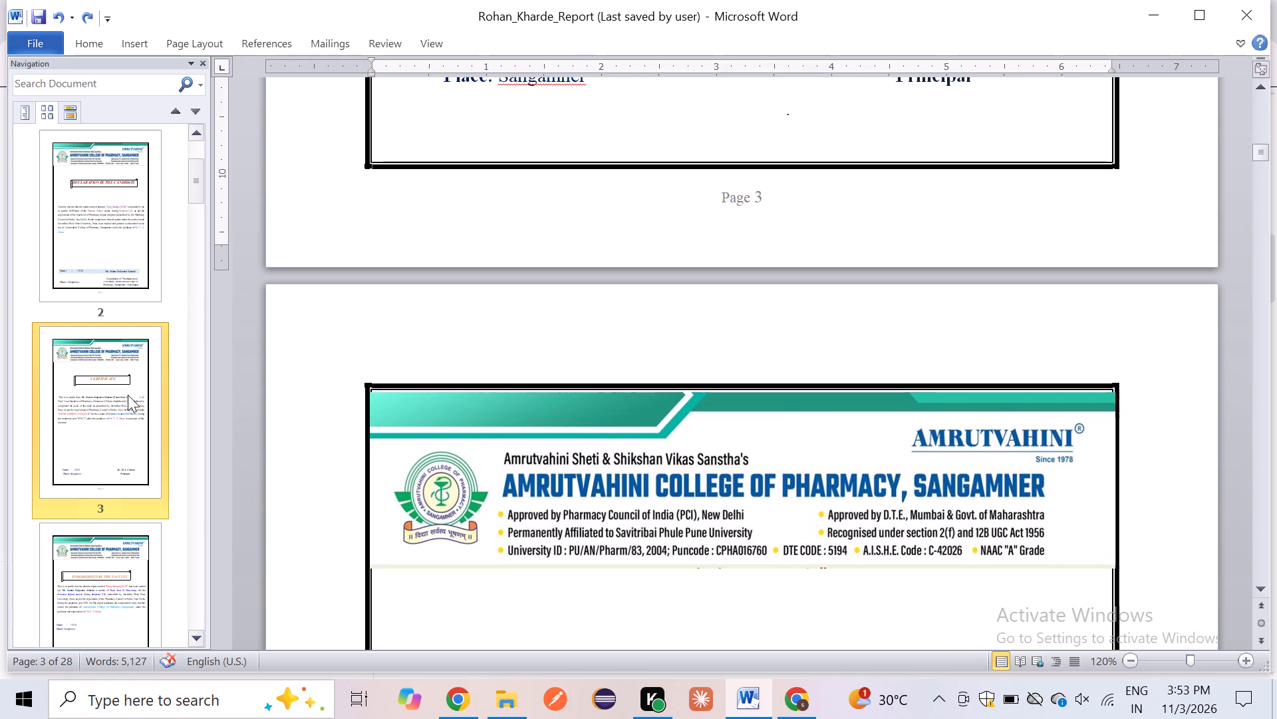
{"action": "left_click_drag", "start_coordinate": [119, 399], "coordinate": [156, 284]}
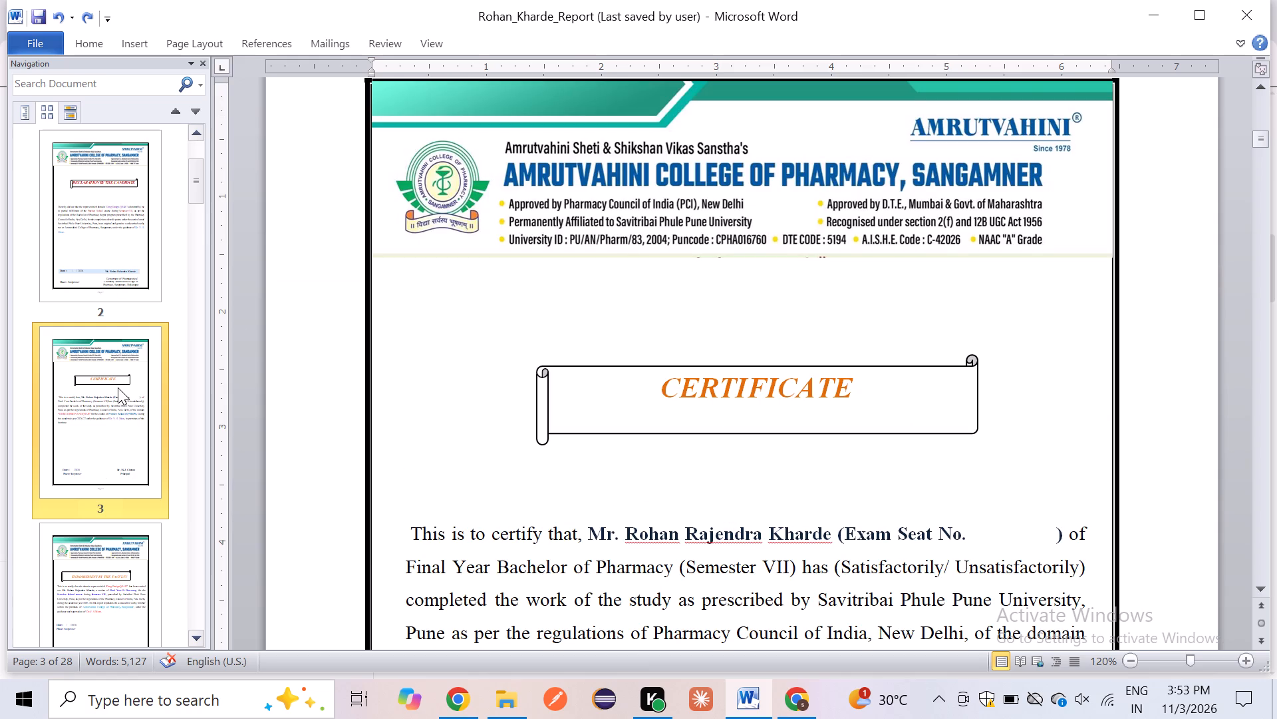
{"action": "right_click", "coordinate": [118, 387]}
{"action": "scroll", "coordinate": [633, 371], "scroll_direction": "down", "scroll_amount": 1}
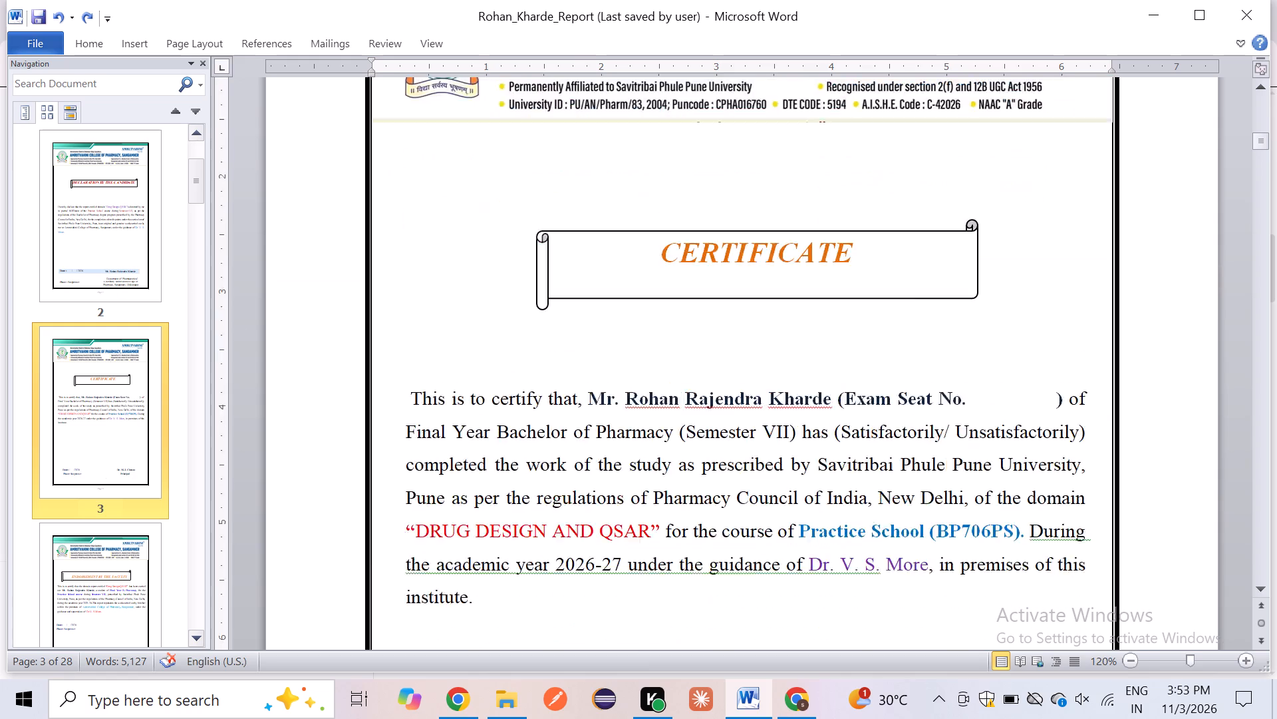
{"action": "scroll", "coordinate": [633, 371], "scroll_direction": "down", "scroll_amount": 3}
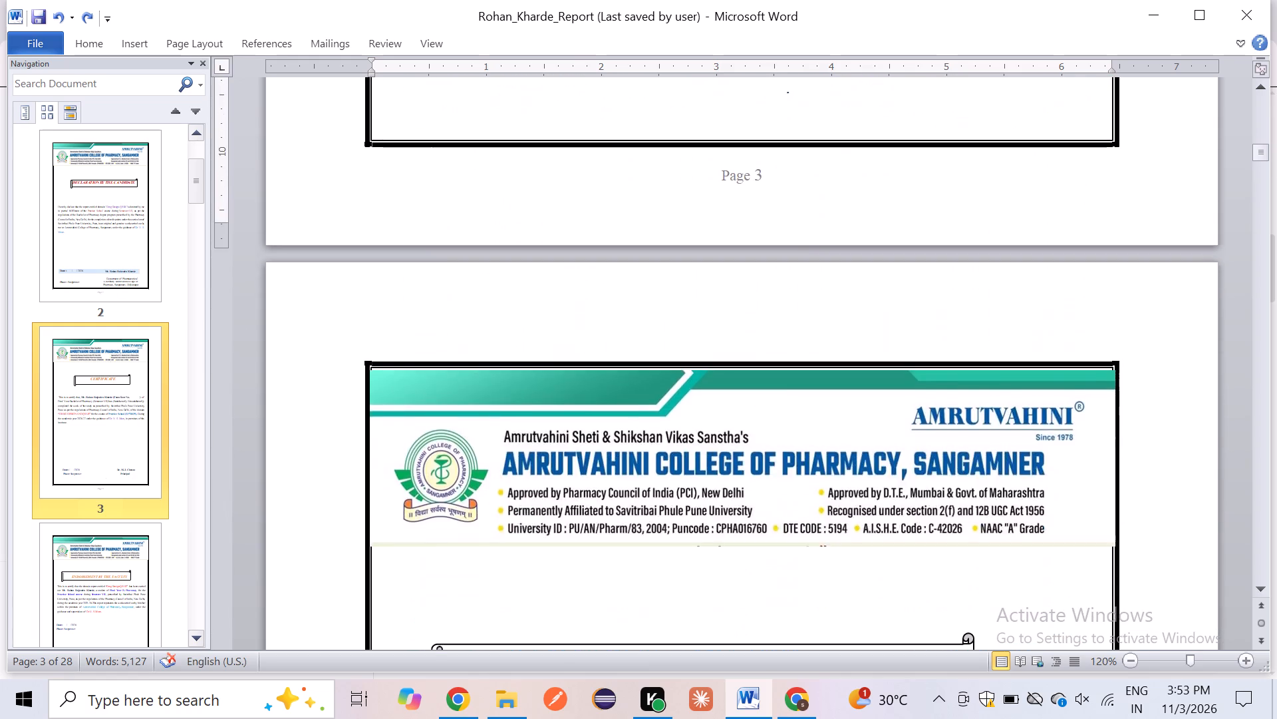
{"action": "scroll", "coordinate": [633, 371], "scroll_direction": "down", "scroll_amount": 3}
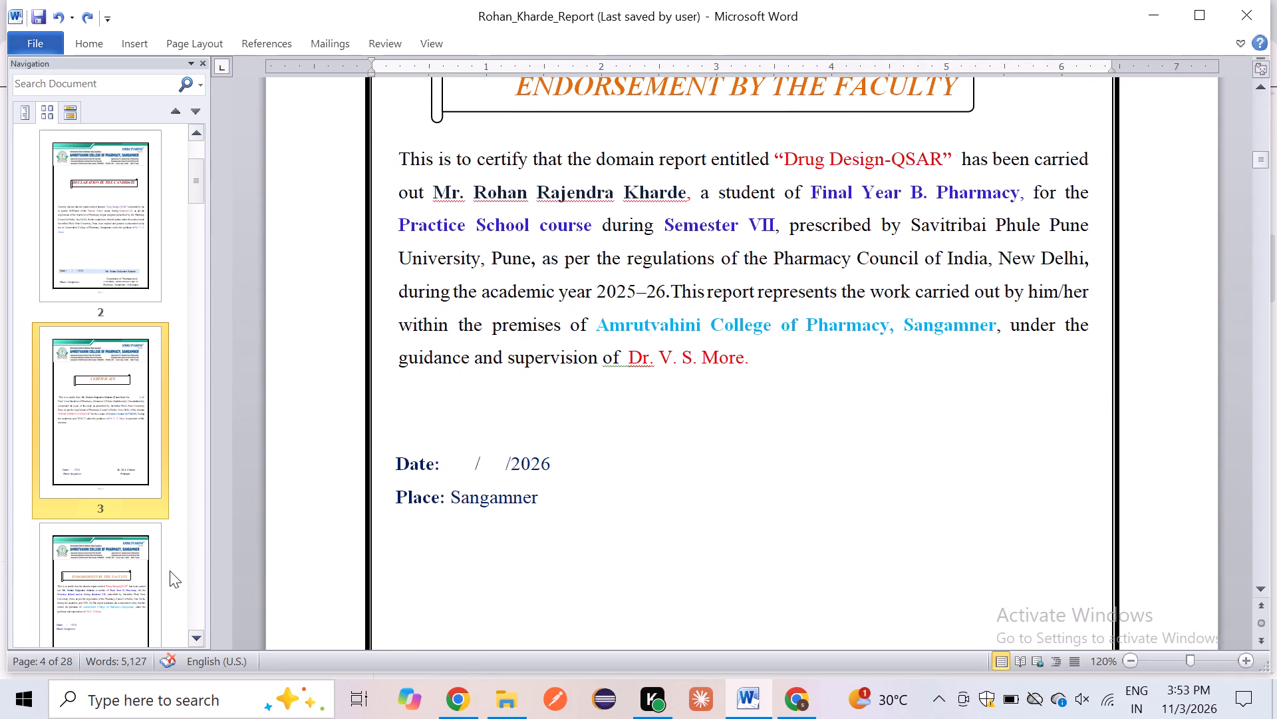
{"action": "left_click", "coordinate": [116, 587]}
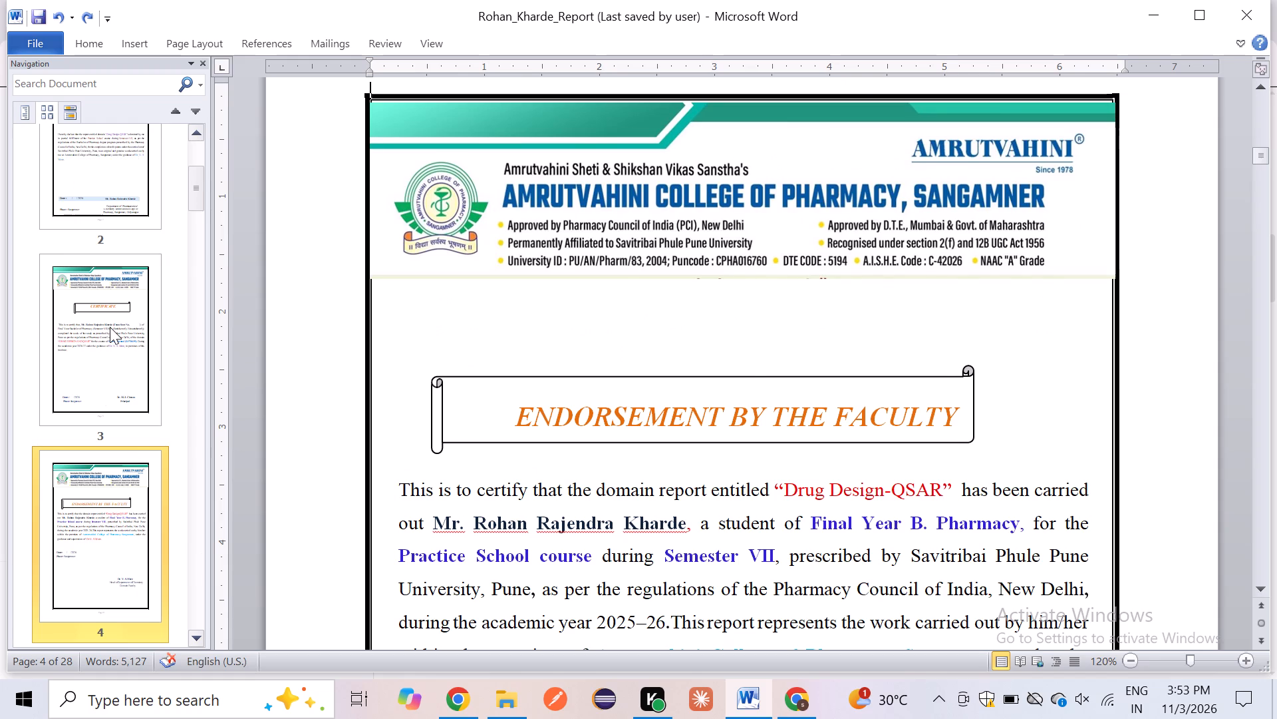
{"action": "left_click", "coordinate": [110, 327]}
{"action": "scroll", "coordinate": [100, 456], "scroll_direction": "down", "scroll_amount": 1}
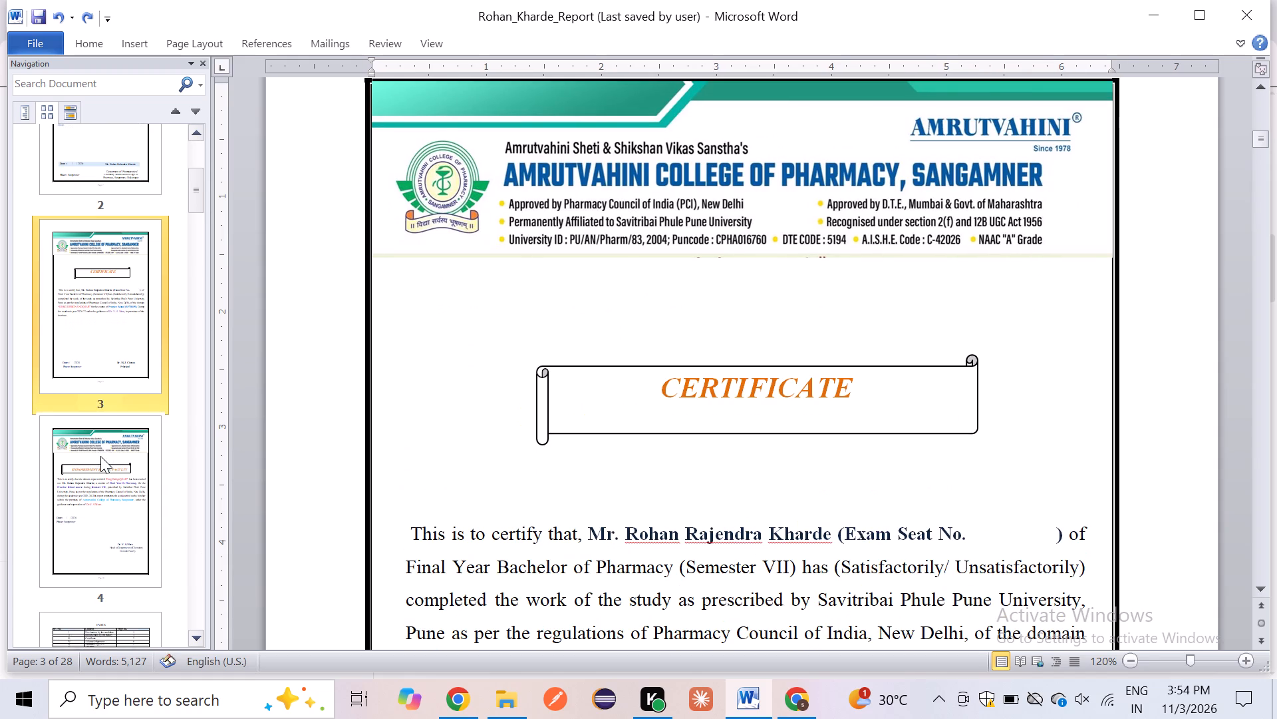
{"action": "scroll", "coordinate": [100, 456], "scroll_direction": "down", "scroll_amount": 1}
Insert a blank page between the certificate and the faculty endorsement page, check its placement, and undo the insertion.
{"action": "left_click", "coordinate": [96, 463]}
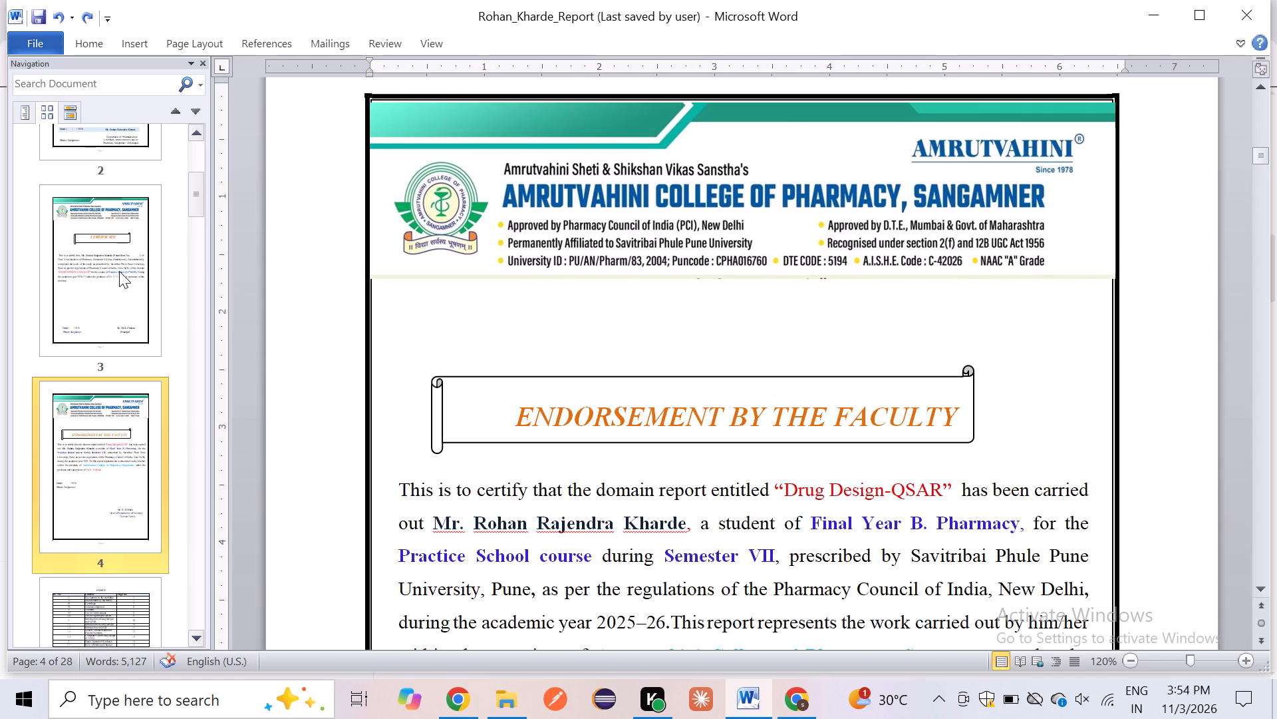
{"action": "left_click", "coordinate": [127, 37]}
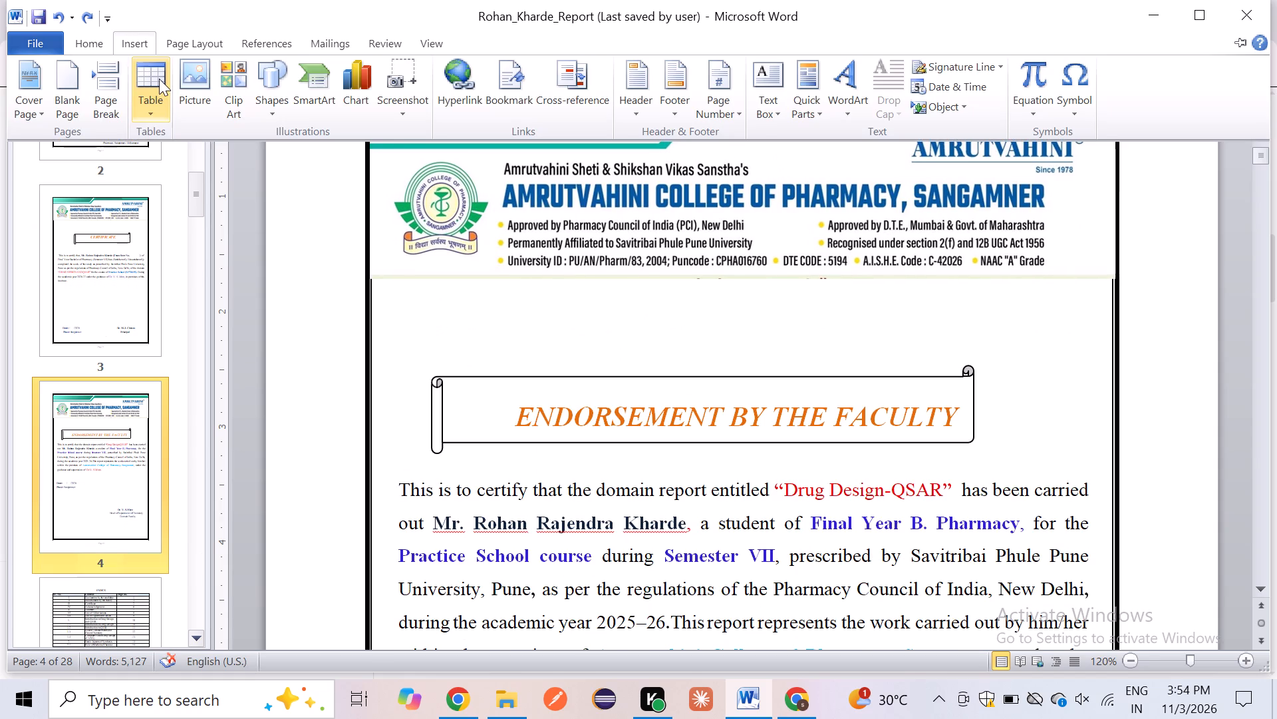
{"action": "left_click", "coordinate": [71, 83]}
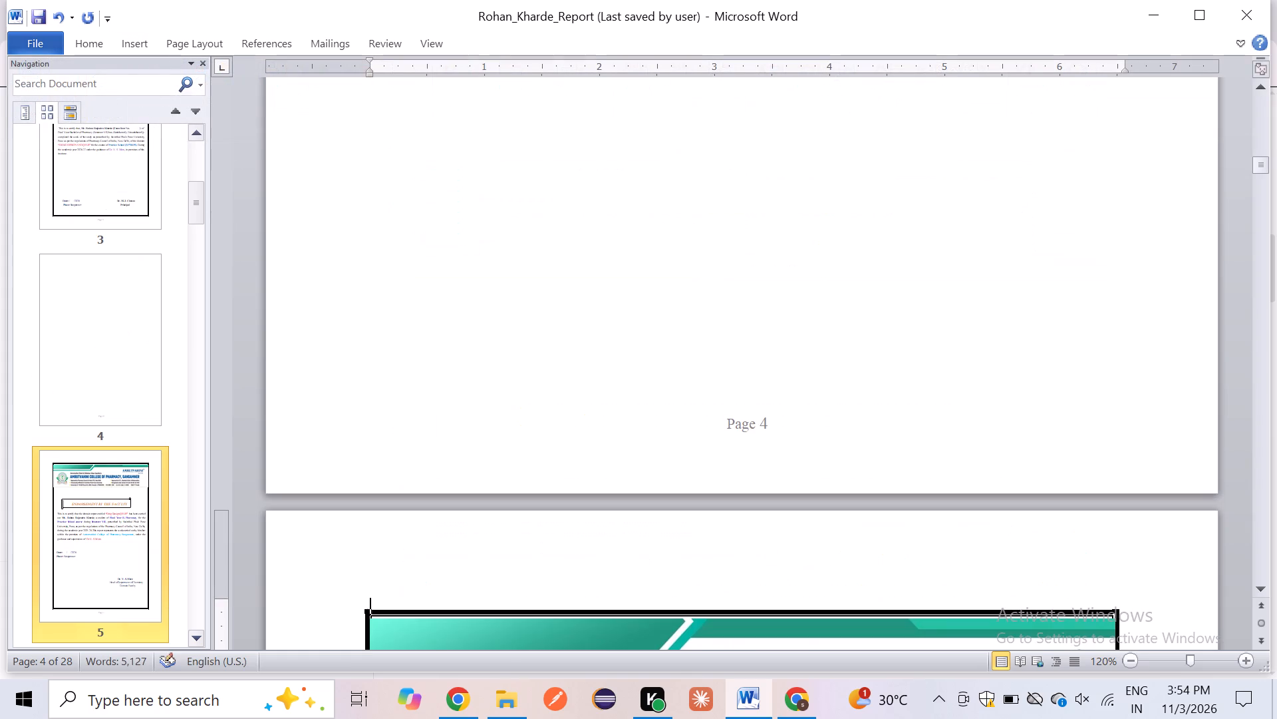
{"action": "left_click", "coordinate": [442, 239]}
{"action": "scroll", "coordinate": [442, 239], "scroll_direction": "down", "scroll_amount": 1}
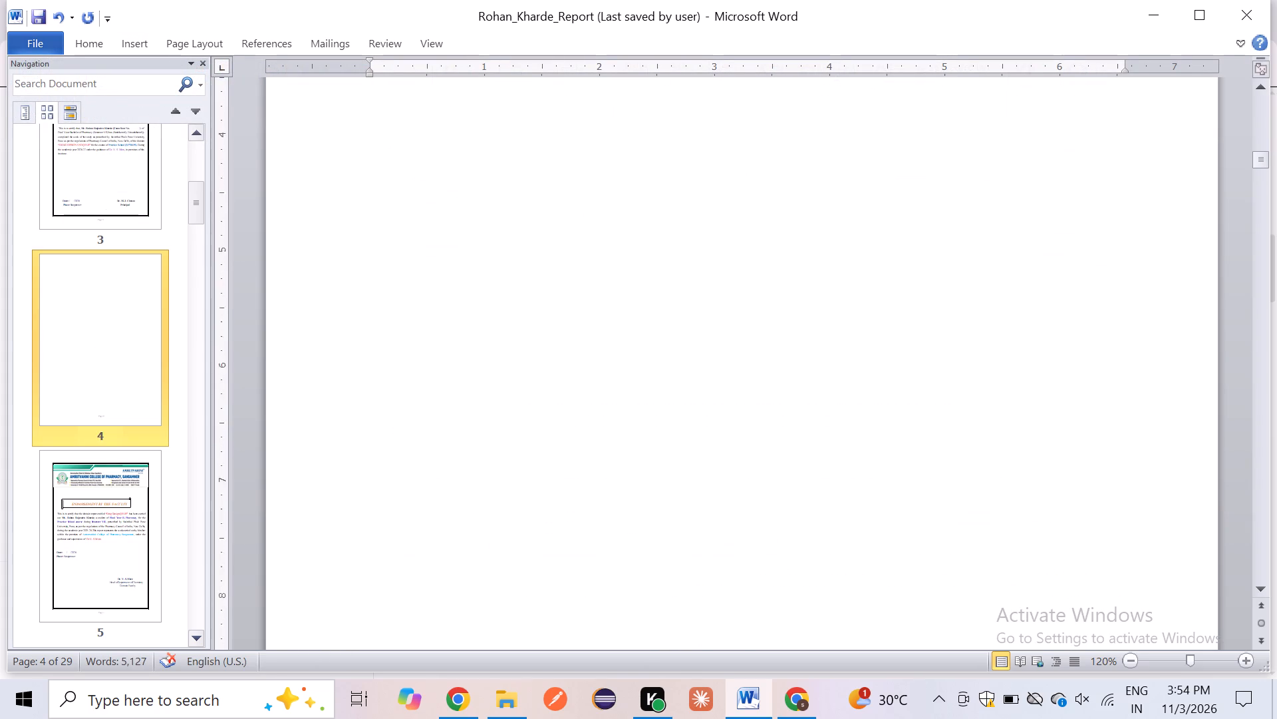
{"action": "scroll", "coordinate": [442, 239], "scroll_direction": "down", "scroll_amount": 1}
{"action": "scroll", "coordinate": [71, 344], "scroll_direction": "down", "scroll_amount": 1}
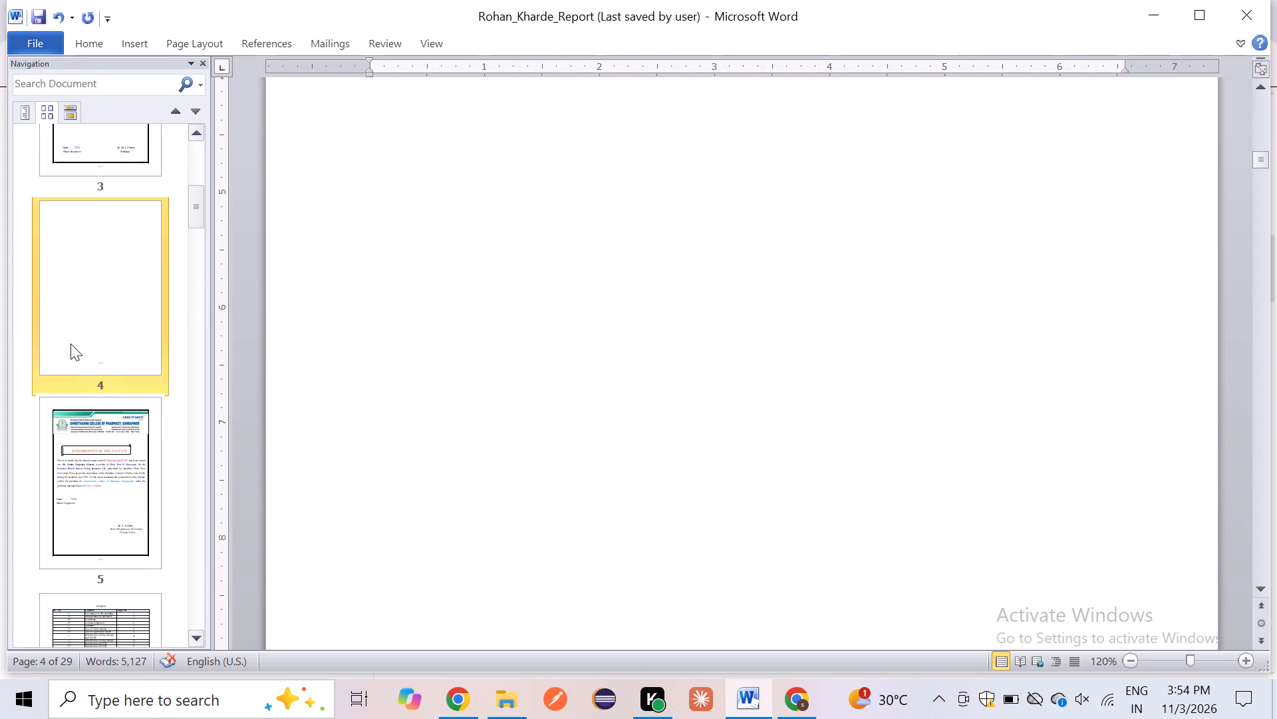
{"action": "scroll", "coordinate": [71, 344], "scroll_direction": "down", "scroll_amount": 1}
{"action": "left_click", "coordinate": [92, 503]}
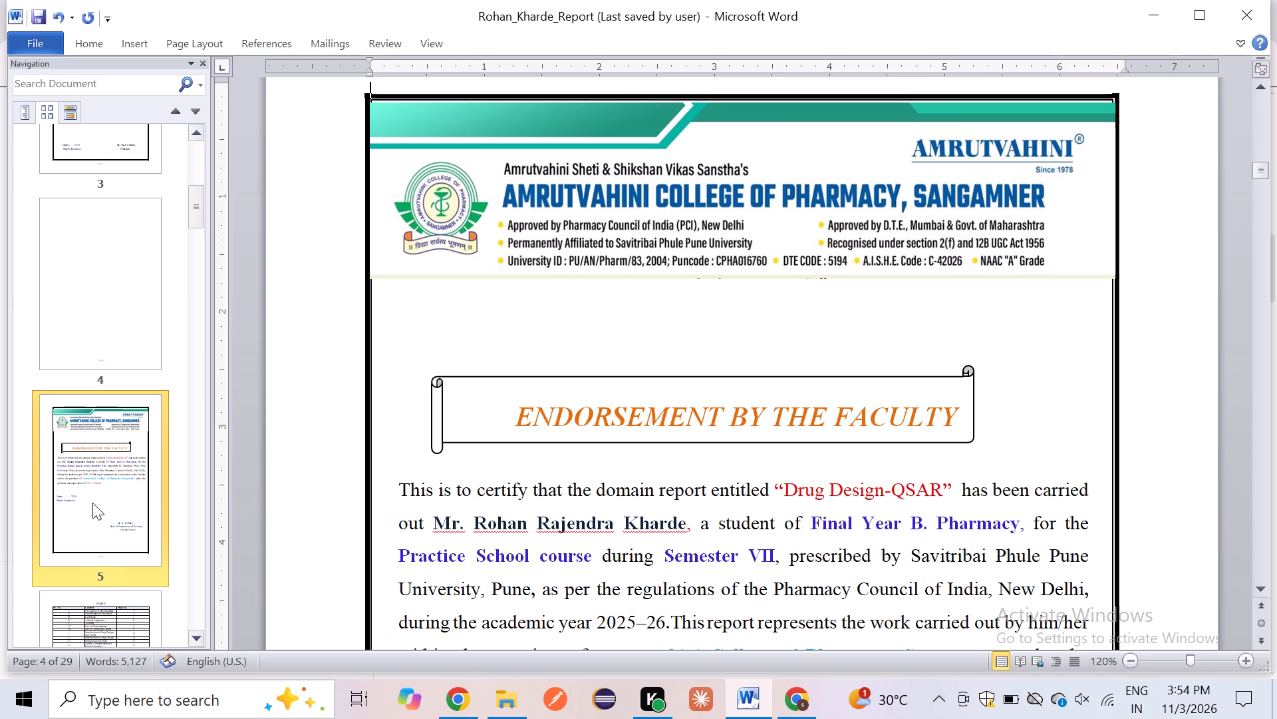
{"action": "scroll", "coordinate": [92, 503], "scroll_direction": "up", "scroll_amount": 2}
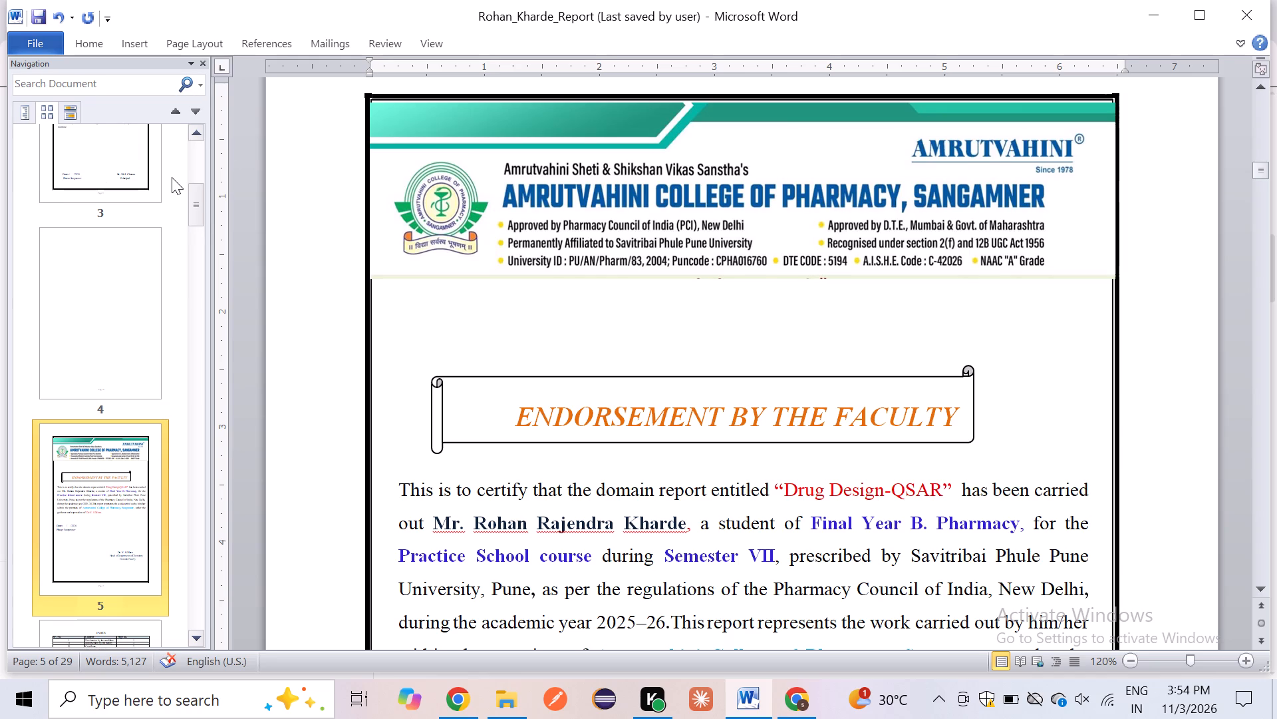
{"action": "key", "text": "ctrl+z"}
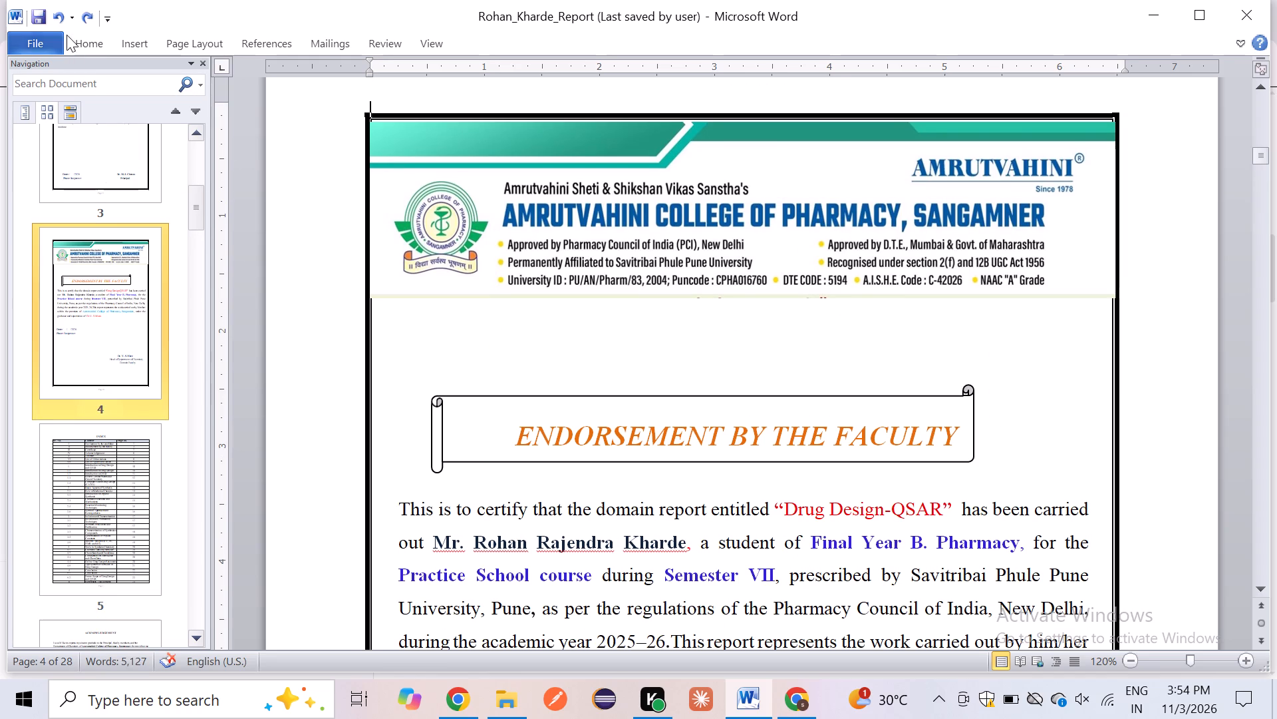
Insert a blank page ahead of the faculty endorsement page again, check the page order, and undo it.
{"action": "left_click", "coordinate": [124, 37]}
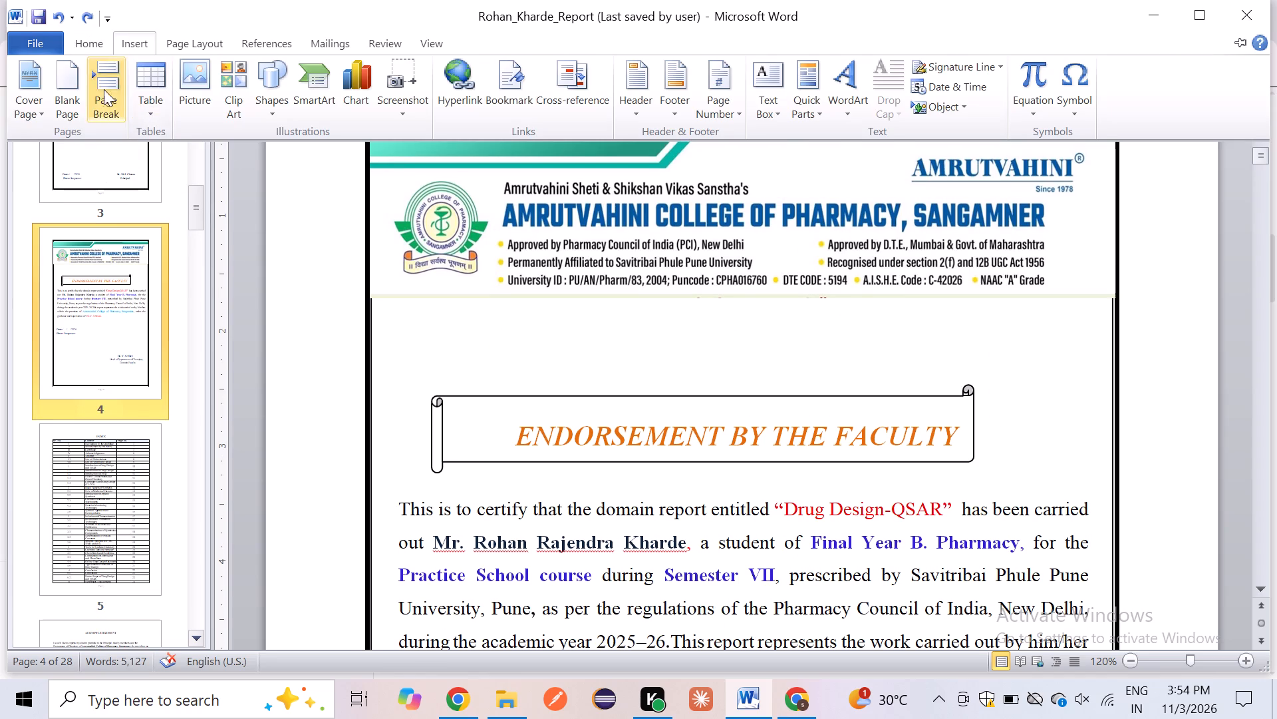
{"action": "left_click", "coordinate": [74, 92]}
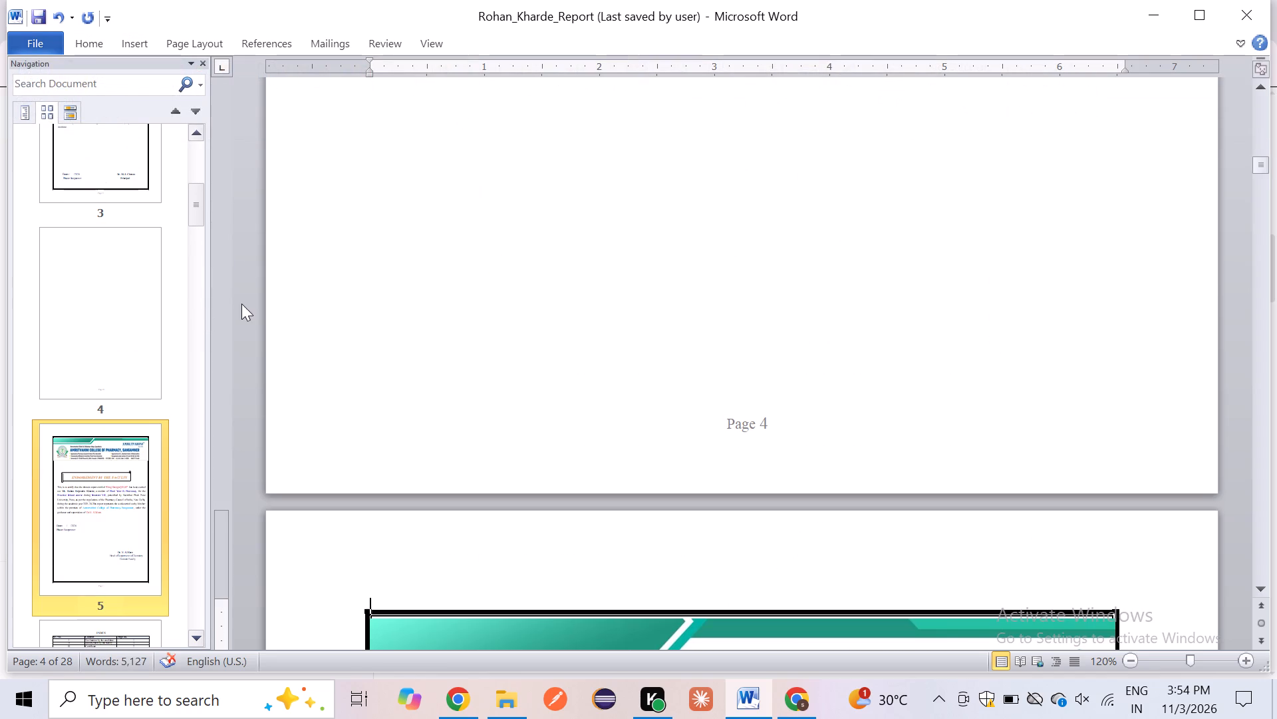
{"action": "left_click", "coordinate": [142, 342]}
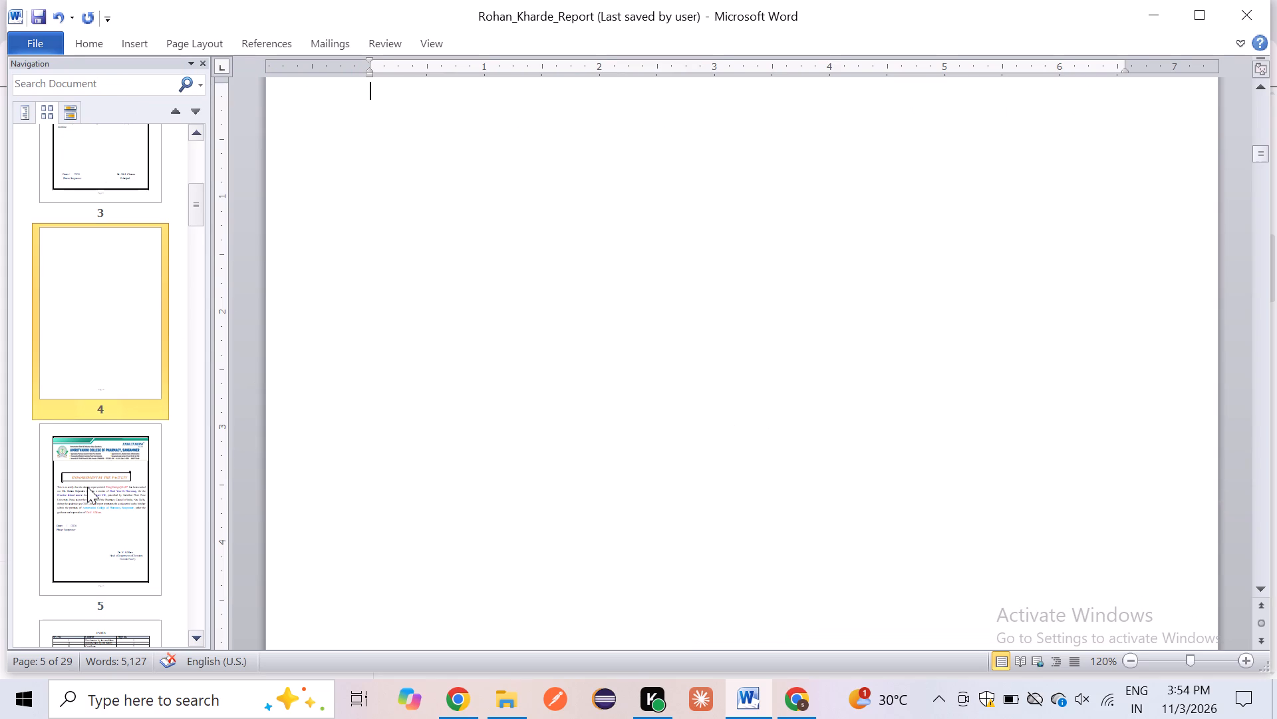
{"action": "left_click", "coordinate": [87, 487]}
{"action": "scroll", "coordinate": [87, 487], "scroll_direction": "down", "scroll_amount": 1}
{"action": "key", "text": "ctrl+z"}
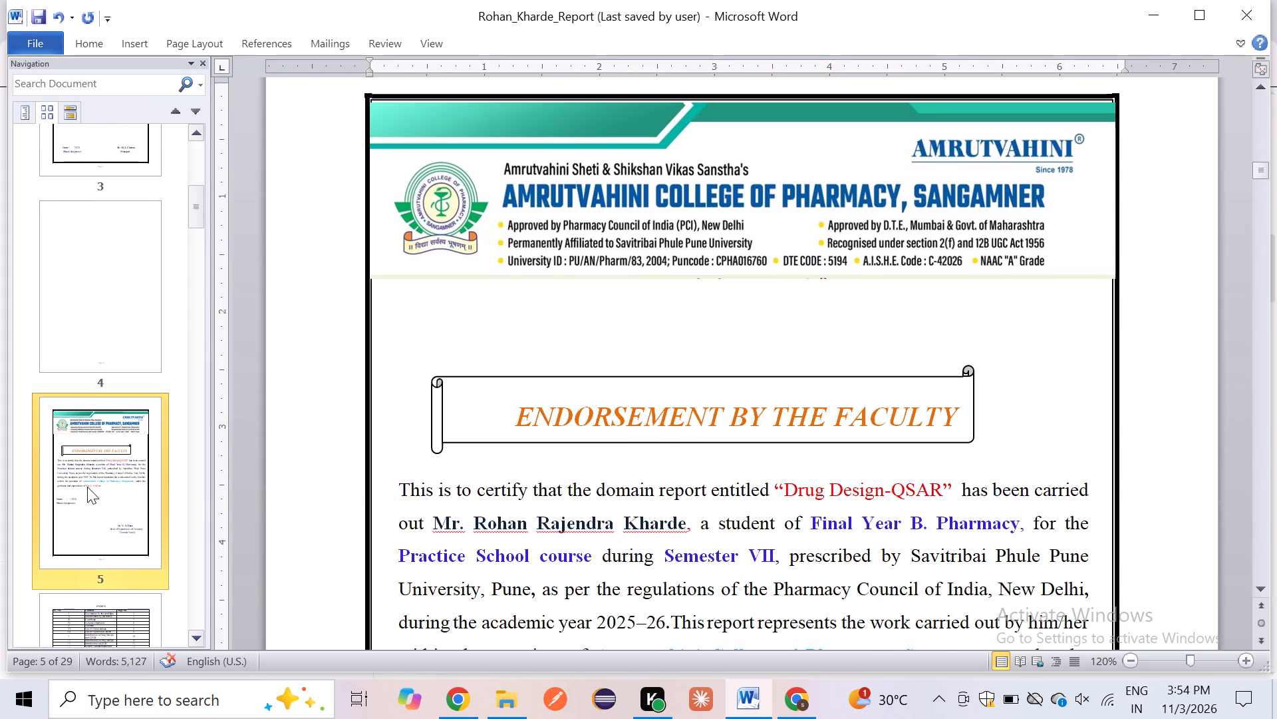
Insert a blank page directly before the INDEX page, following the faculty endorsement page.
{"action": "left_click", "coordinate": [92, 478]}
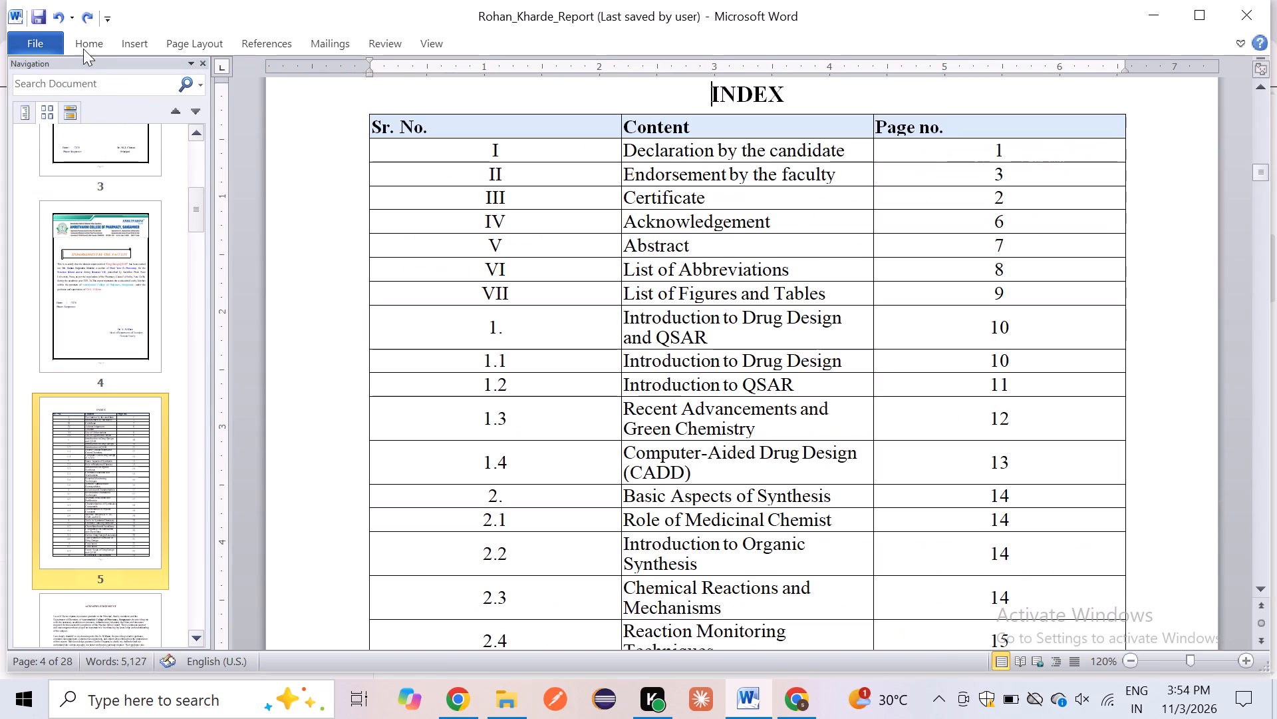
{"action": "left_click", "coordinate": [136, 37]}
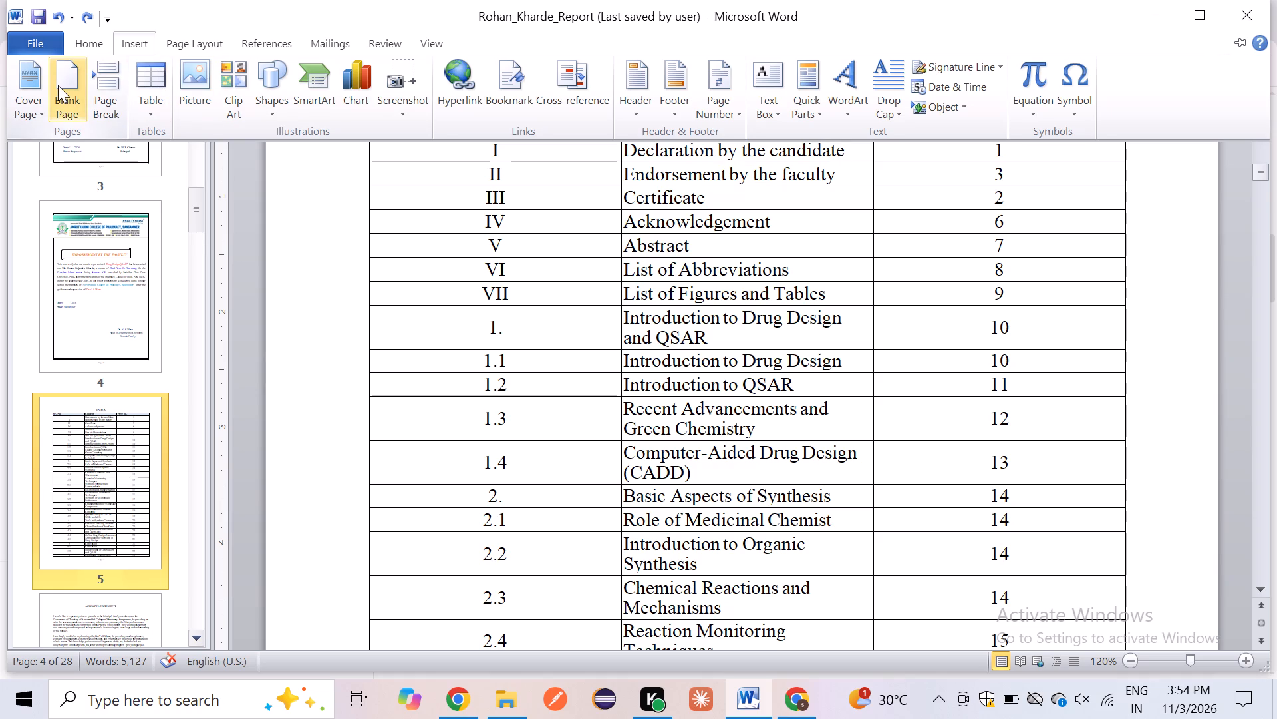
{"action": "left_click", "coordinate": [58, 85]}
Select the whole bordered certificate block on page 3, from the college letterhead to the principal's signature, and copy it.
{"action": "scroll", "coordinate": [99, 256], "scroll_direction": "up", "scroll_amount": 1}
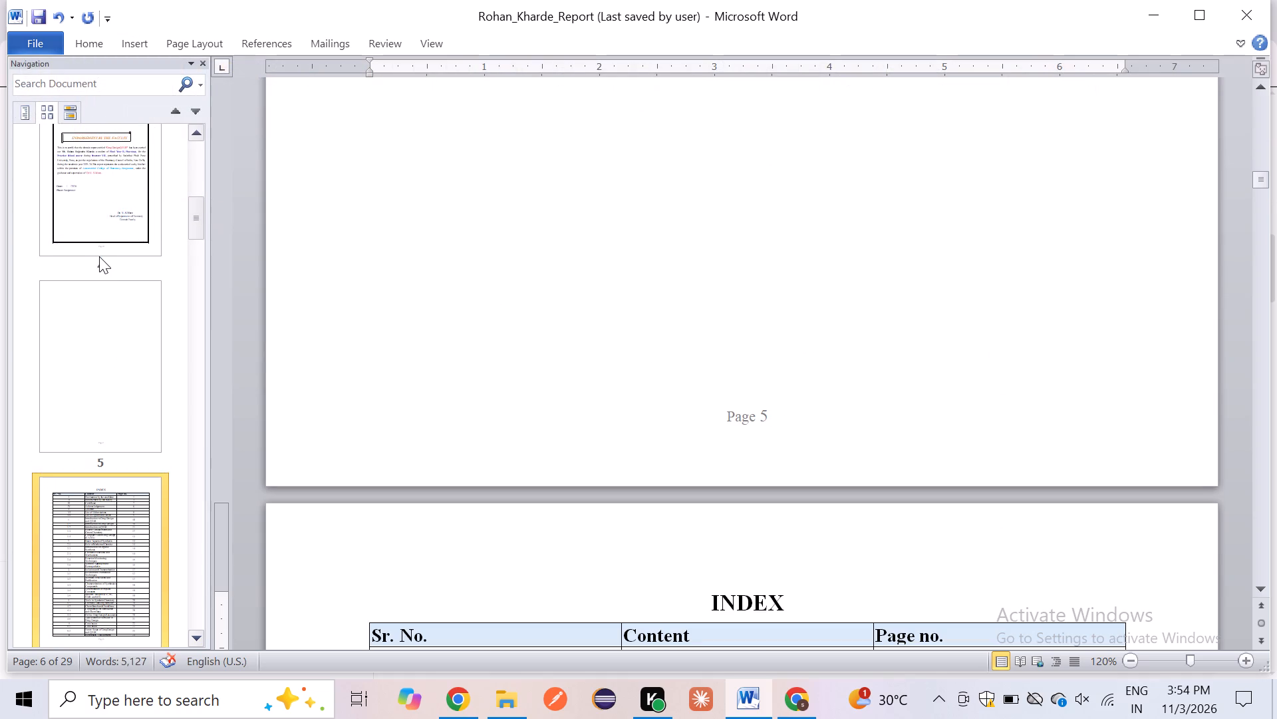
{"action": "scroll", "coordinate": [99, 256], "scroll_direction": "up", "scroll_amount": 6}
{"action": "left_click", "coordinate": [99, 256]}
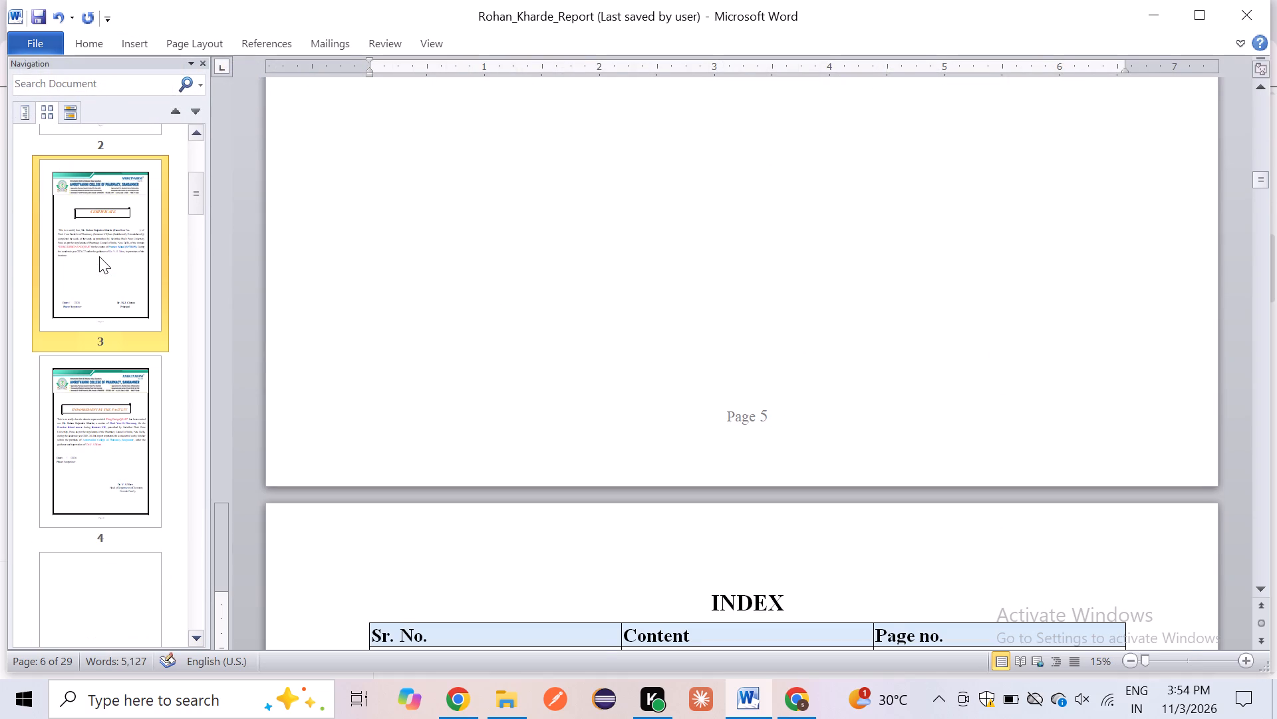
{"action": "scroll", "coordinate": [376, 174], "scroll_direction": "up", "scroll_amount": 1}
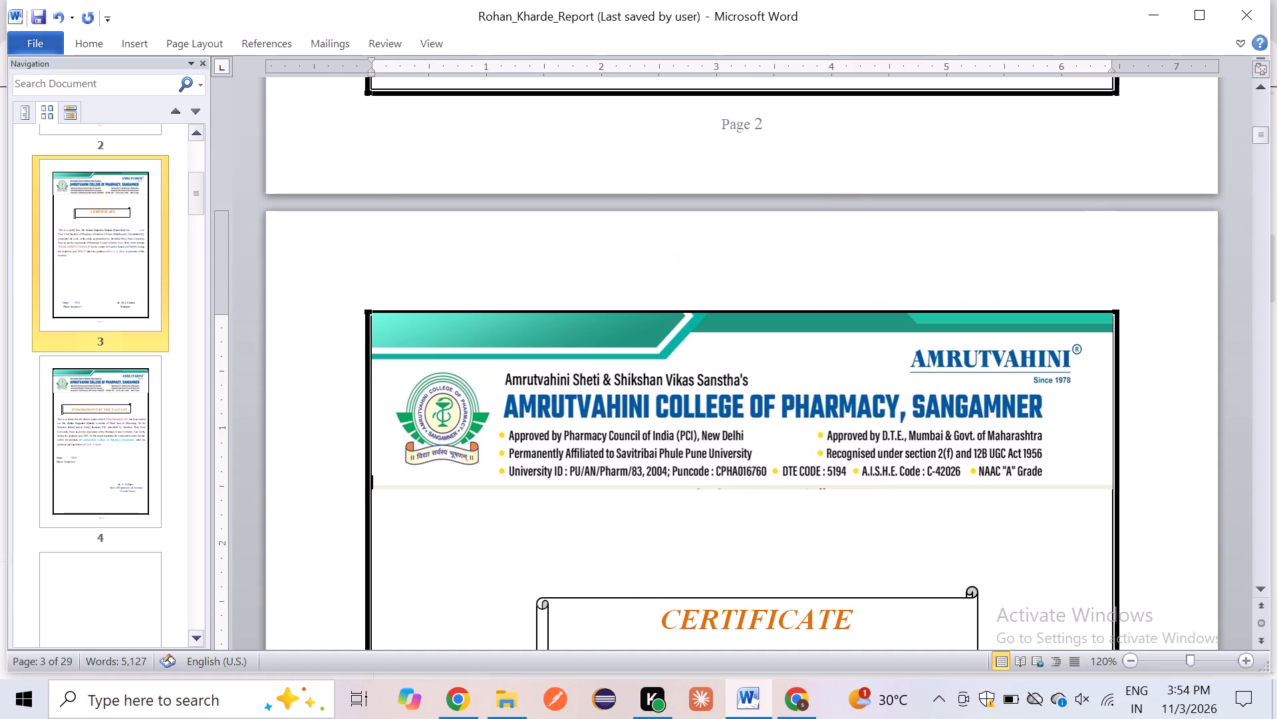
{"action": "left_click_drag", "start_coordinate": [364, 318], "coordinate": [509, 570]}
{"action": "scroll", "coordinate": [509, 570], "scroll_direction": "down", "scroll_amount": 3}
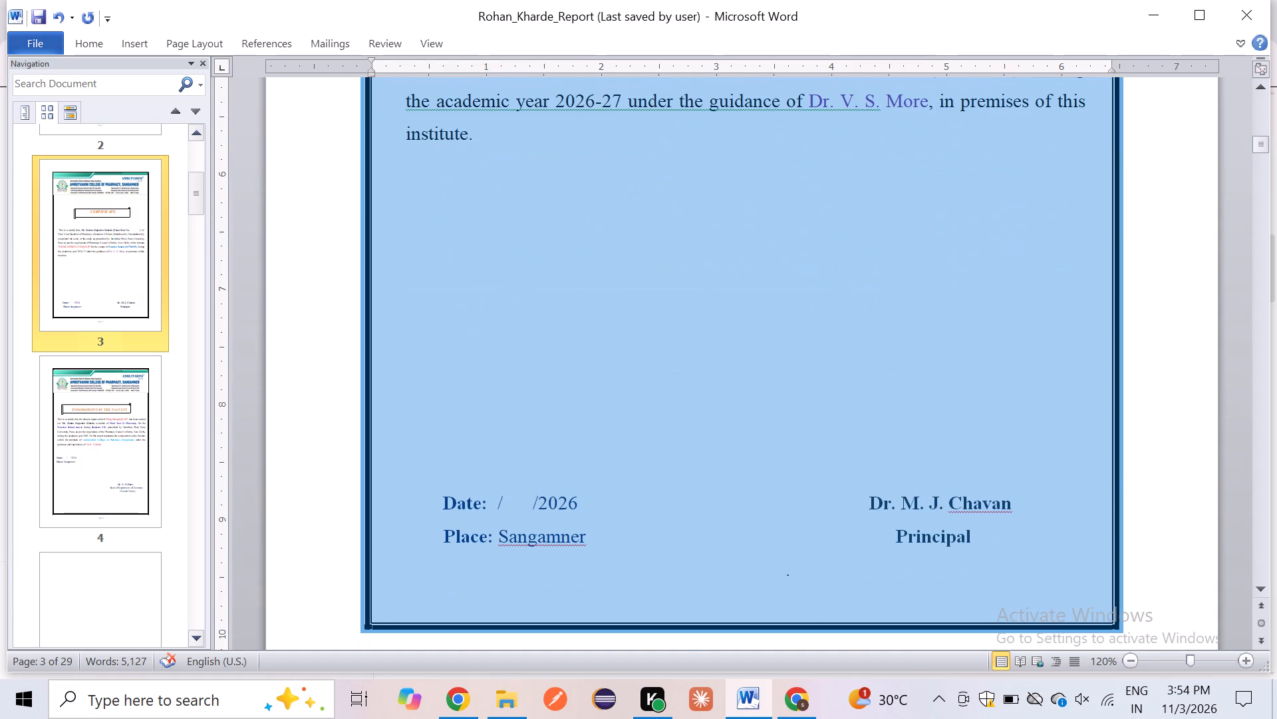
{"action": "key", "text": "ctrl+c"}
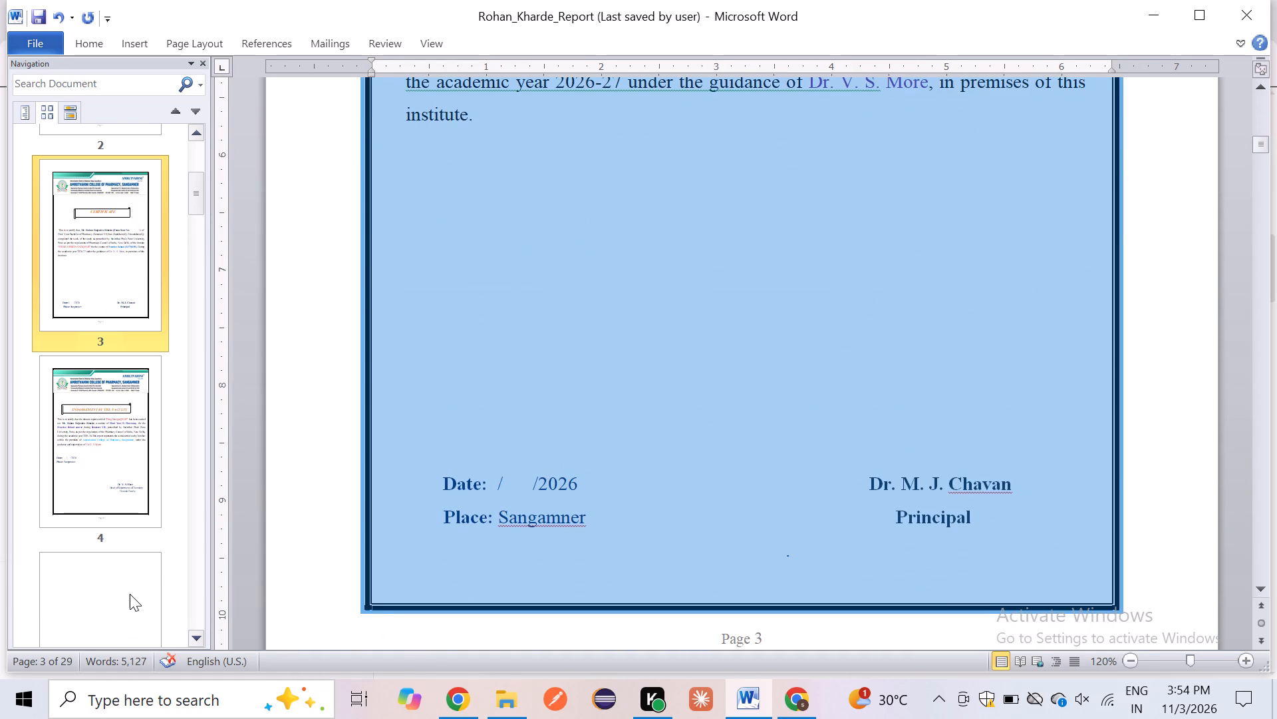
Paste the copied certificate block onto the blank page 5 and check the pasted frame from top to bottom.
{"action": "left_click", "coordinate": [130, 594]}
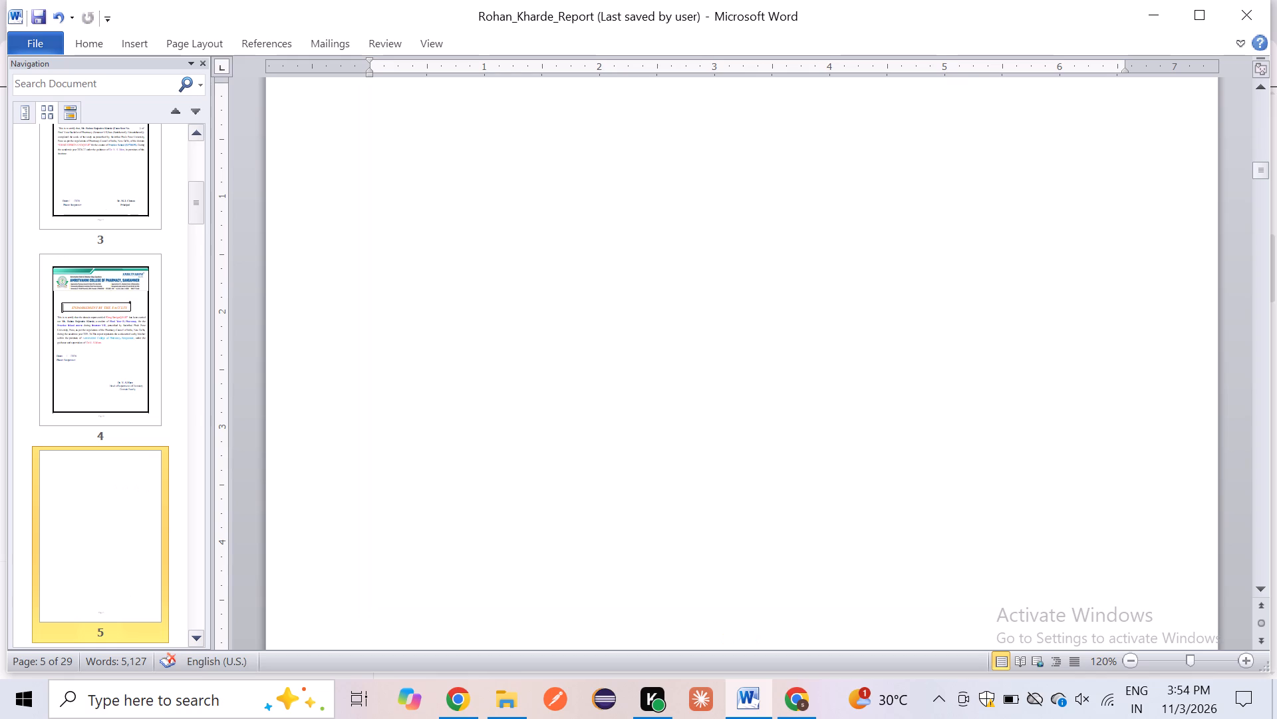
{"action": "left_click", "coordinate": [439, 432]}
{"action": "key", "text": "ctrl+v"}
{"action": "scroll", "coordinate": [439, 432], "scroll_direction": "up", "scroll_amount": 1}
{"action": "scroll", "coordinate": [439, 432], "scroll_direction": "down", "scroll_amount": 1}
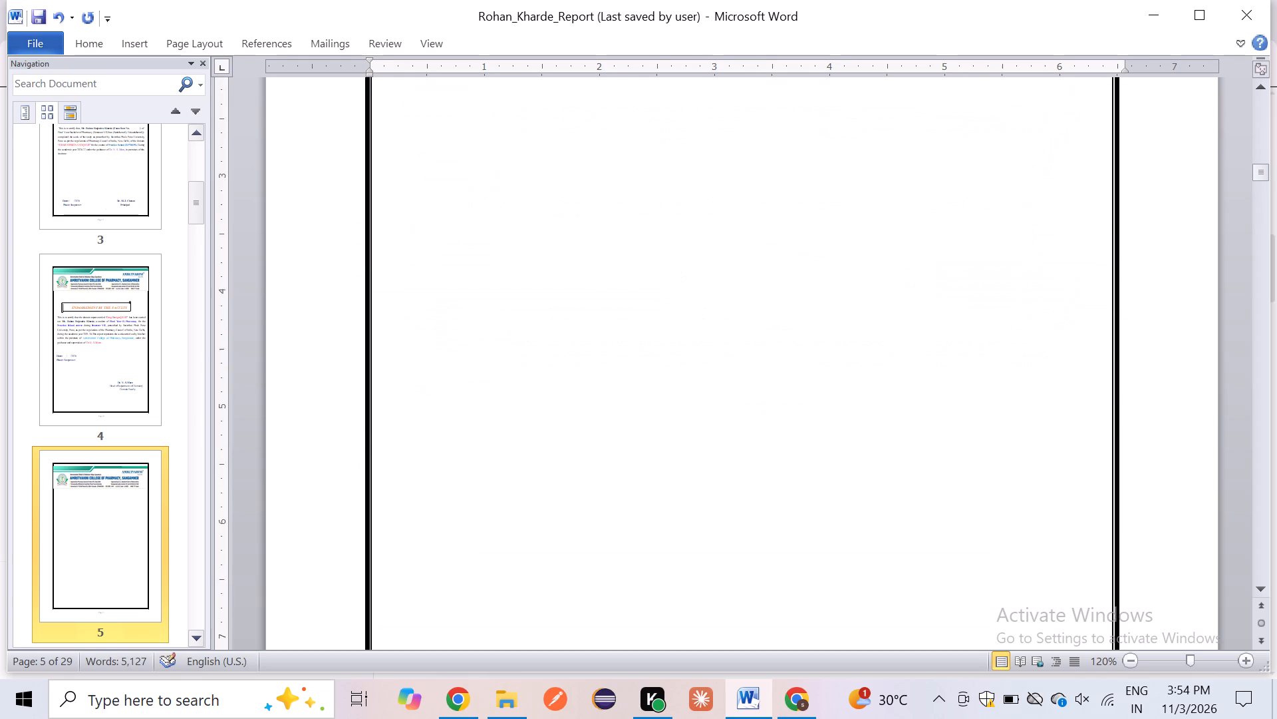
{"action": "scroll", "coordinate": [439, 432], "scroll_direction": "down", "scroll_amount": 1}
{"action": "scroll", "coordinate": [439, 432], "scroll_direction": "up", "scroll_amount": 1}
{"action": "scroll", "coordinate": [439, 432], "scroll_direction": "down", "scroll_amount": 2}
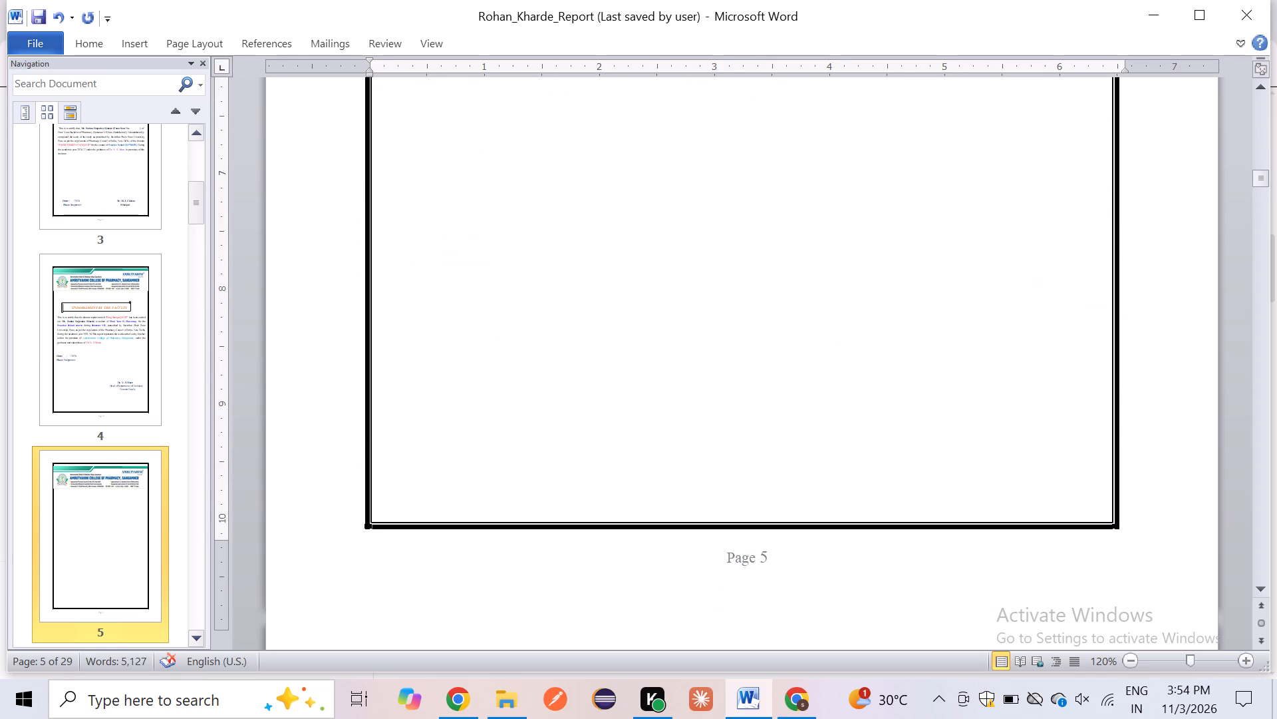
{"action": "scroll", "coordinate": [439, 432], "scroll_direction": "down", "scroll_amount": 1}
{"action": "scroll", "coordinate": [439, 432], "scroll_direction": "up", "scroll_amount": 1}
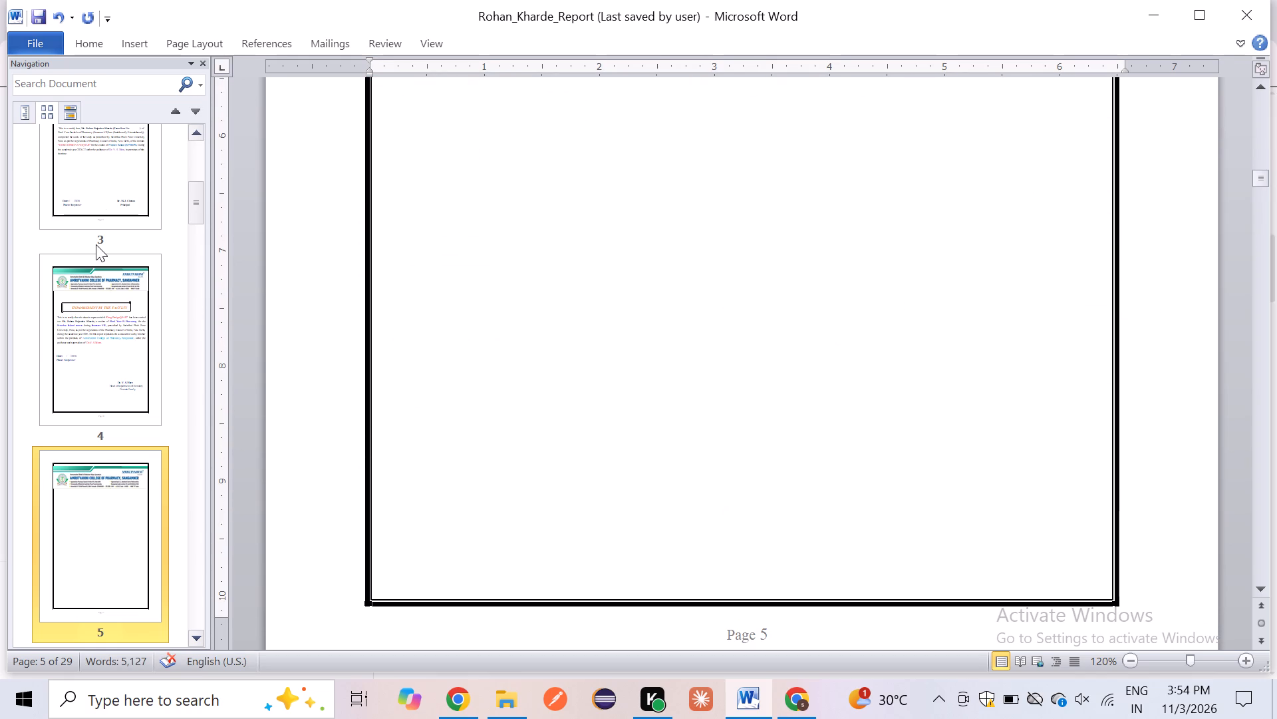
Copy the page 3 certificate content below the letterhead, from the CERTIFICATE title scroll to the principal's signature block.
{"action": "left_click", "coordinate": [112, 187]}
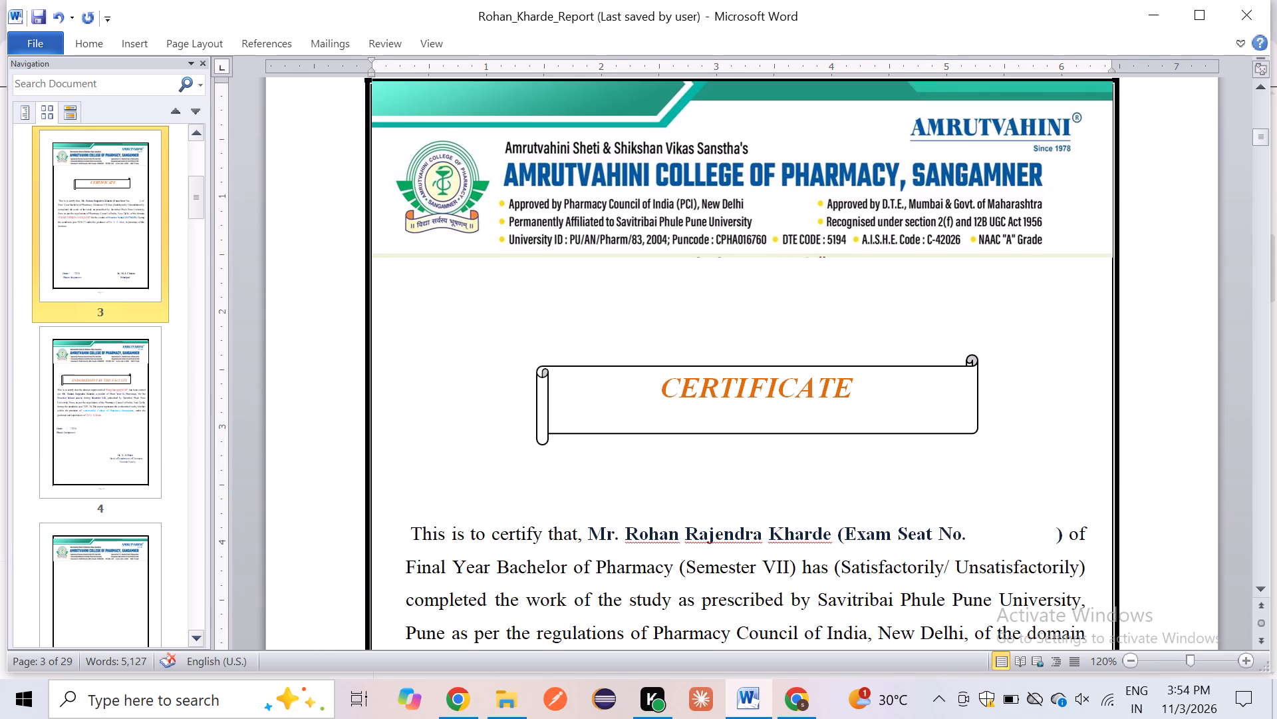
{"action": "left_click_drag", "start_coordinate": [426, 307], "coordinate": [597, 640]}
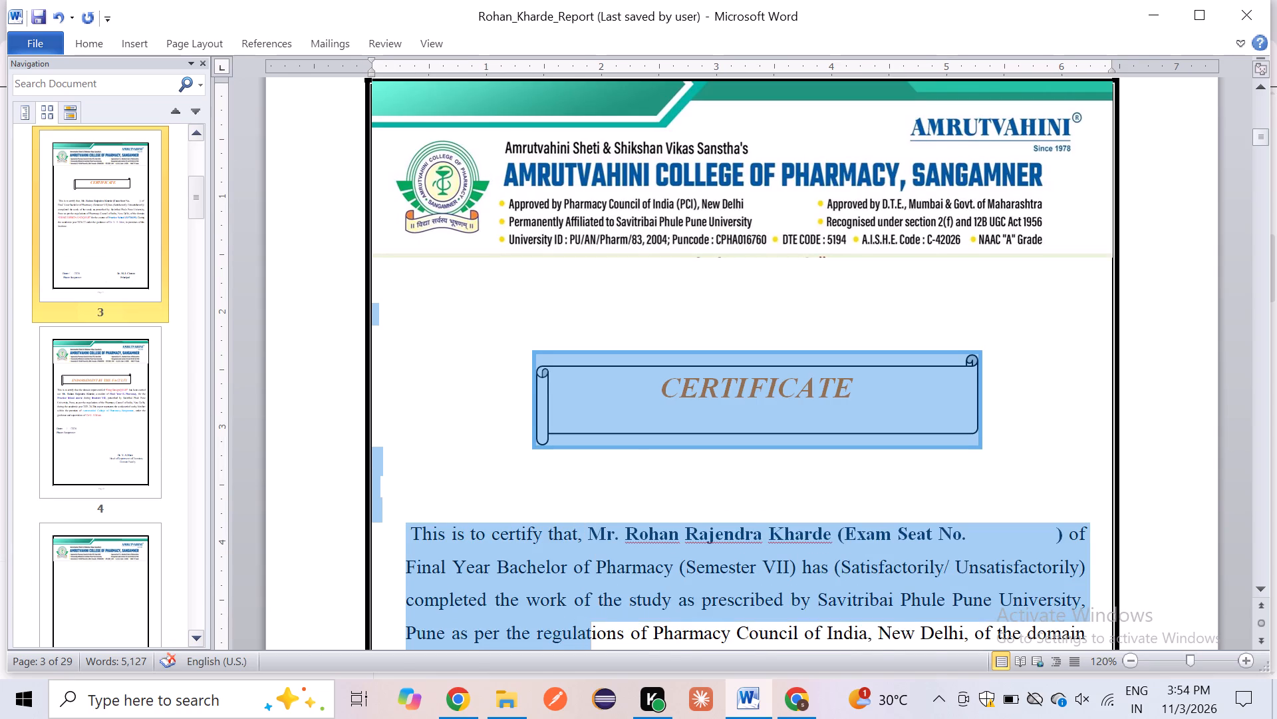
{"action": "left_click_drag", "start_coordinate": [597, 640], "coordinate": [627, 593]}
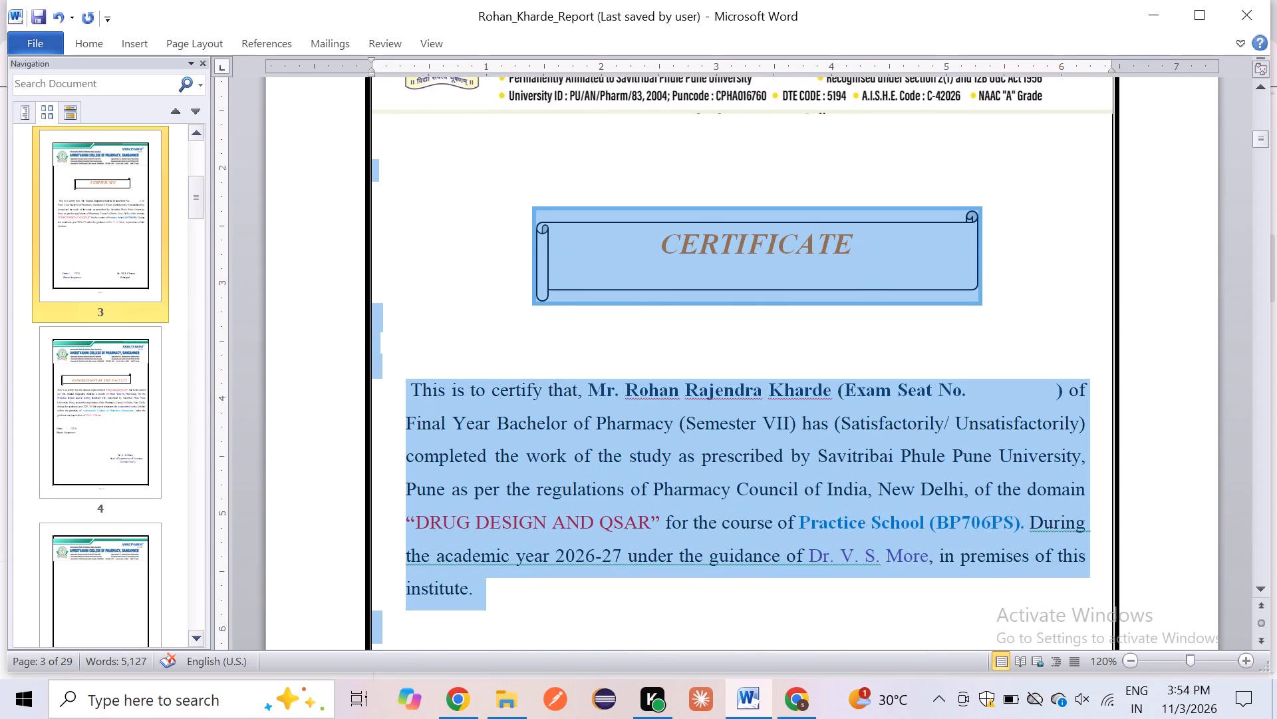
{"action": "left_click_drag", "start_coordinate": [627, 593], "coordinate": [726, 524]}
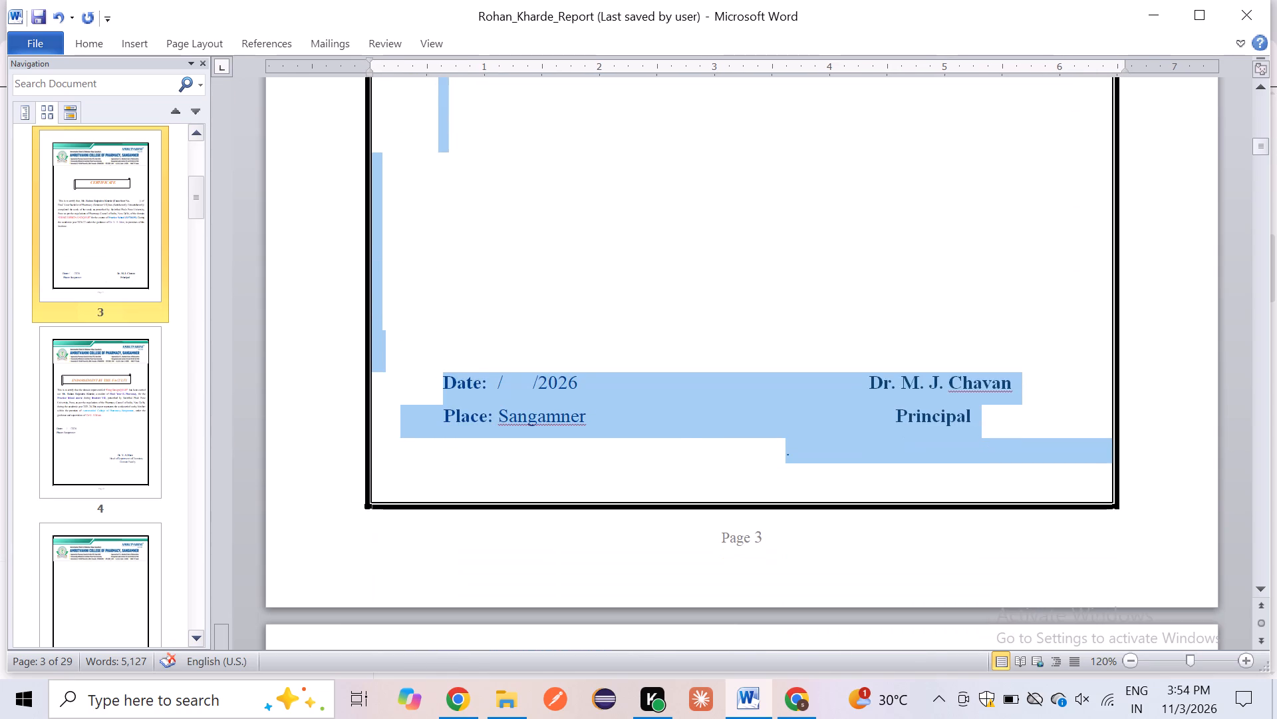
{"action": "left_click_drag", "start_coordinate": [726, 524], "coordinate": [772, 504]}
{"action": "key", "text": "ctrl+c"}
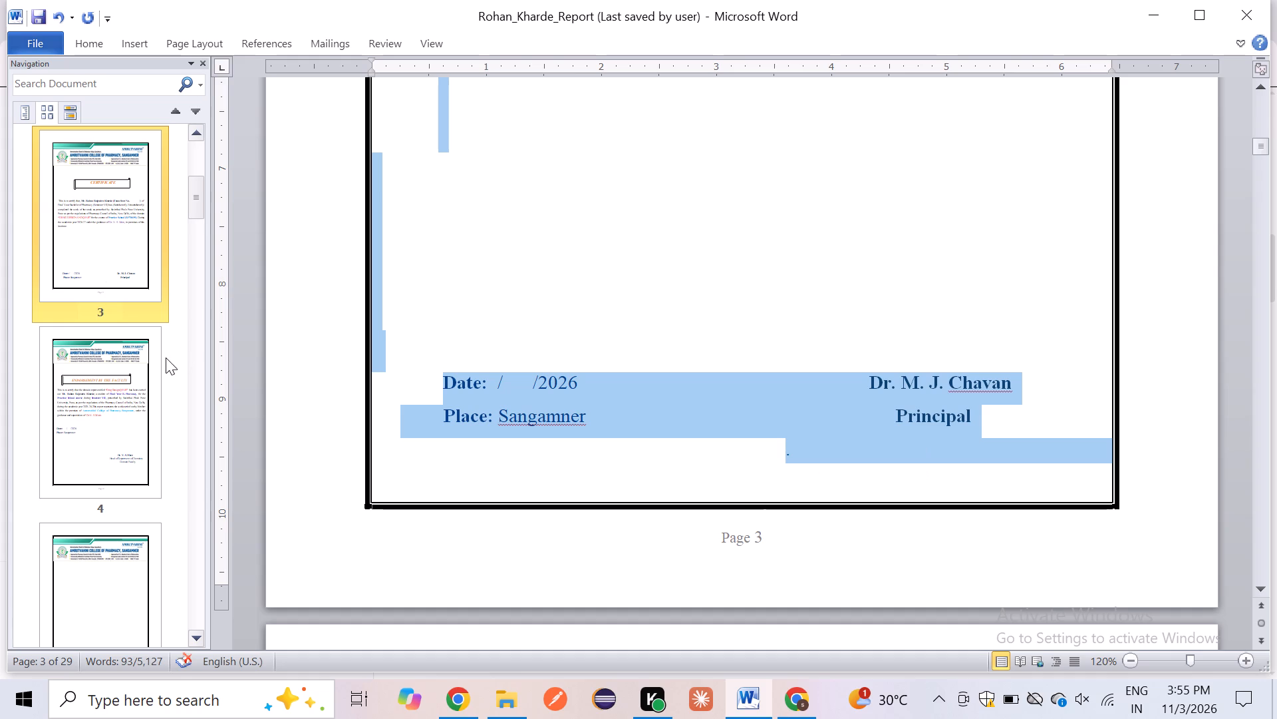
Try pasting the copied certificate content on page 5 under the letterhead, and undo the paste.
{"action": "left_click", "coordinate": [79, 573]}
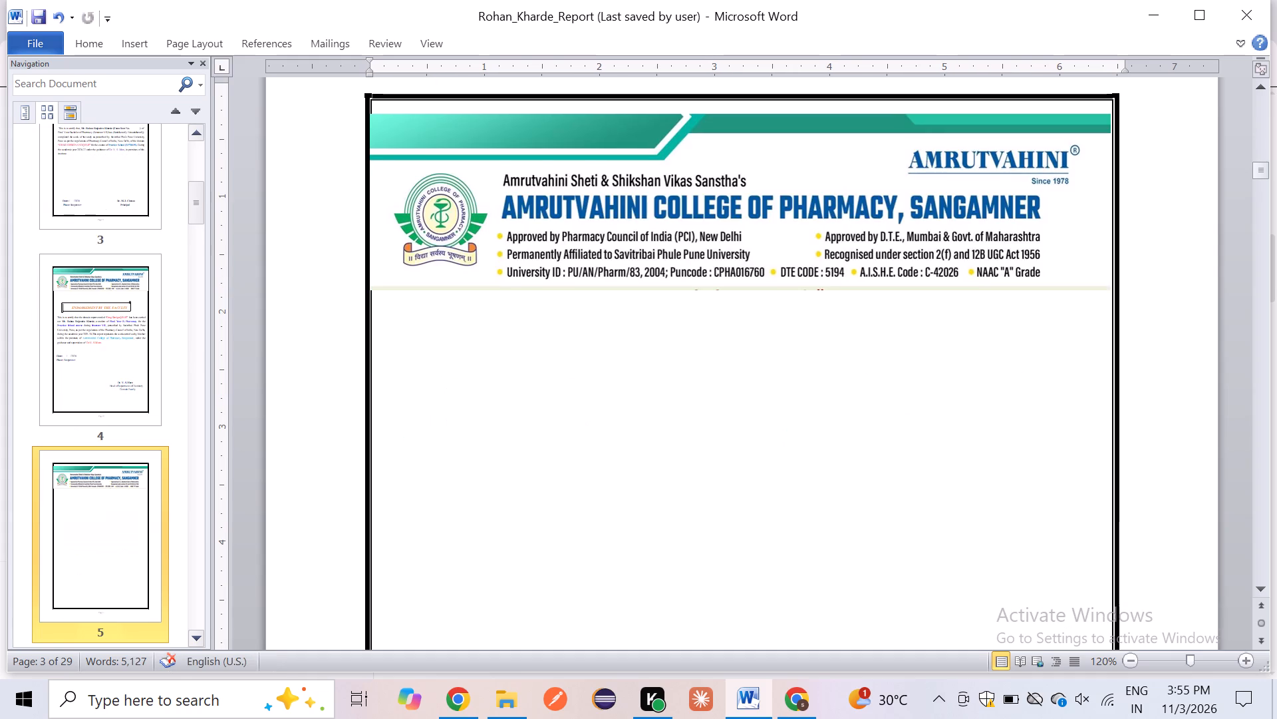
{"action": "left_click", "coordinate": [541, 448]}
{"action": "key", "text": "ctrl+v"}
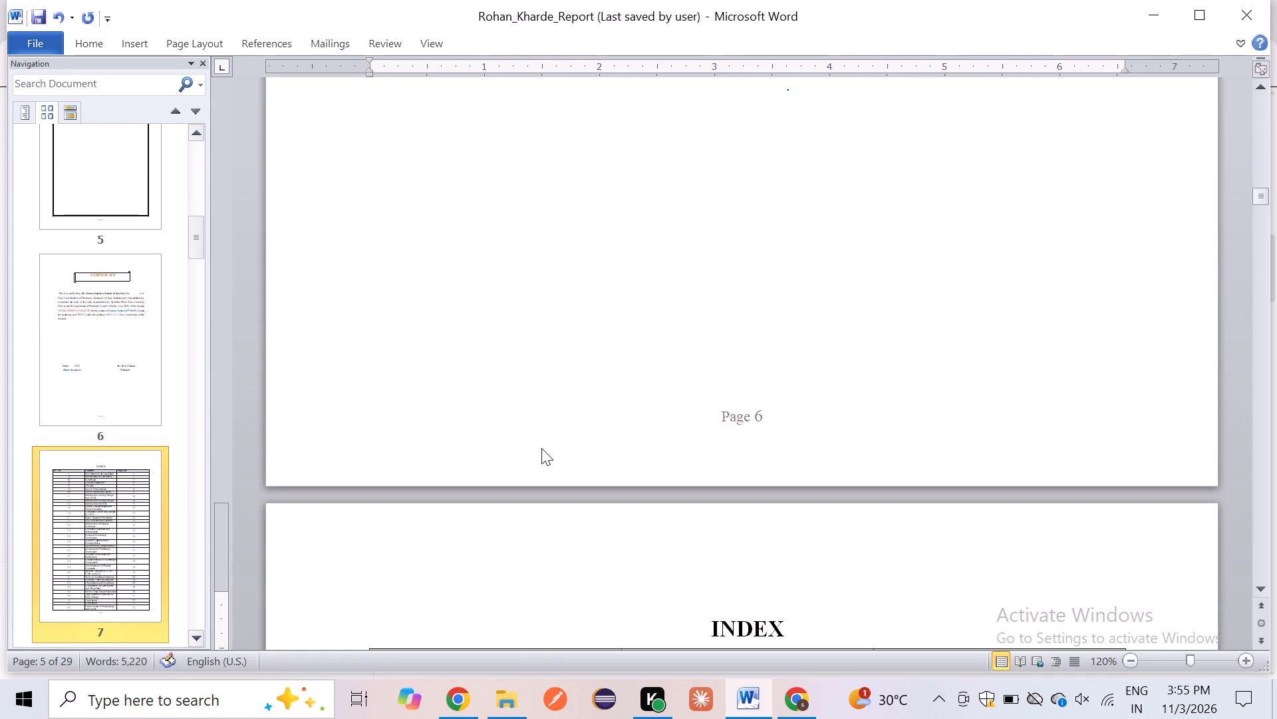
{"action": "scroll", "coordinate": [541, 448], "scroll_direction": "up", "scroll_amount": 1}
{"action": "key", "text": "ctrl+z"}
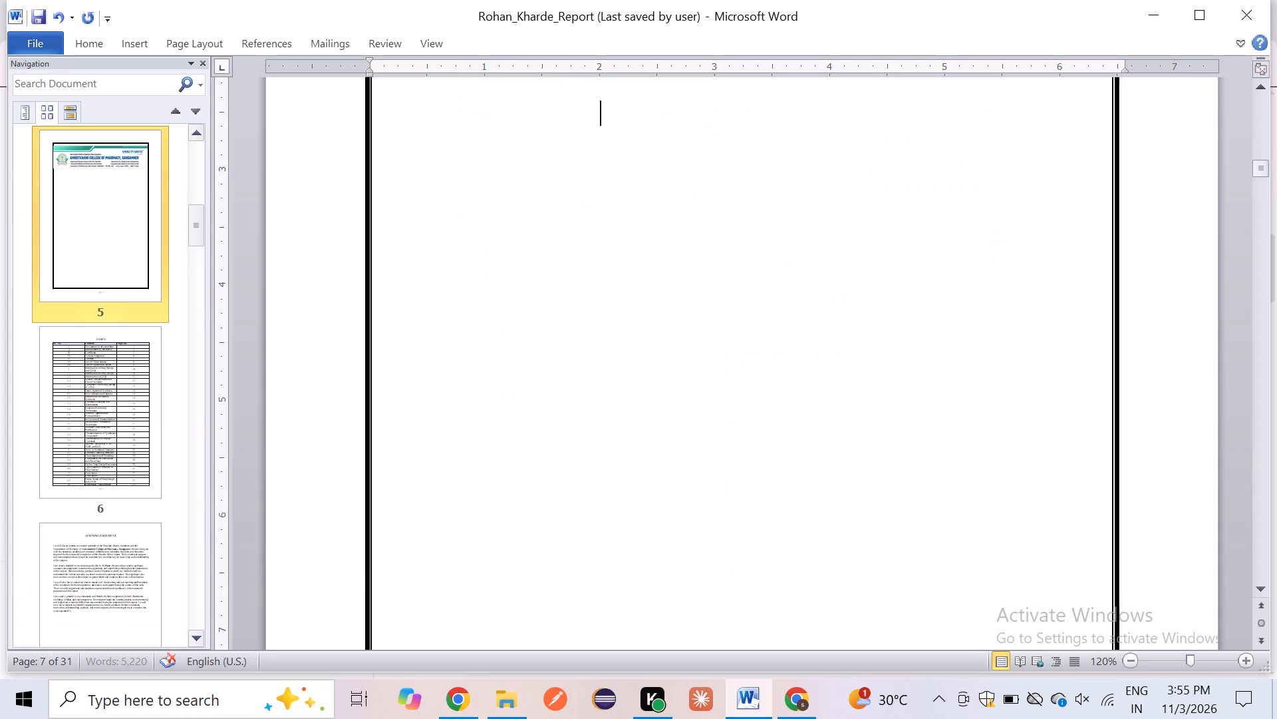
Paste the certificate content directly beneath the page 5 letterhead and check the page from title to signatures.
{"action": "left_click", "coordinate": [130, 261]}
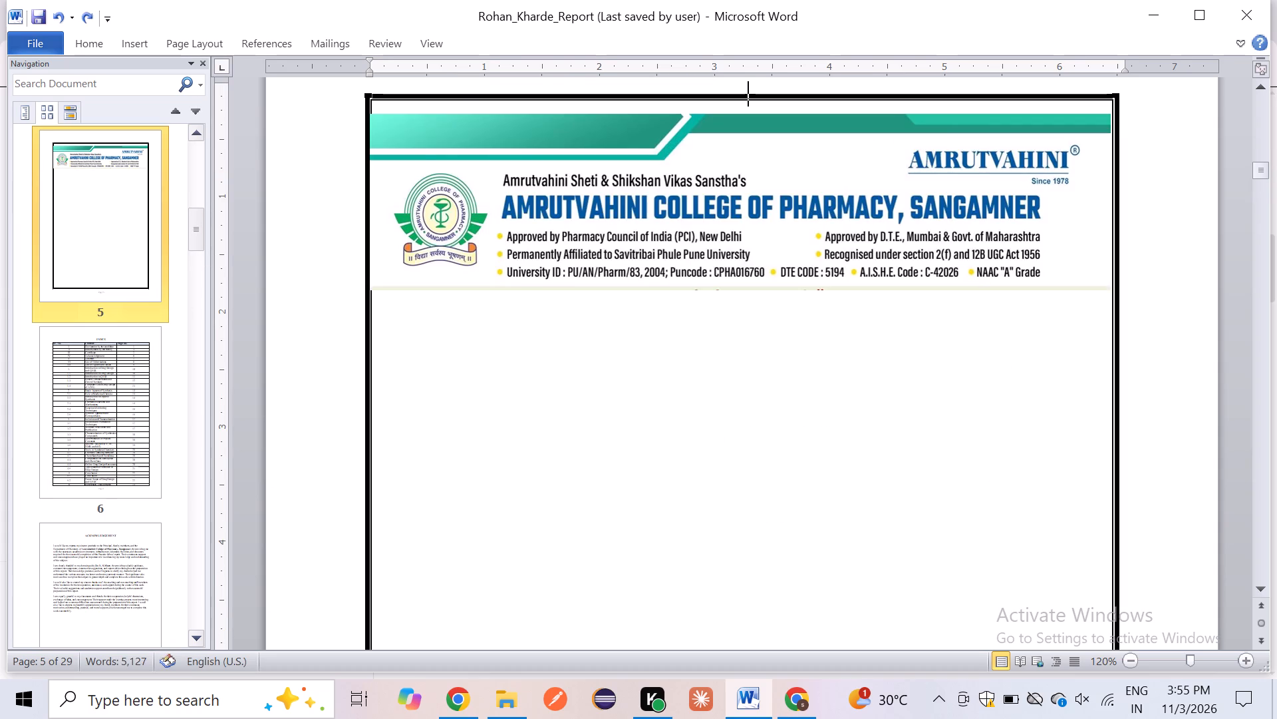
{"action": "left_click", "coordinate": [468, 348]}
{"action": "scroll", "coordinate": [414, 257], "scroll_direction": "up", "scroll_amount": 4}
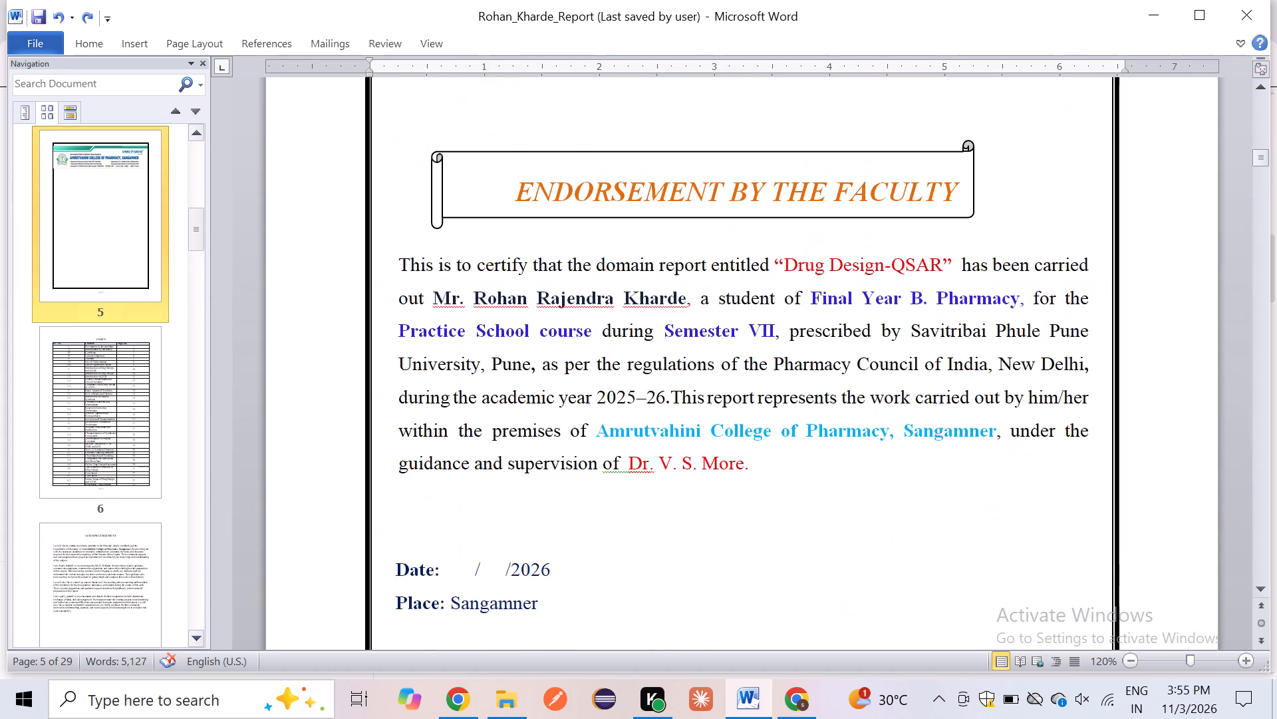
{"action": "scroll", "coordinate": [414, 257], "scroll_direction": "up", "scroll_amount": 1}
{"action": "scroll", "coordinate": [414, 257], "scroll_direction": "down", "scroll_amount": 4}
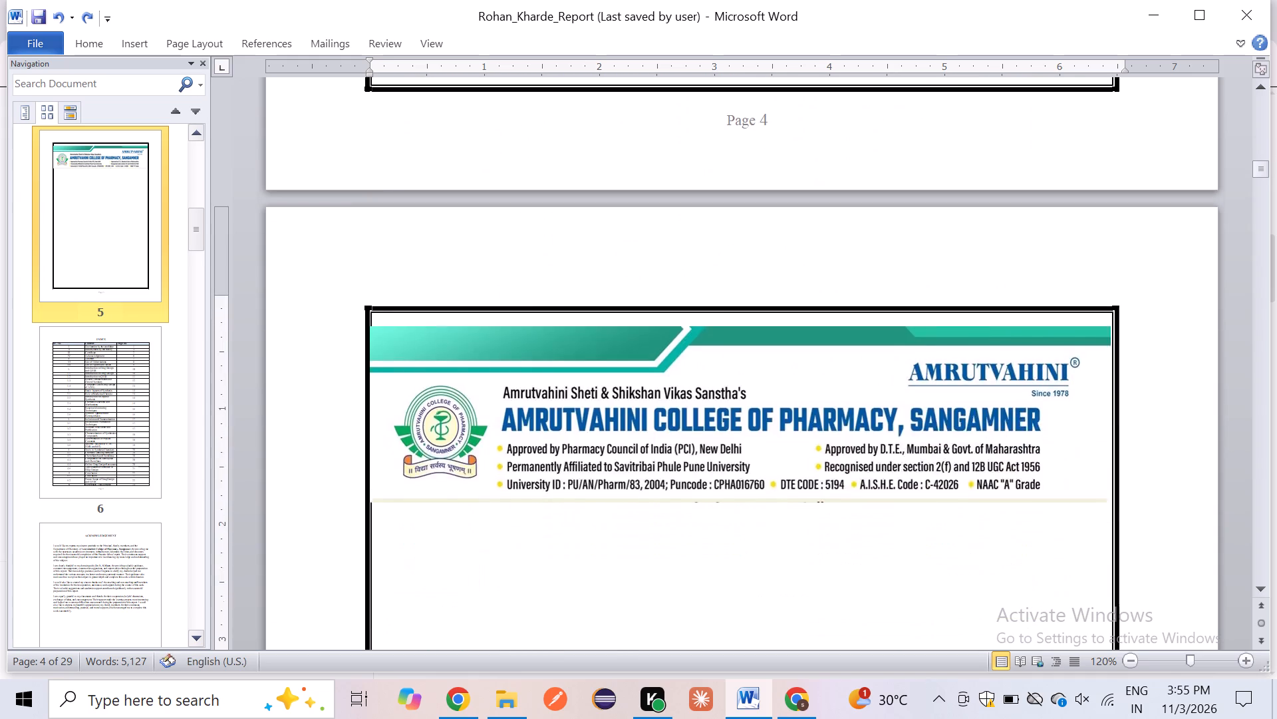
{"action": "scroll", "coordinate": [414, 257], "scroll_direction": "down", "scroll_amount": 1}
{"action": "left_click", "coordinate": [423, 270]}
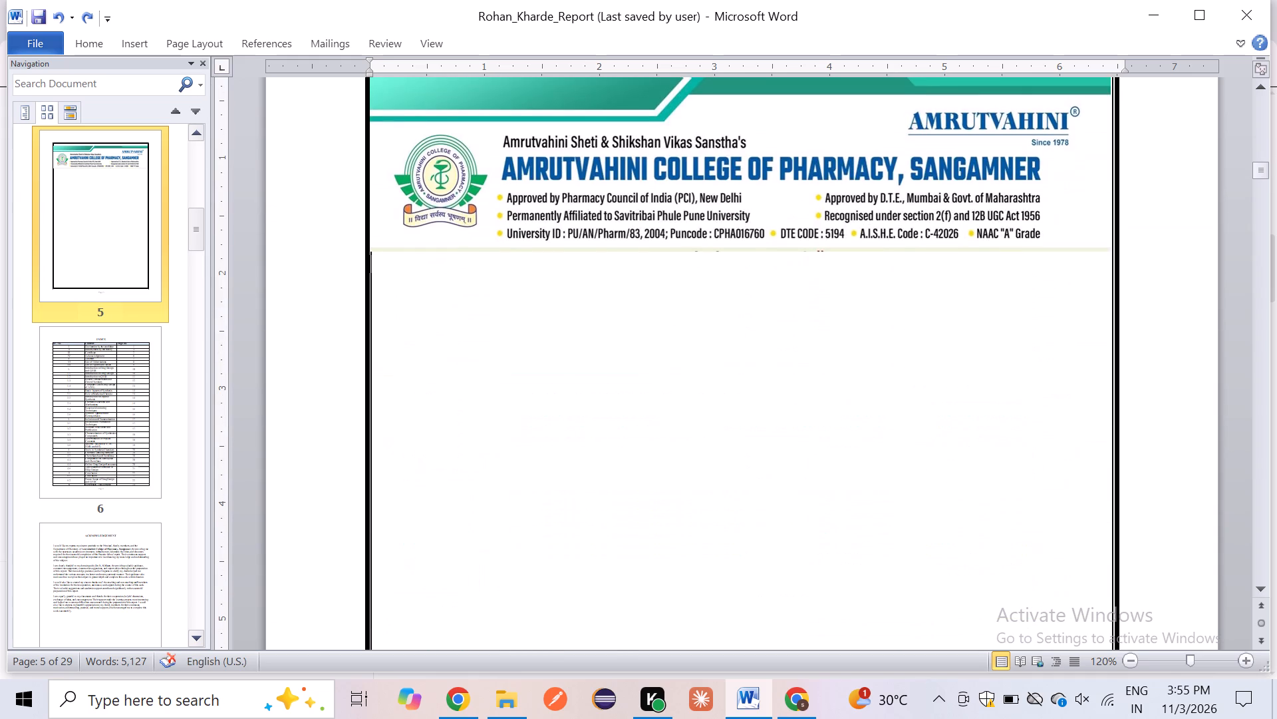
{"action": "key", "text": "ctrl+v"}
{"action": "scroll", "coordinate": [423, 270], "scroll_direction": "up", "scroll_amount": 1}
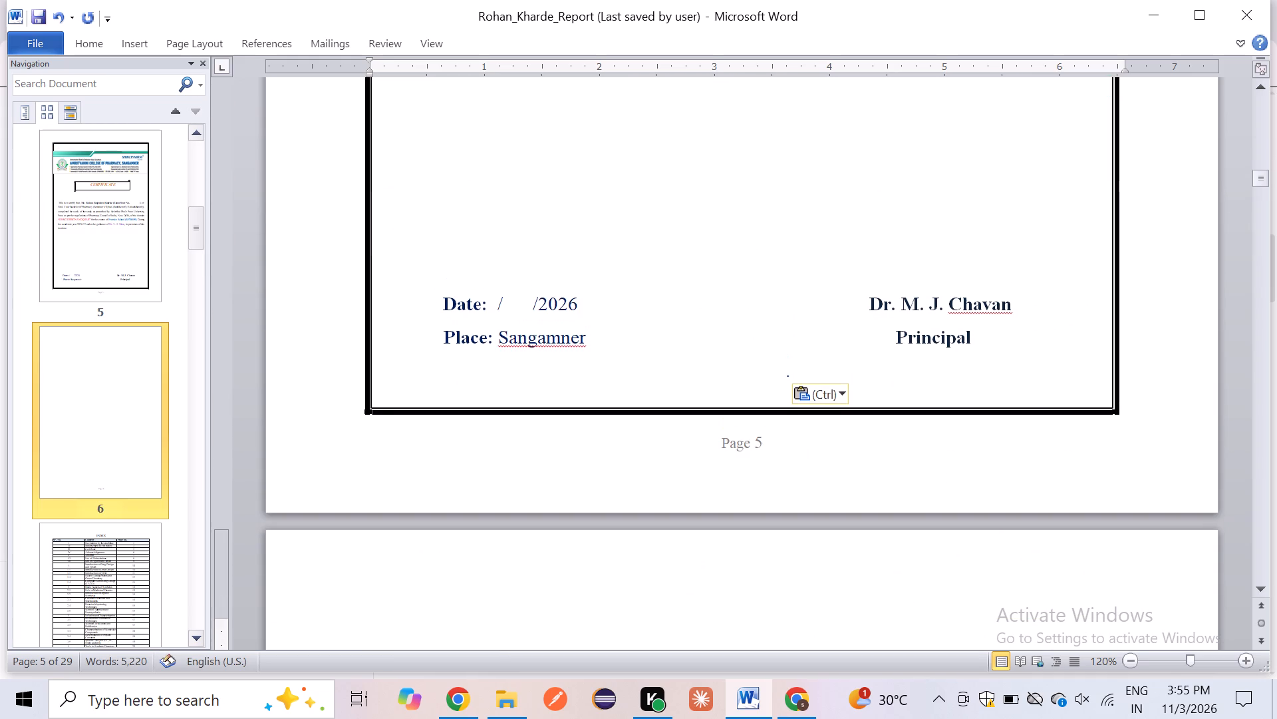
{"action": "scroll", "coordinate": [423, 270], "scroll_direction": "up", "scroll_amount": 3}
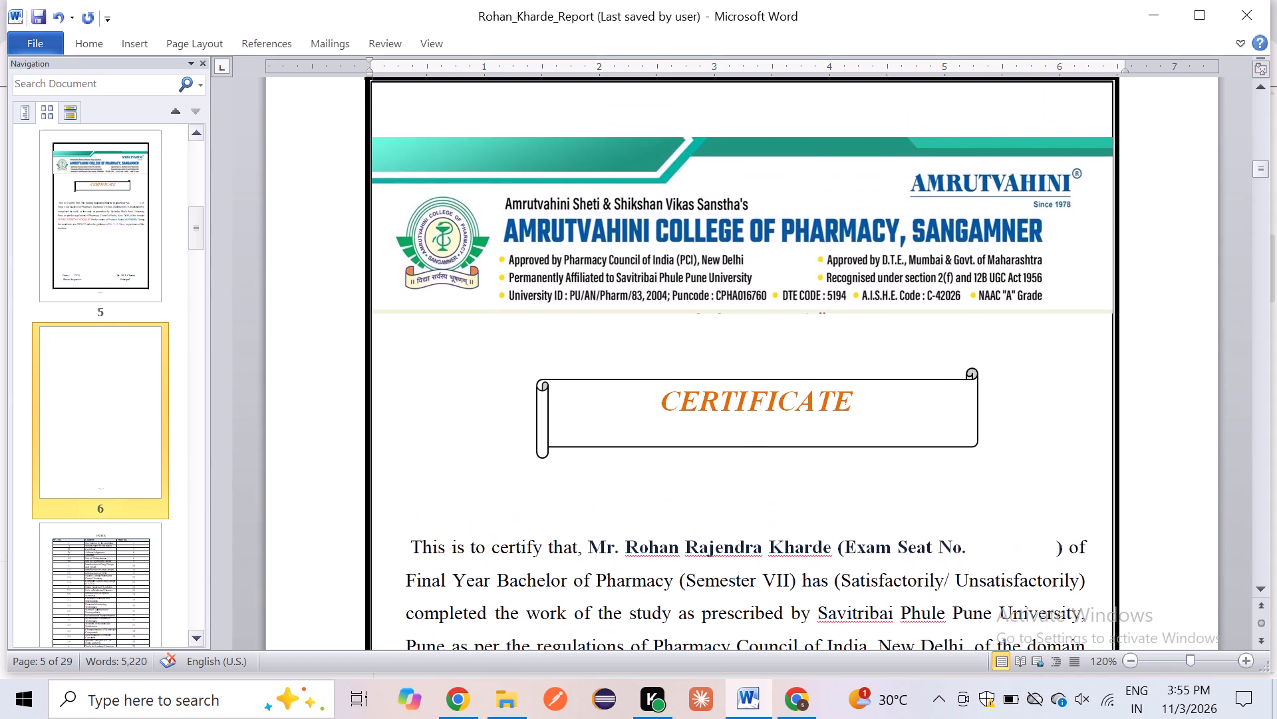
{"action": "scroll", "coordinate": [423, 270], "scroll_direction": "down", "scroll_amount": 2}
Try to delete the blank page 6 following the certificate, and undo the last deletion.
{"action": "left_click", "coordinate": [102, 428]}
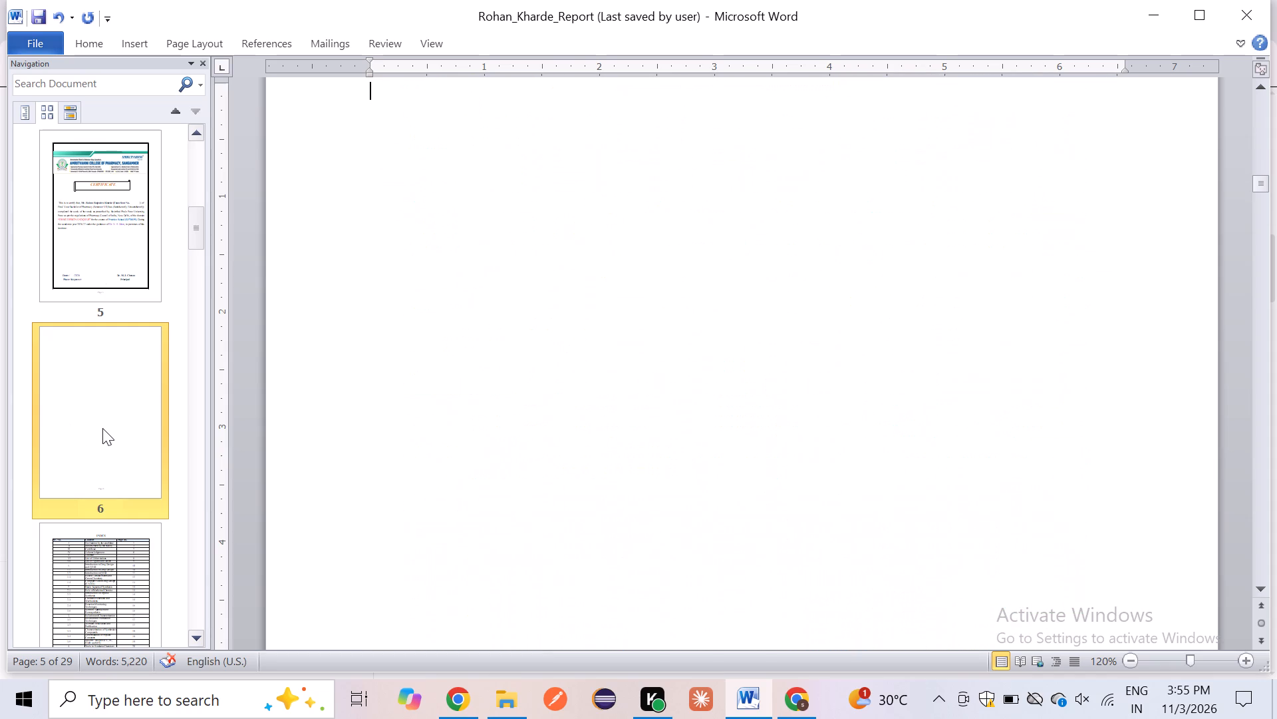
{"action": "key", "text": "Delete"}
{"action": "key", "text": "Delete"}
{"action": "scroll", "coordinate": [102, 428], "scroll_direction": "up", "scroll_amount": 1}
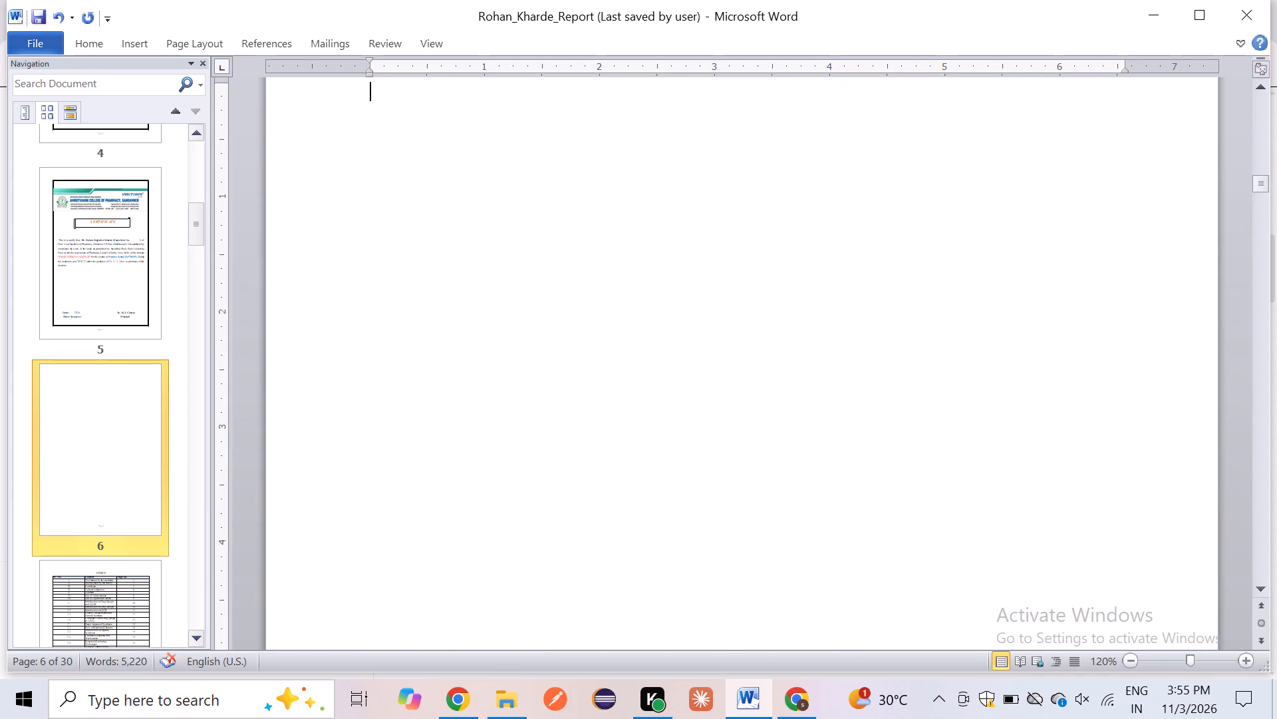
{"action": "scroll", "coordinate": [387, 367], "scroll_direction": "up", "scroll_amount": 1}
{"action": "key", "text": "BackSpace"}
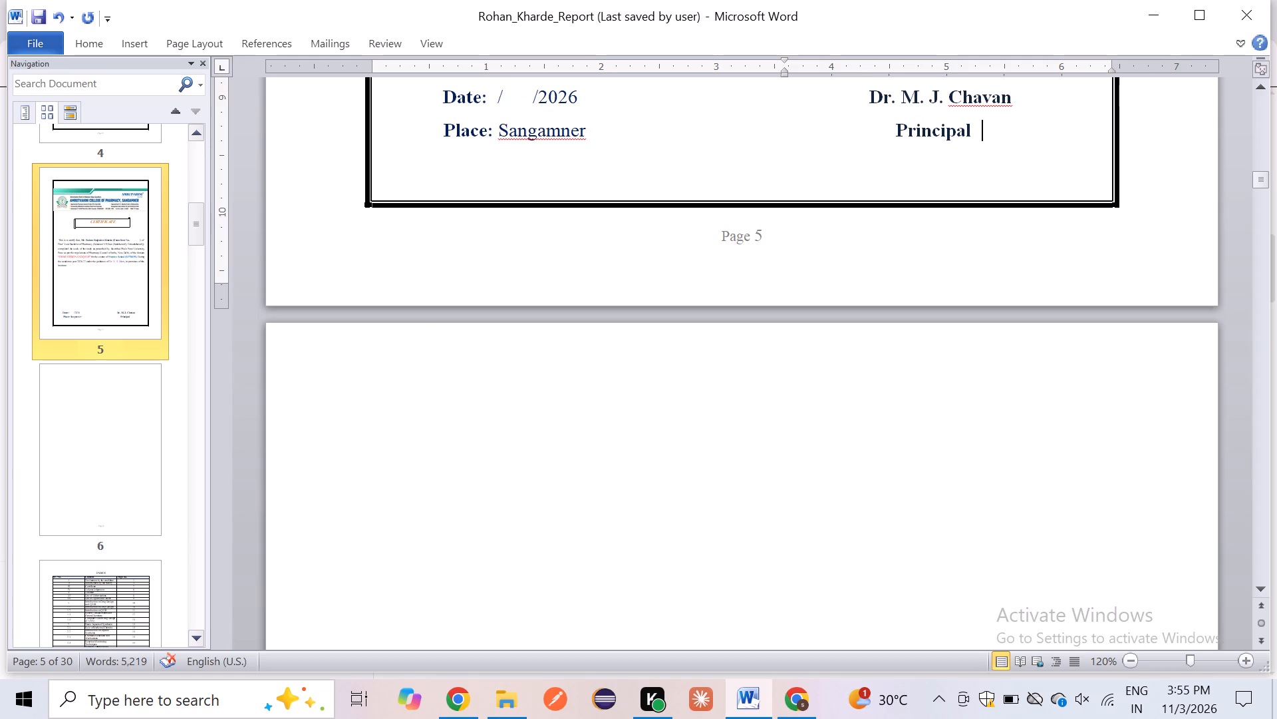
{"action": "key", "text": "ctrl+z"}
Remove the stray dot below the principal's signature, the blank page before INDEX, and the empty space above that heading.
{"action": "left_click", "coordinate": [485, 402]}
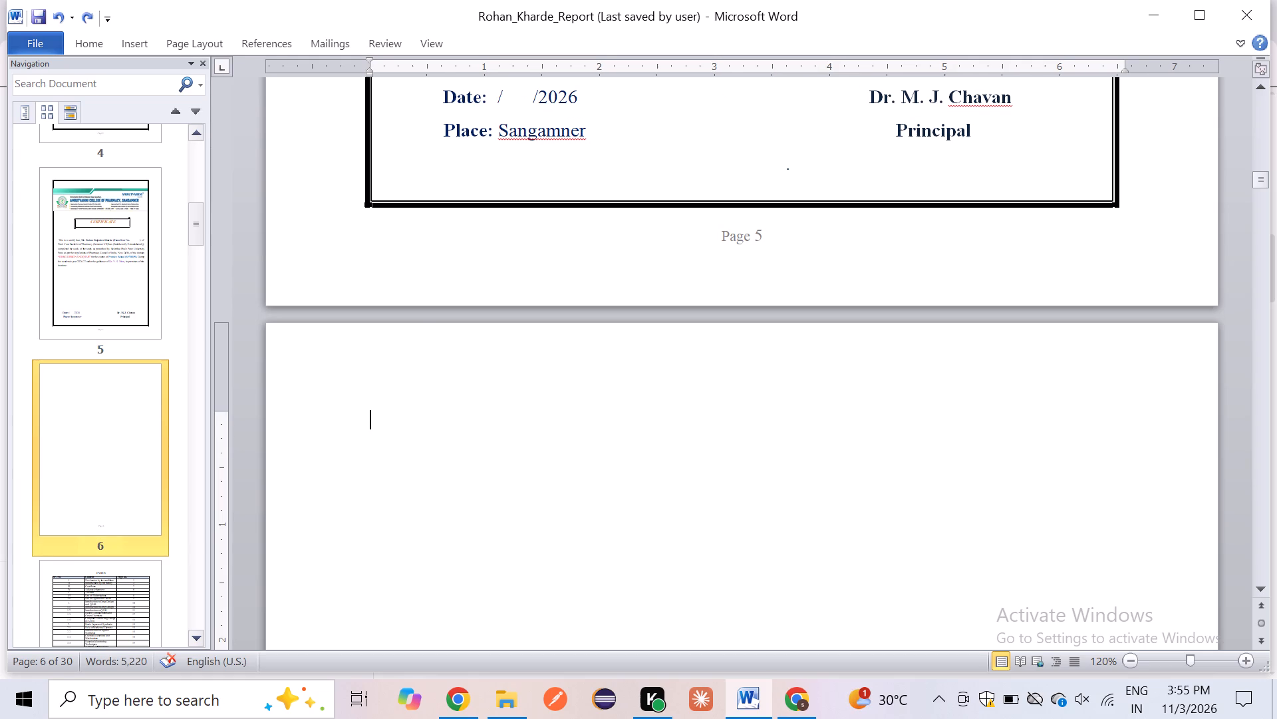
{"action": "right_click", "coordinate": [485, 402]}
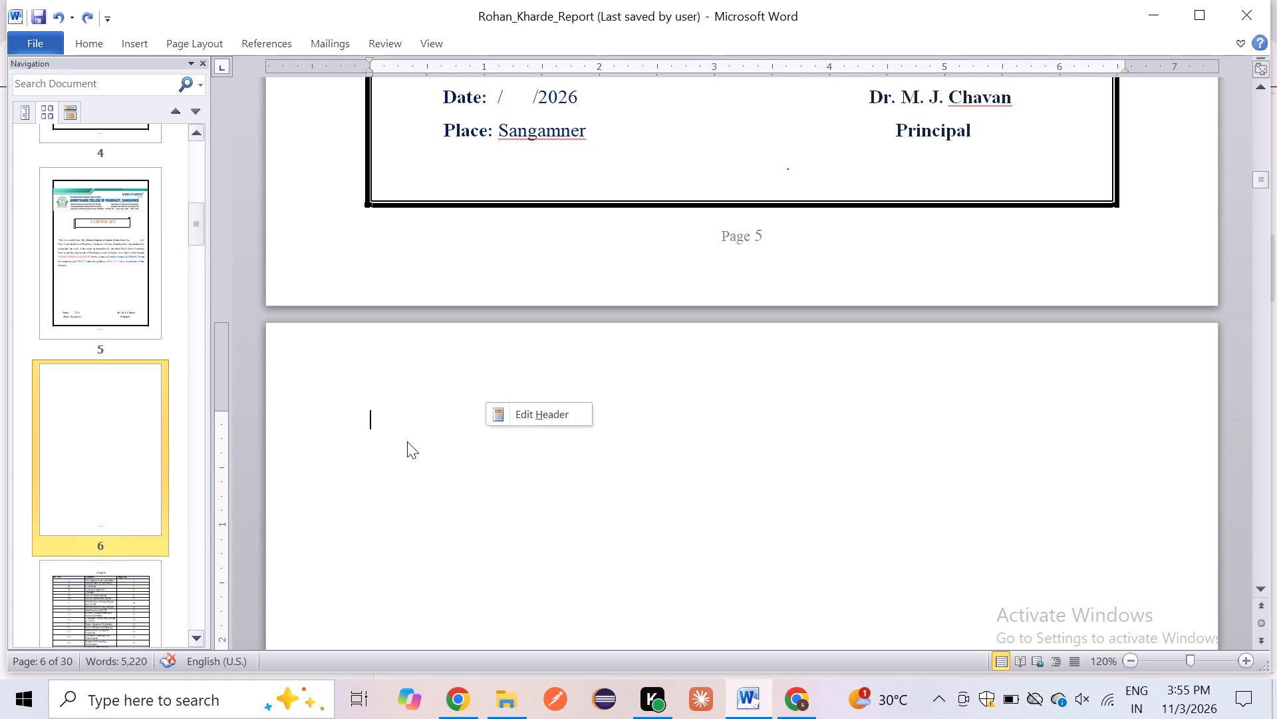
{"action": "left_click", "coordinate": [407, 441]}
{"action": "key", "text": "BackSpace"}
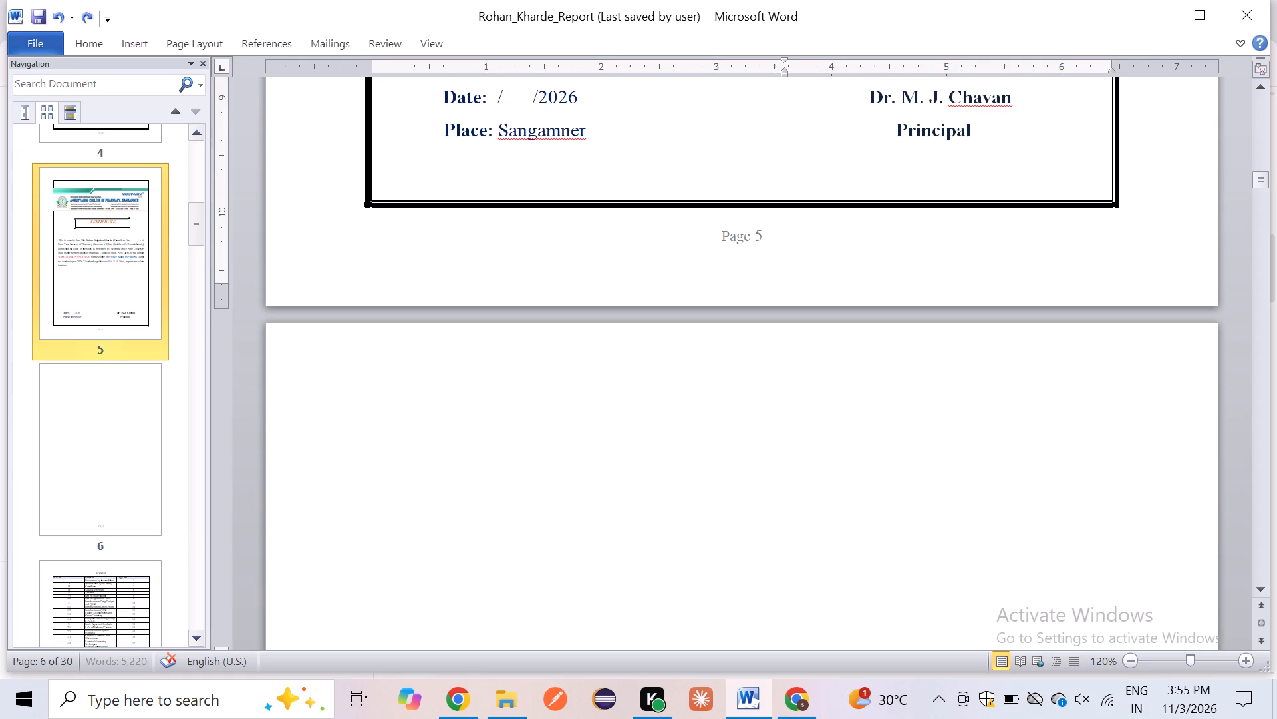
{"action": "left_click", "coordinate": [343, 436]}
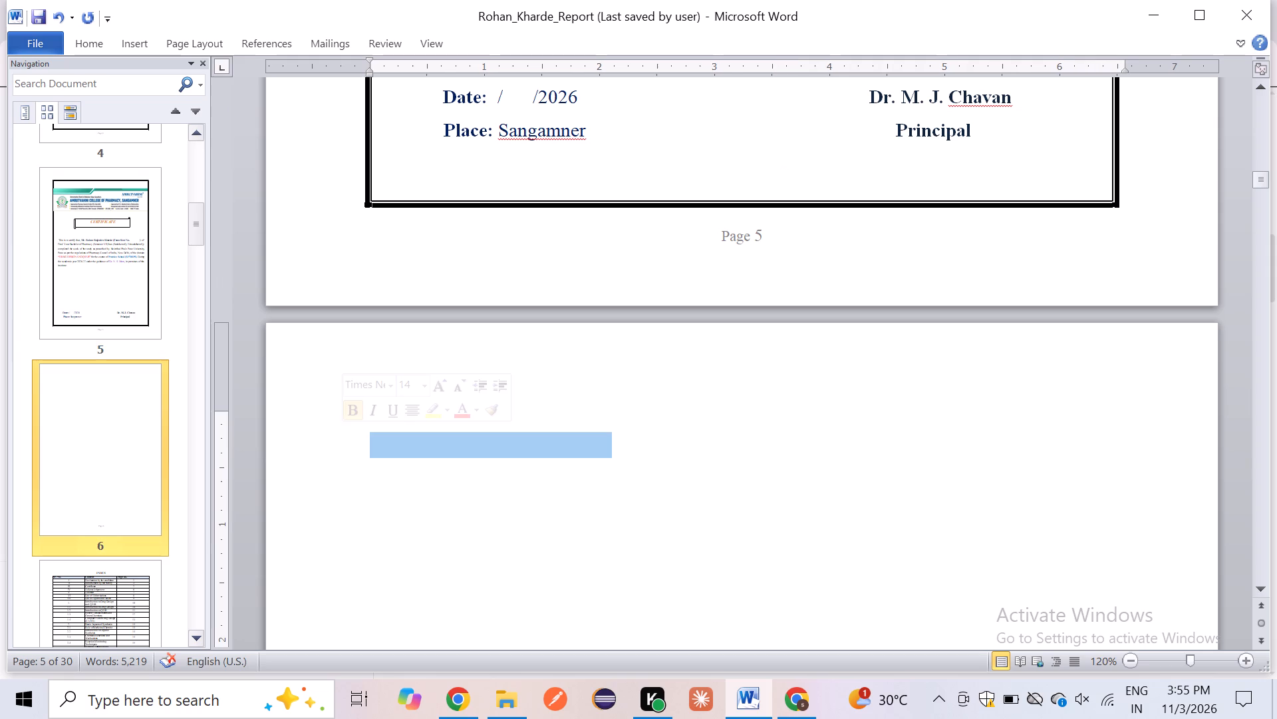
{"action": "key", "text": "Delete"}
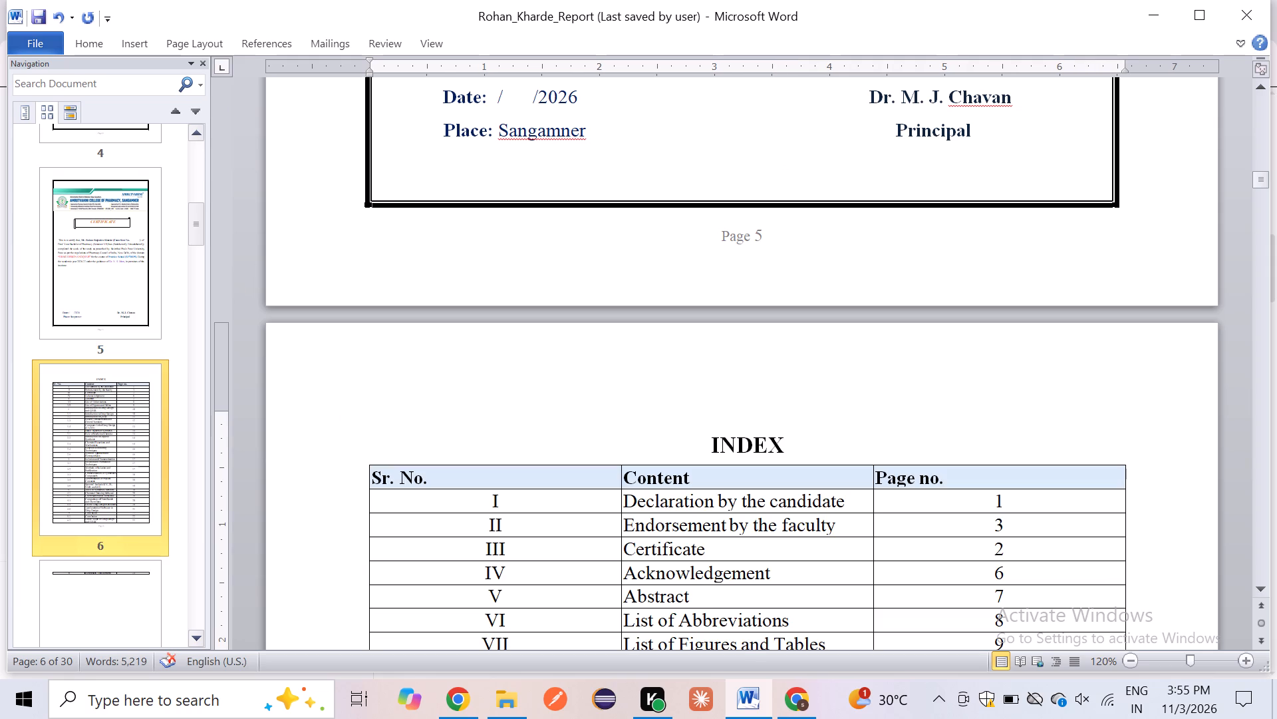
{"action": "key", "text": "BackSpace"}
{"action": "key", "text": "BackSpace"}
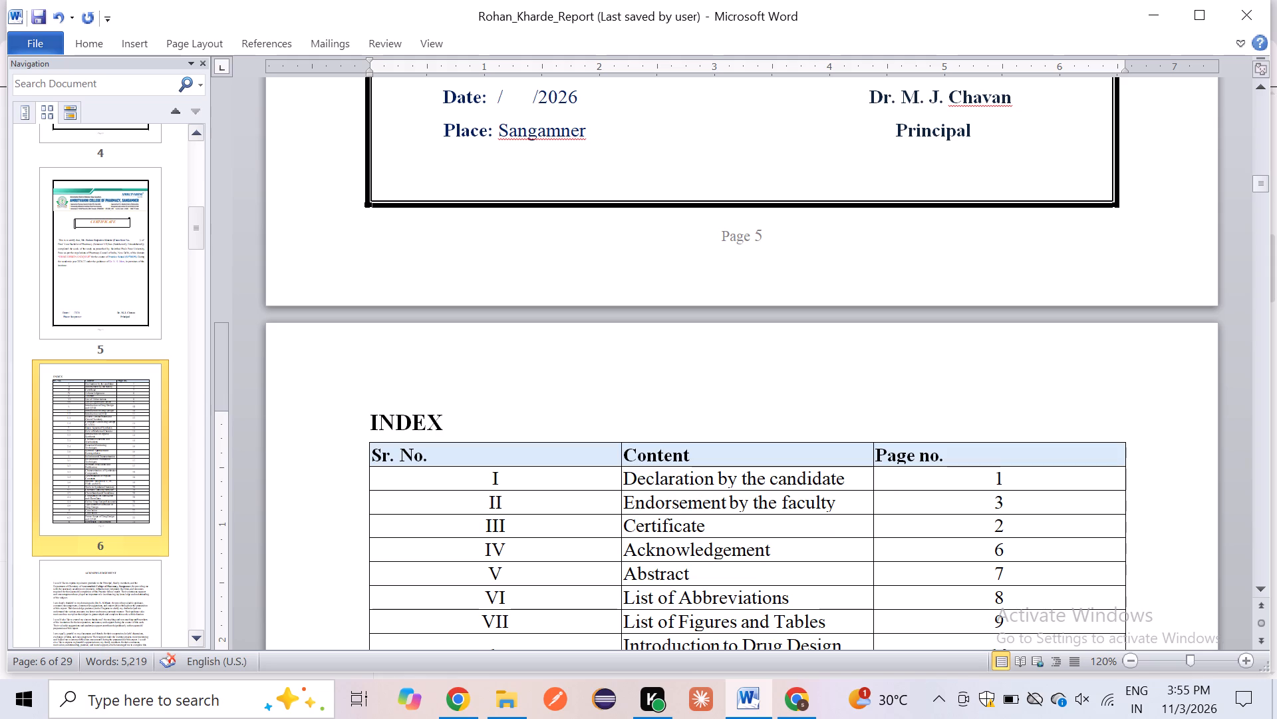
Center the INDEX heading above its table on page 6.
{"action": "left_click_drag", "start_coordinate": [351, 429], "coordinate": [434, 433]}
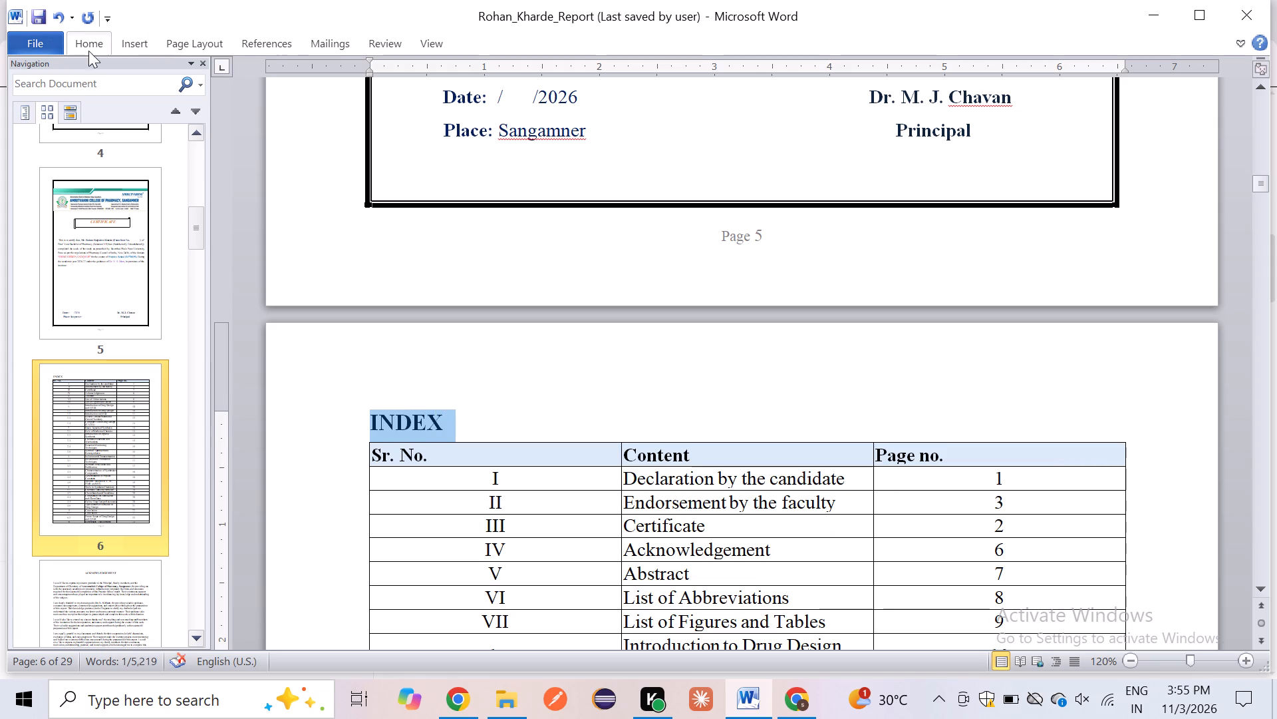
{"action": "left_click", "coordinate": [100, 43]}
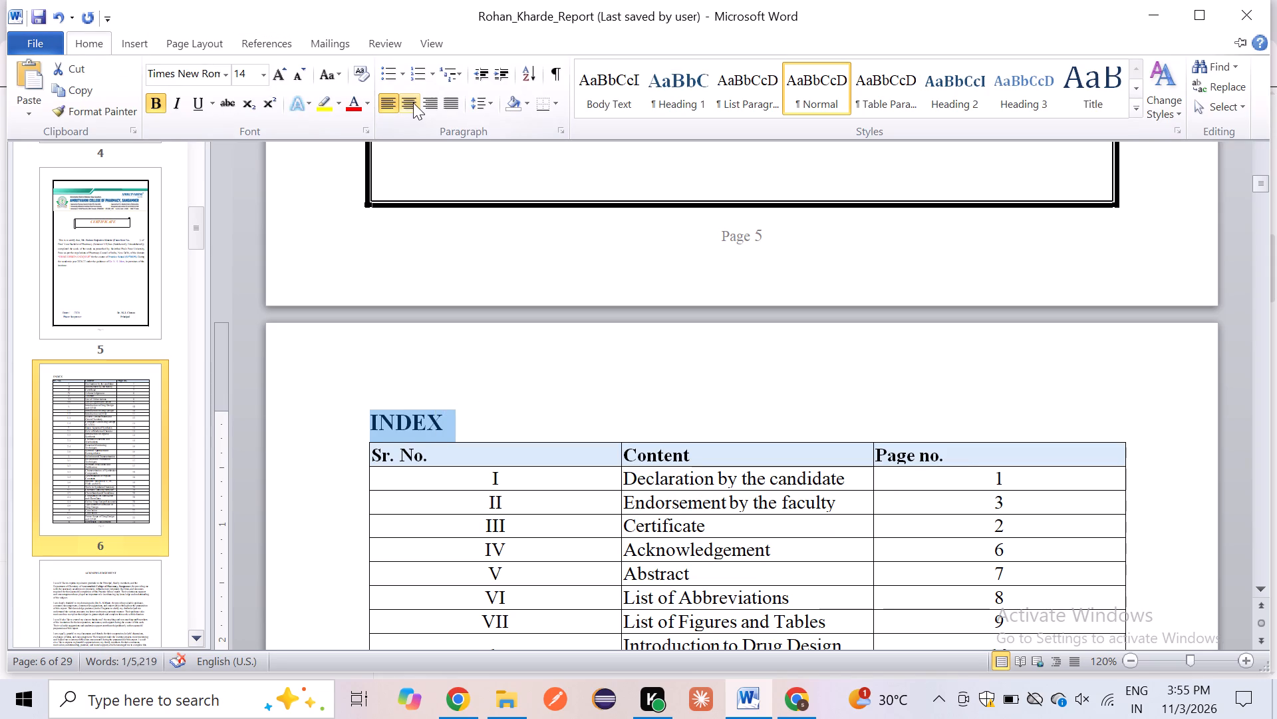
{"action": "left_click", "coordinate": [412, 102]}
Review the page order and layout of the front pages, from the faculty endorsement and certificate through INDEX, acknowledgement and abstract.
{"action": "scroll", "coordinate": [575, 363], "scroll_direction": "down", "scroll_amount": 2}
{"action": "scroll", "coordinate": [575, 363], "scroll_direction": "up", "scroll_amount": 1}
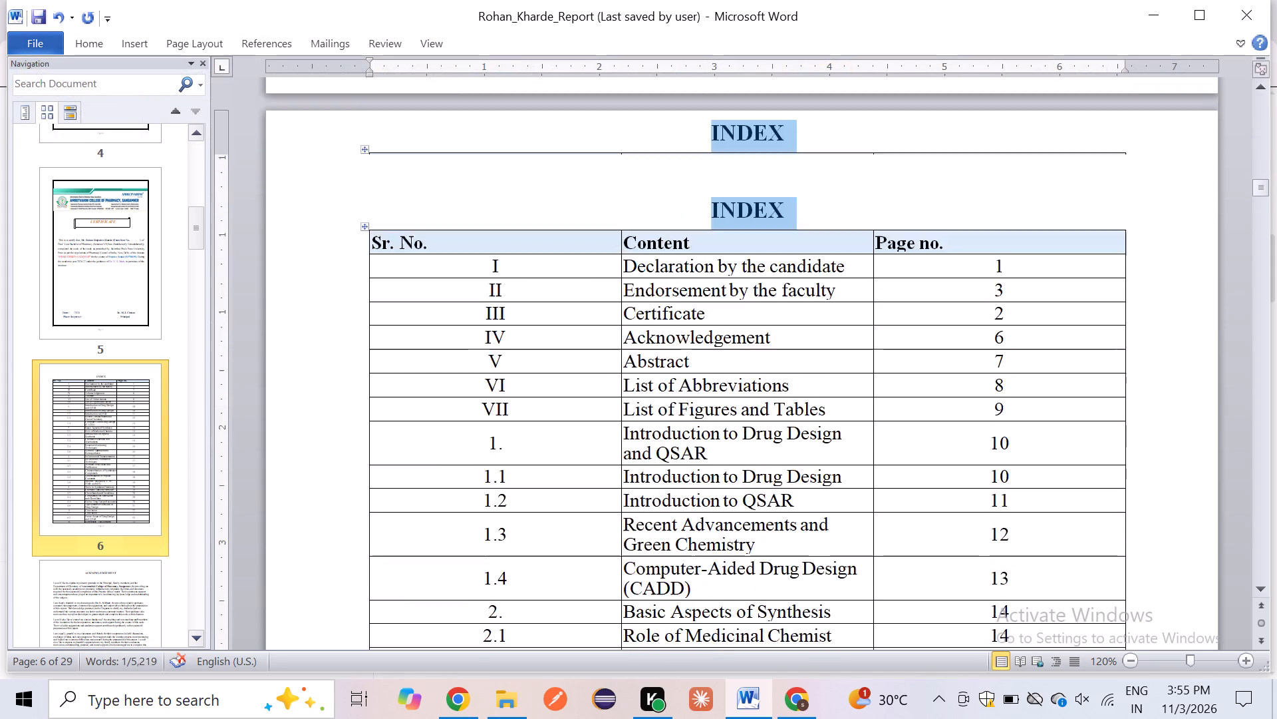
{"action": "scroll", "coordinate": [575, 363], "scroll_direction": "up", "scroll_amount": 1}
{"action": "scroll", "coordinate": [575, 363], "scroll_direction": "down", "scroll_amount": 4}
{"action": "scroll", "coordinate": [575, 363], "scroll_direction": "up", "scroll_amount": 3}
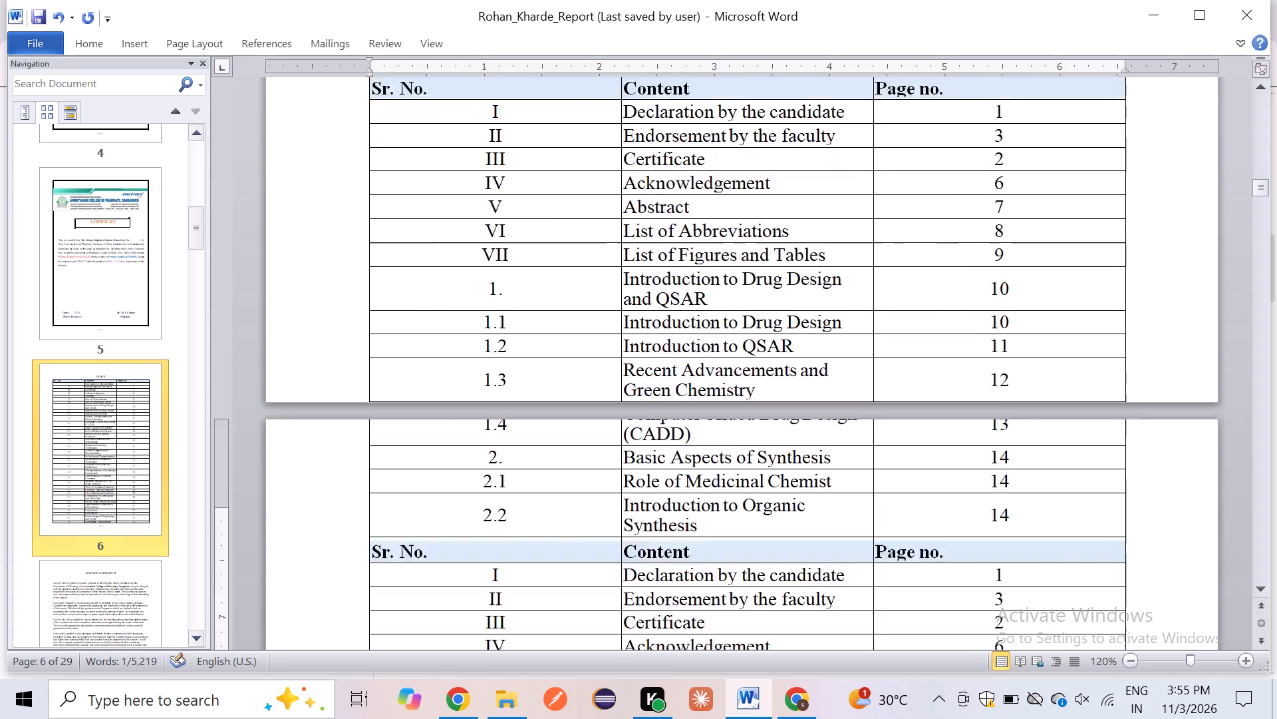
{"action": "scroll", "coordinate": [575, 363], "scroll_direction": "up", "scroll_amount": 4}
{"action": "double_click", "coordinate": [146, 293]}
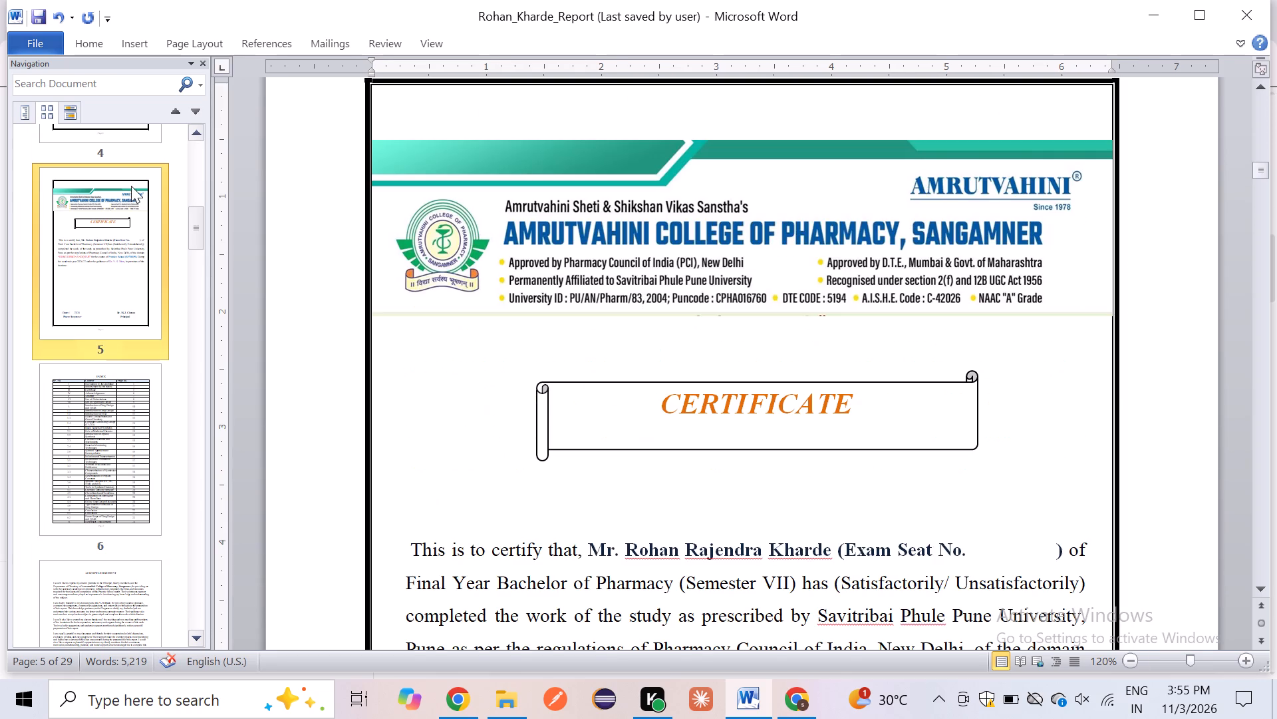
{"action": "scroll", "coordinate": [117, 150], "scroll_direction": "up", "scroll_amount": 1}
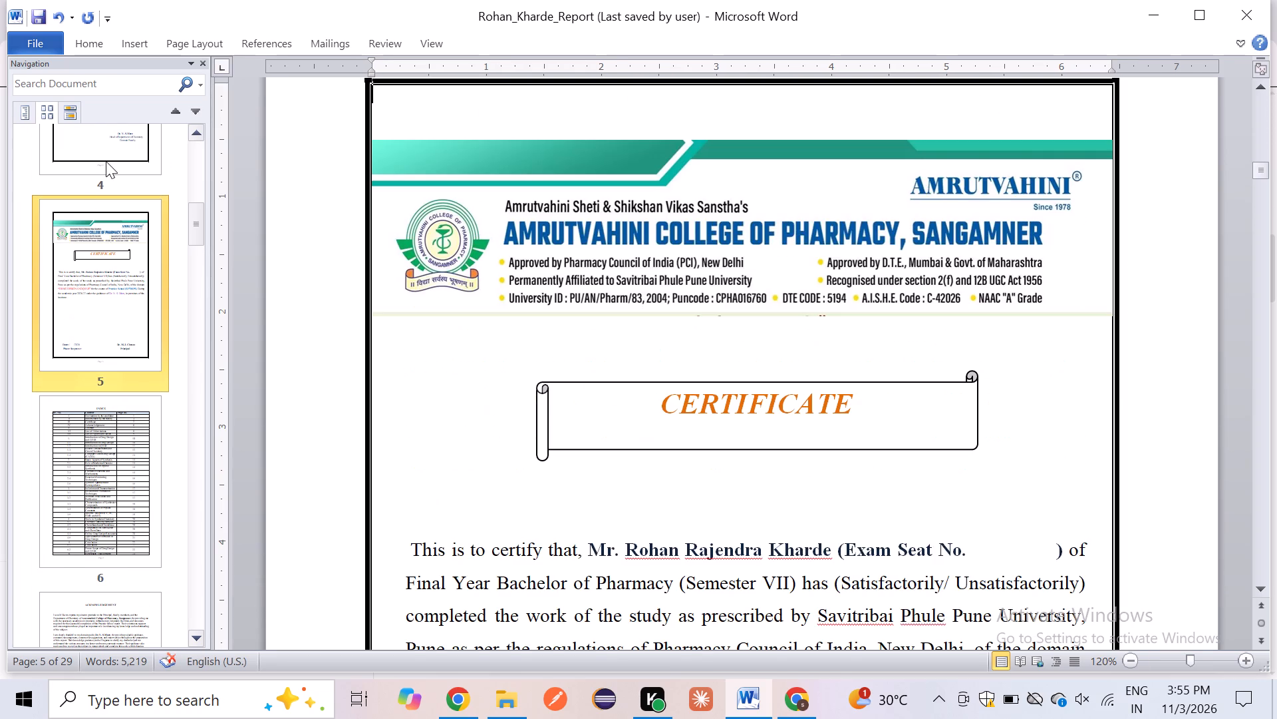
{"action": "left_click", "coordinate": [106, 161]}
{"action": "scroll", "coordinate": [478, 383], "scroll_direction": "down", "scroll_amount": 7}
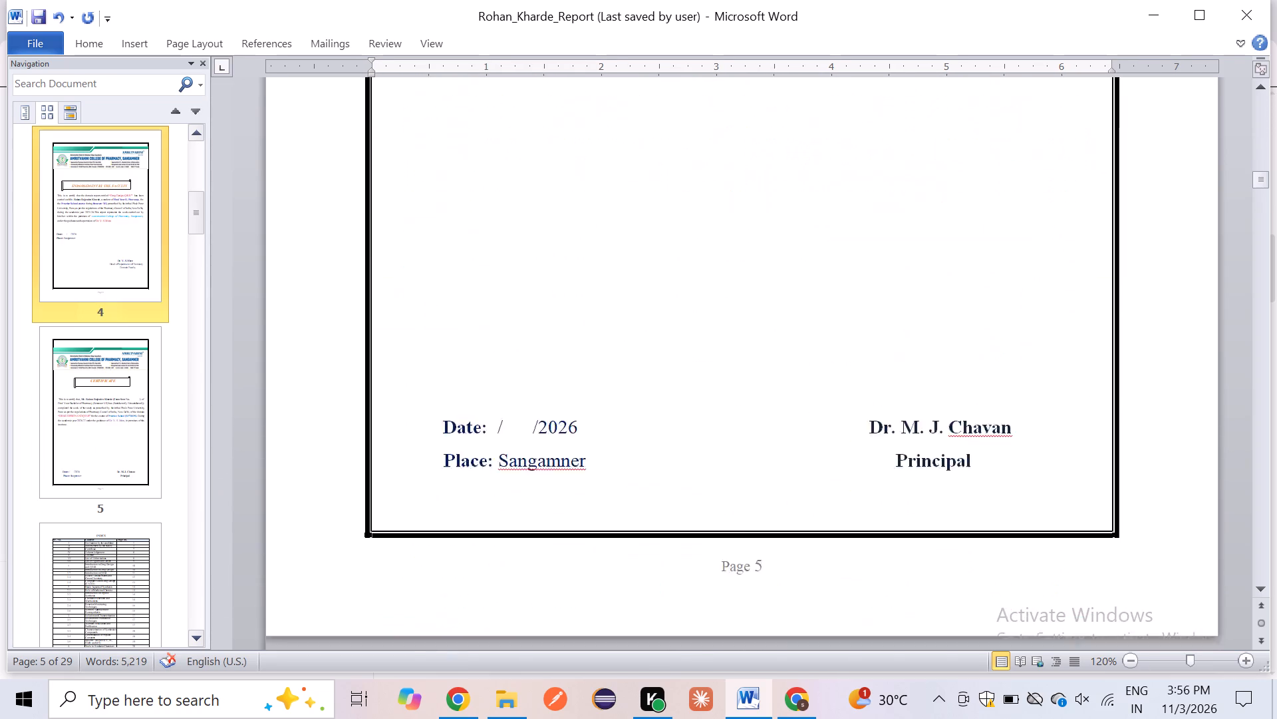
{"action": "scroll", "coordinate": [478, 383], "scroll_direction": "down", "scroll_amount": 9}
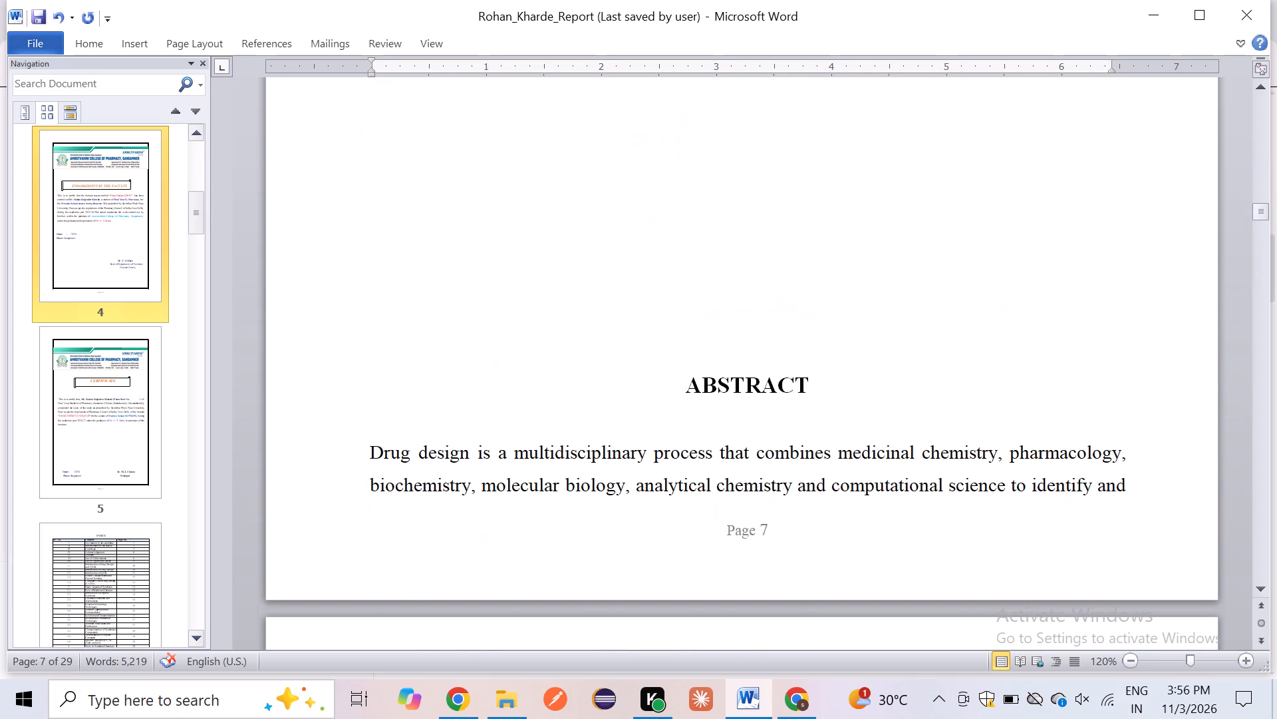
{"action": "scroll", "coordinate": [494, 308], "scroll_direction": "down", "scroll_amount": 4}
{"action": "scroll", "coordinate": [494, 308], "scroll_direction": "up", "scroll_amount": 1}
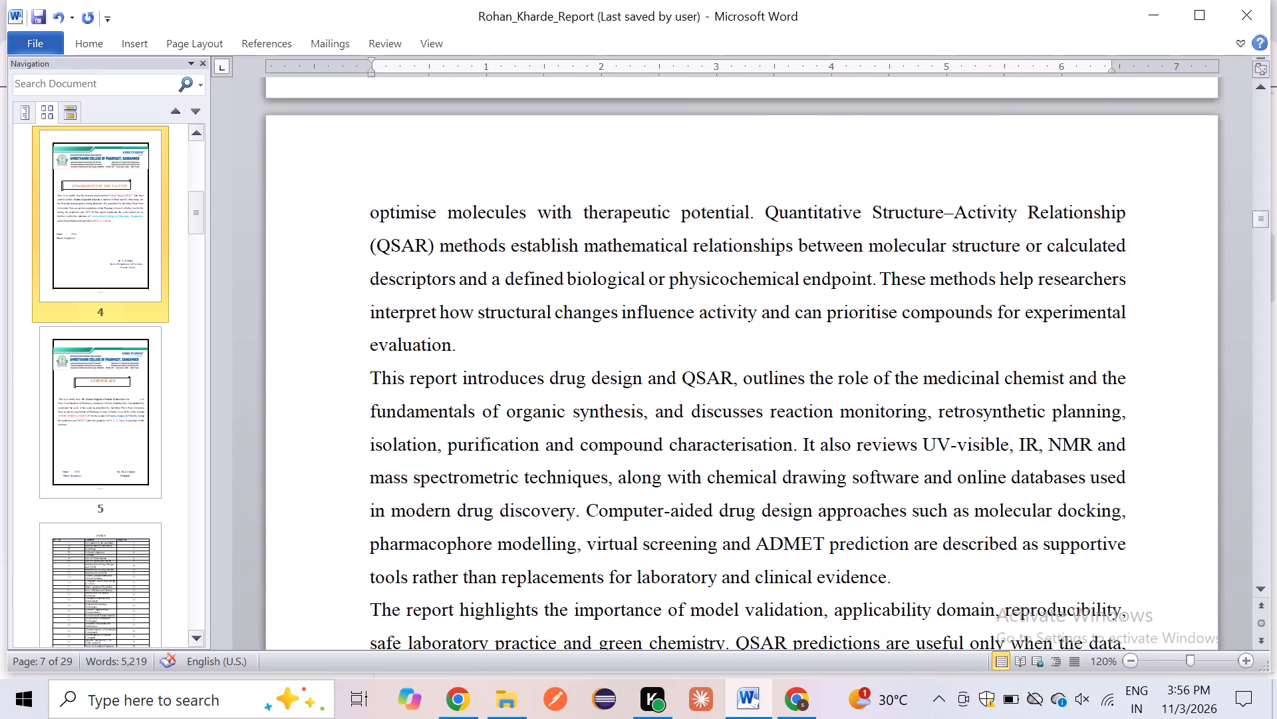
{"action": "scroll", "coordinate": [494, 308], "scroll_direction": "up", "scroll_amount": 6}
{"action": "scroll", "coordinate": [494, 308], "scroll_direction": "down", "scroll_amount": 1}
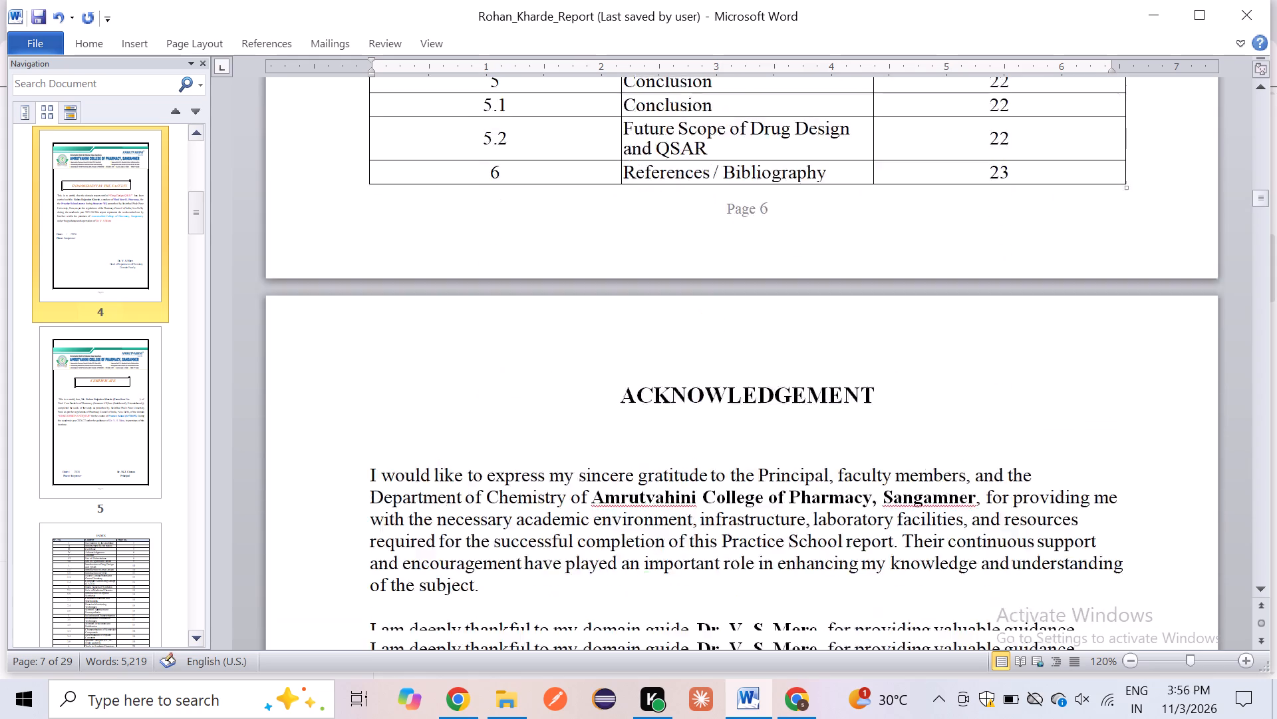
Justify the acknowledgement's body paragraphs on page 7 and set their line spacing to 1.5.
{"action": "scroll", "coordinate": [494, 308], "scroll_direction": "down", "scroll_amount": 3}
{"action": "scroll", "coordinate": [494, 308], "scroll_direction": "up", "scroll_amount": 1}
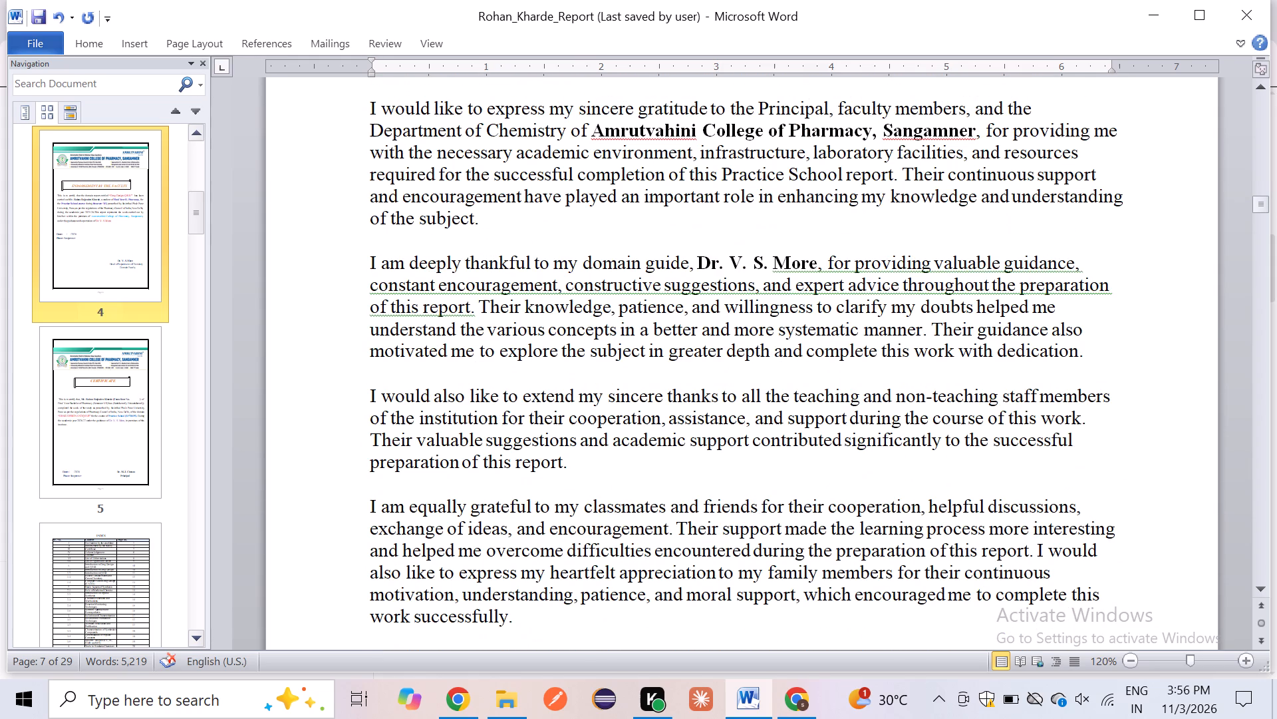
{"action": "left_click_drag", "start_coordinate": [362, 103], "coordinate": [533, 617]}
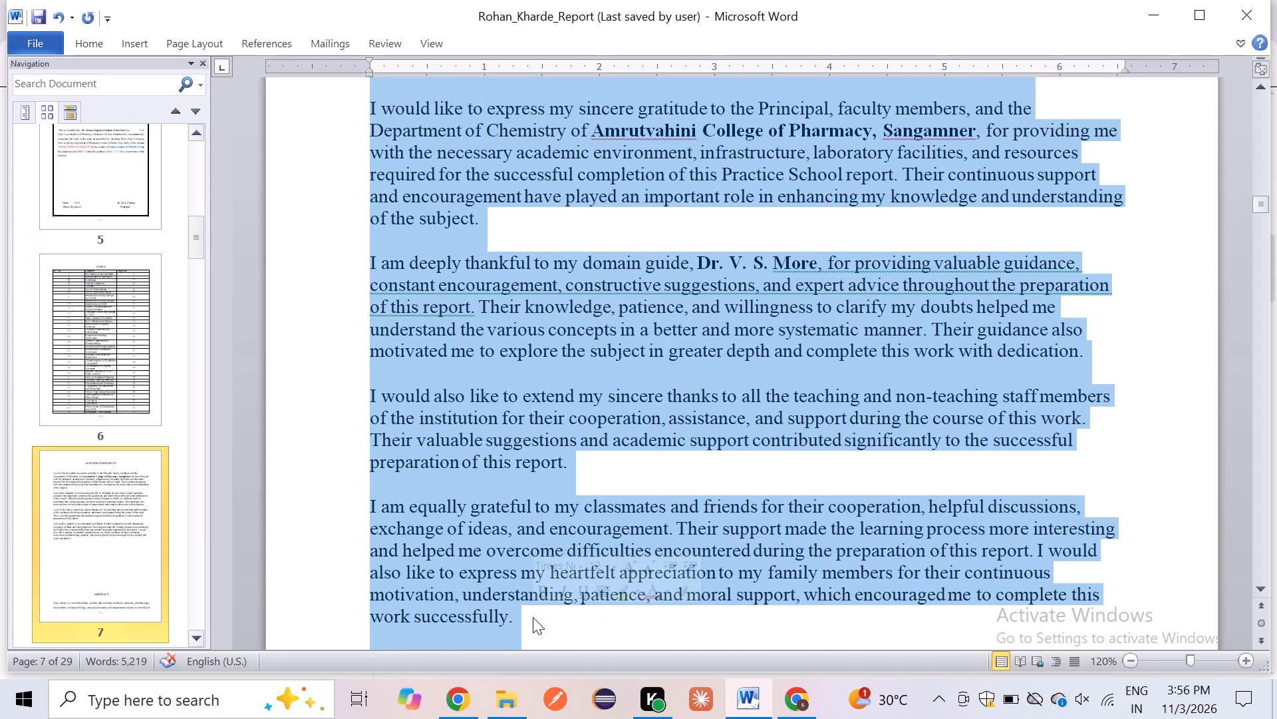
{"action": "left_click", "coordinate": [132, 45]}
{"action": "left_click", "coordinate": [82, 43]}
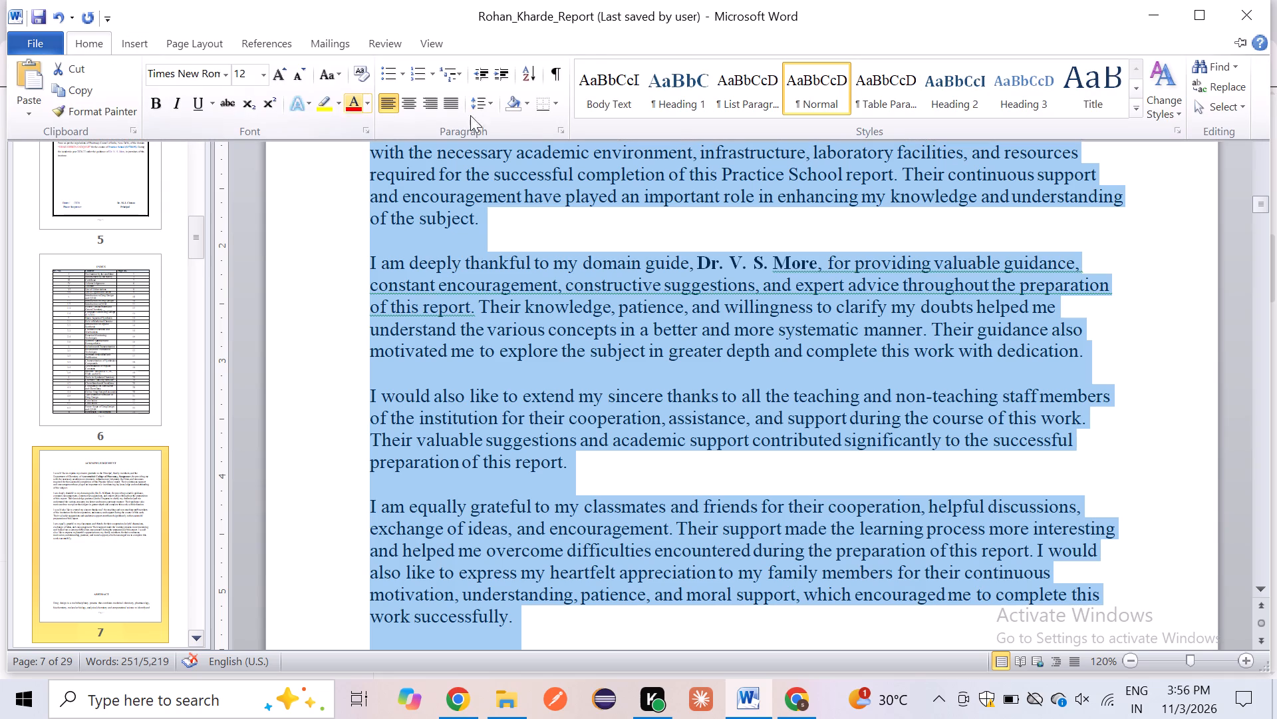
{"action": "left_click", "coordinate": [456, 109]}
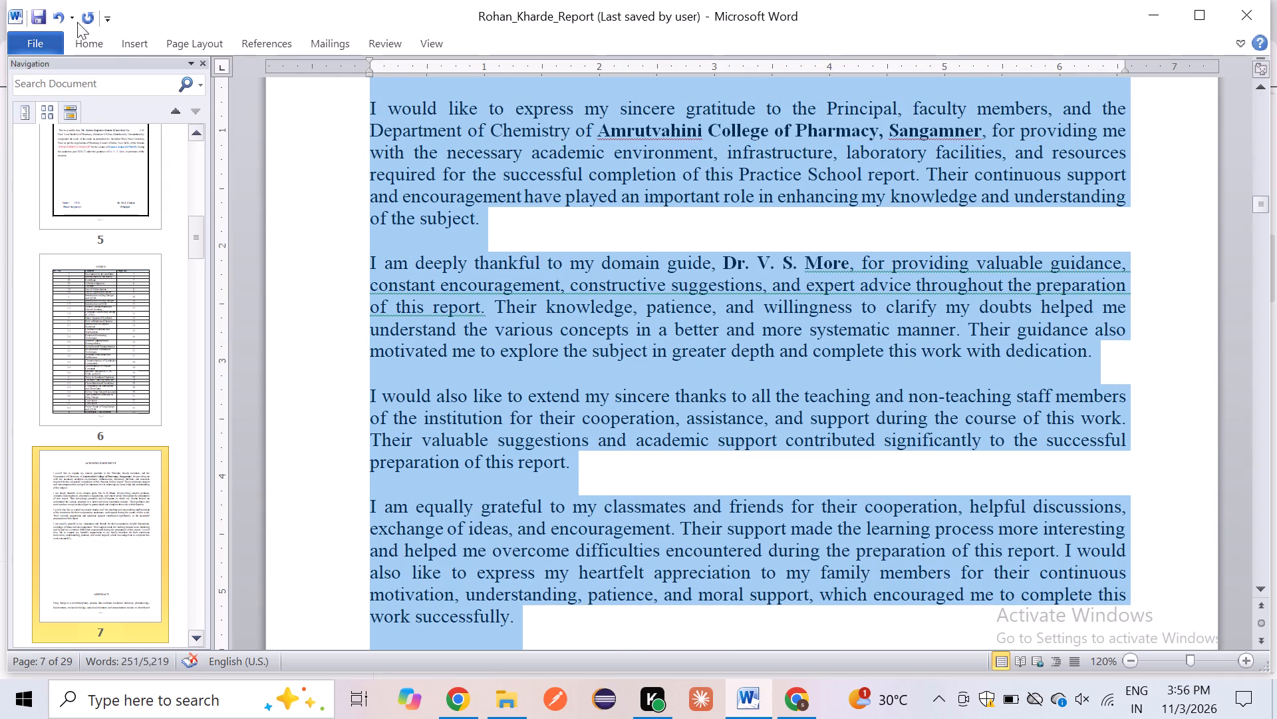
{"action": "left_click", "coordinate": [97, 45]}
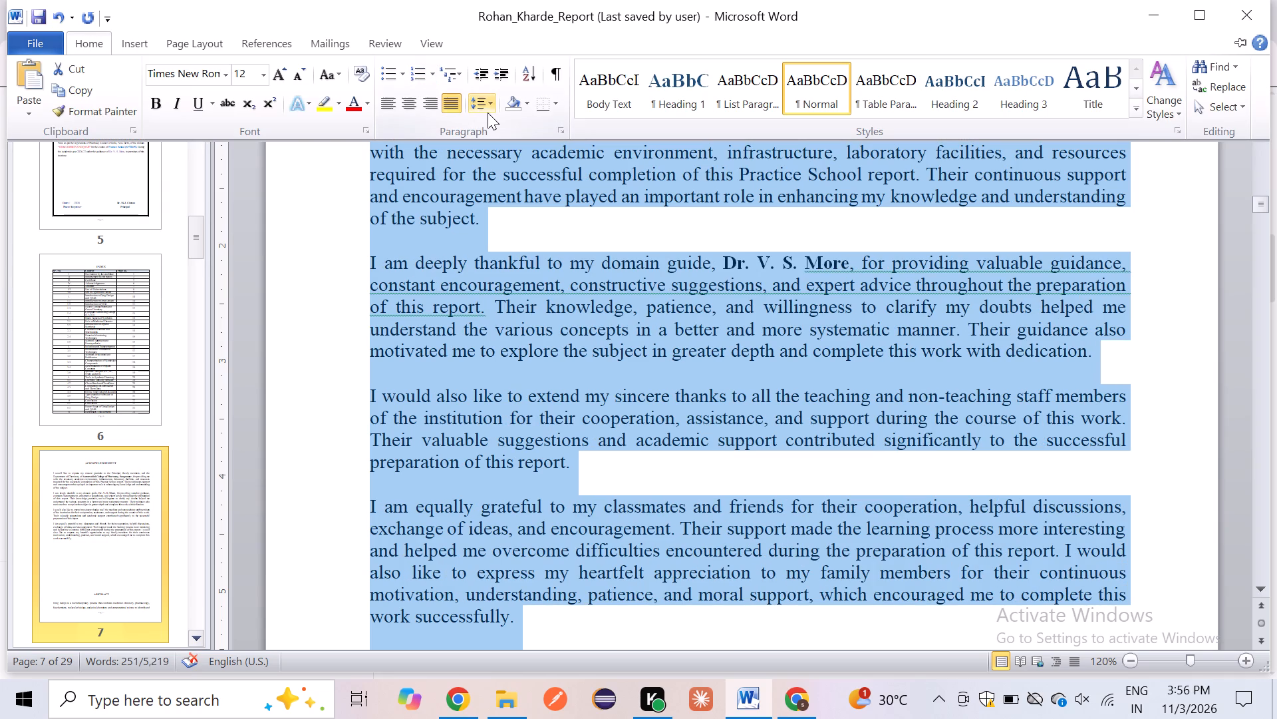
{"action": "left_click", "coordinate": [491, 113]}
{"action": "left_click", "coordinate": [503, 166]}
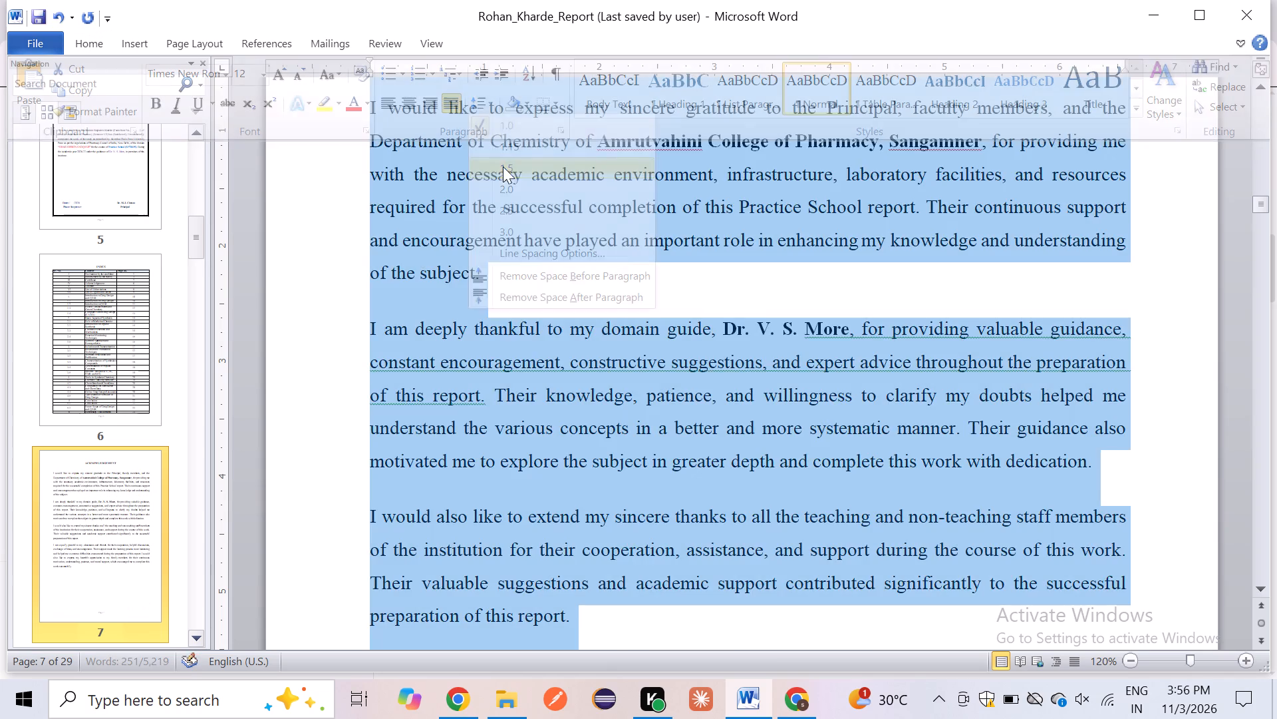
{"action": "scroll", "coordinate": [476, 351], "scroll_direction": "down", "scroll_amount": 2}
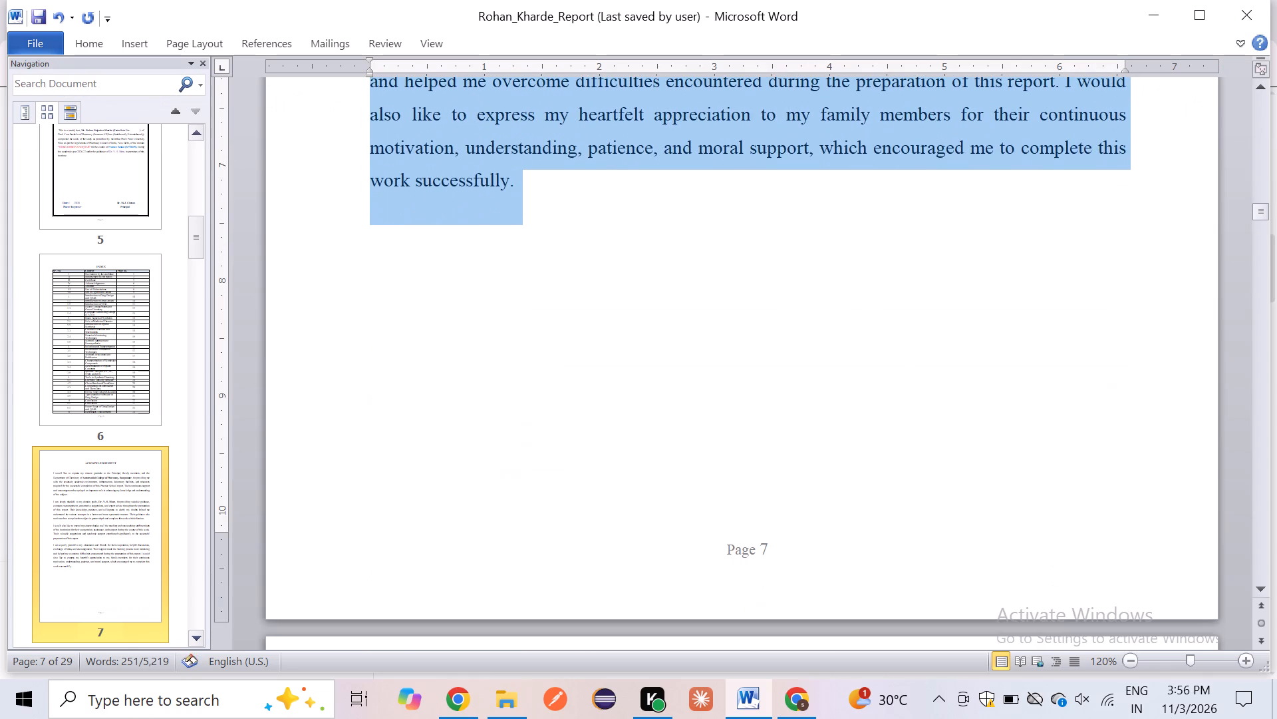
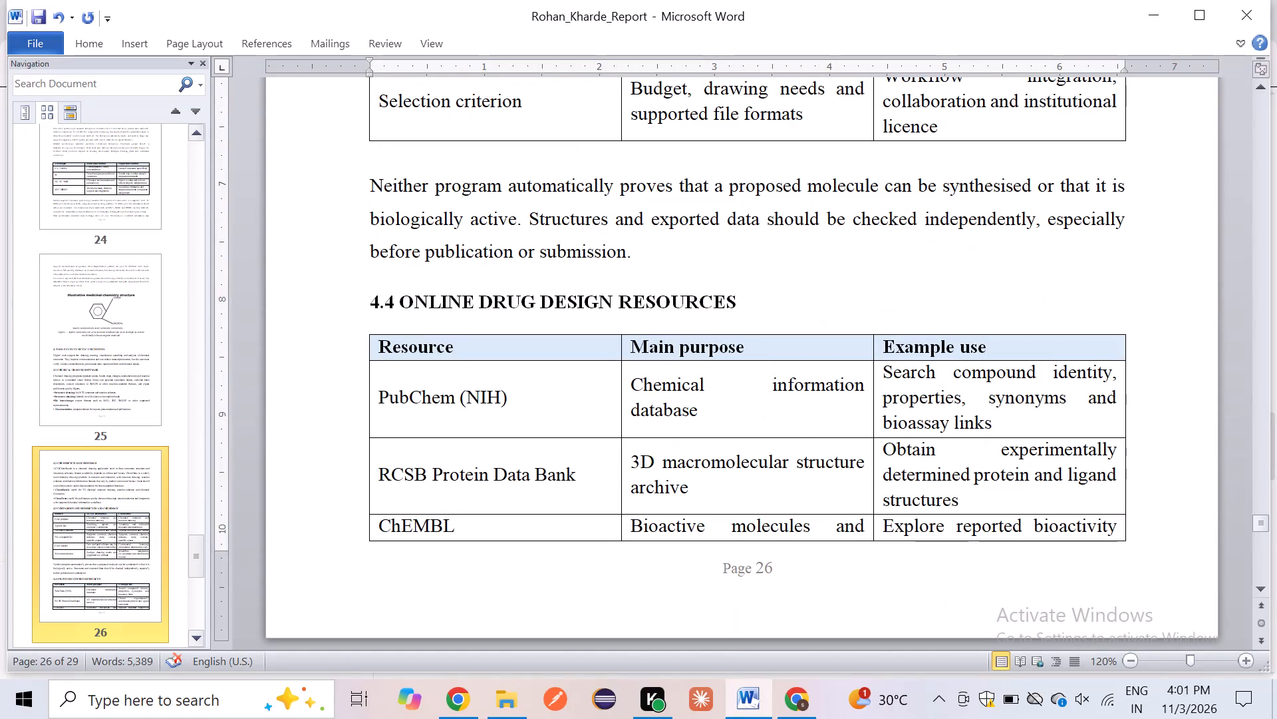
Insert blank lines above and below the 4.4 ONLINE DRUG DESIGN RESOURCES heading so it starts with its table on the page after page 26.
{"action": "left_click", "coordinate": [370, 303]}
{"action": "key", "text": "Return"}
{"action": "key", "text": "Return"}
{"action": "key", "text": "Return"}
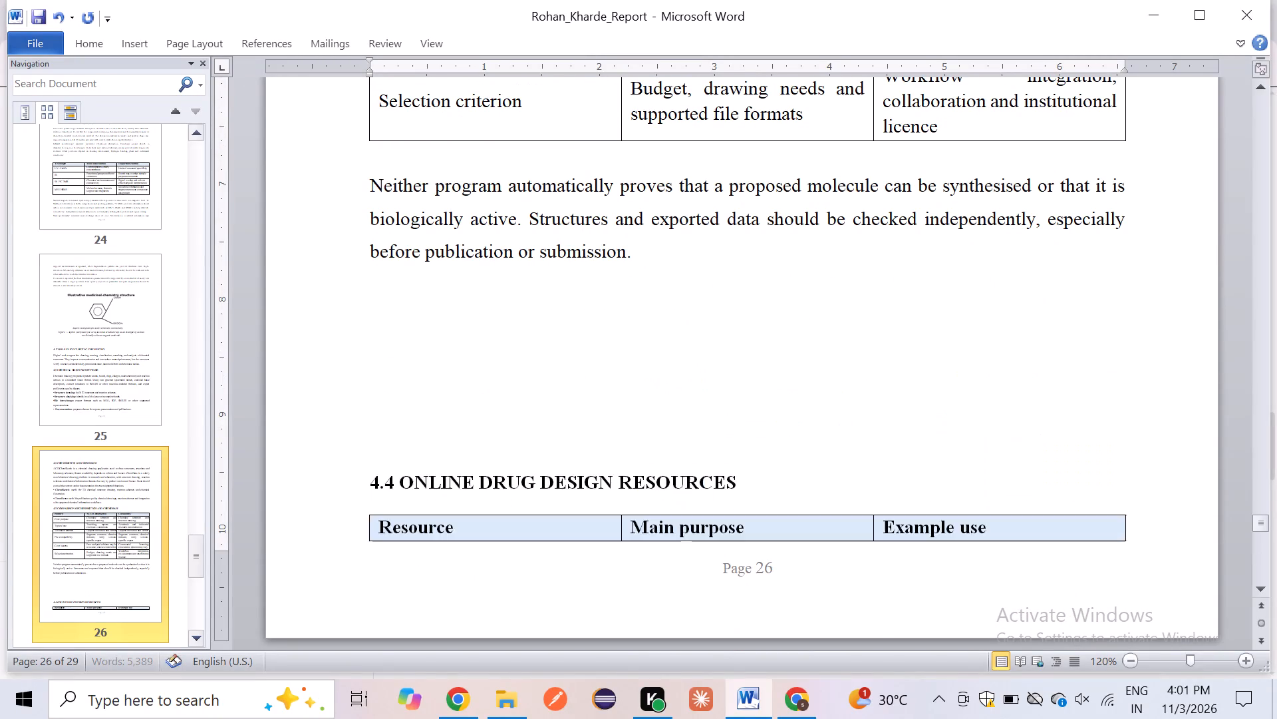
{"action": "key", "text": "Return"}
{"action": "key", "text": "Return"}
{"action": "key", "text": "BackSpace"}
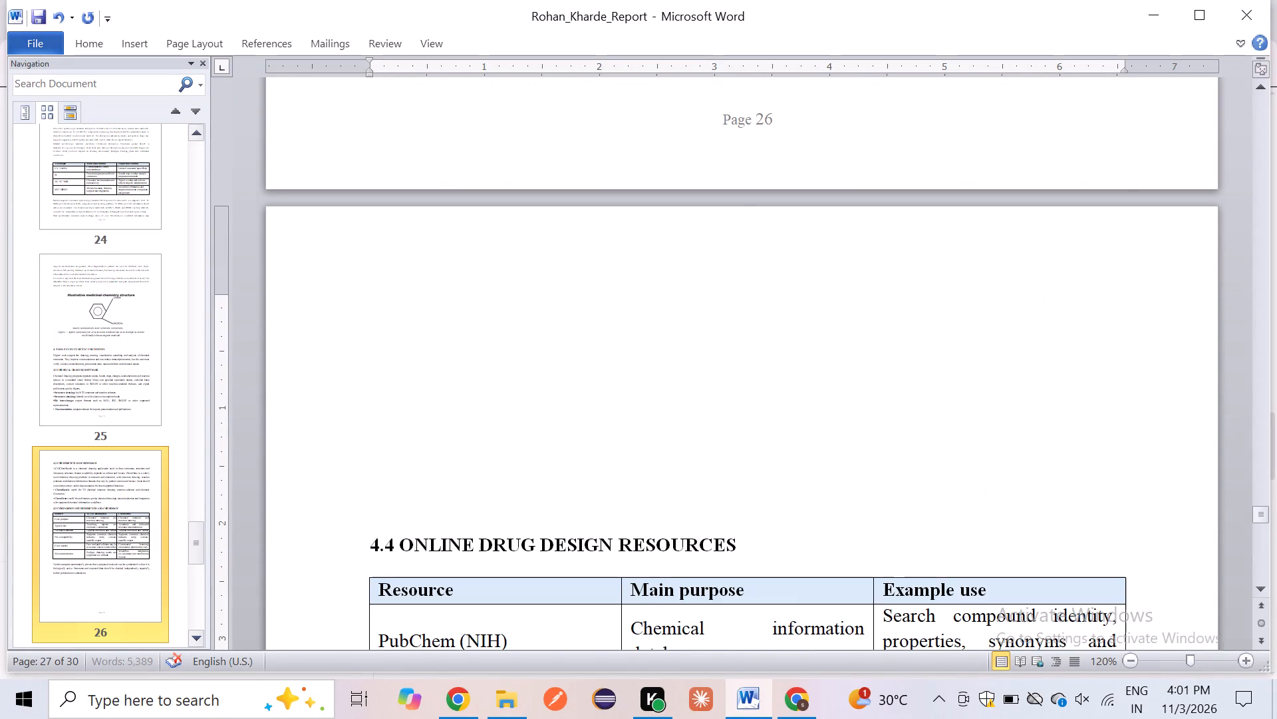
{"action": "key", "text": "BackSpace"}
{"action": "key", "text": "Return"}
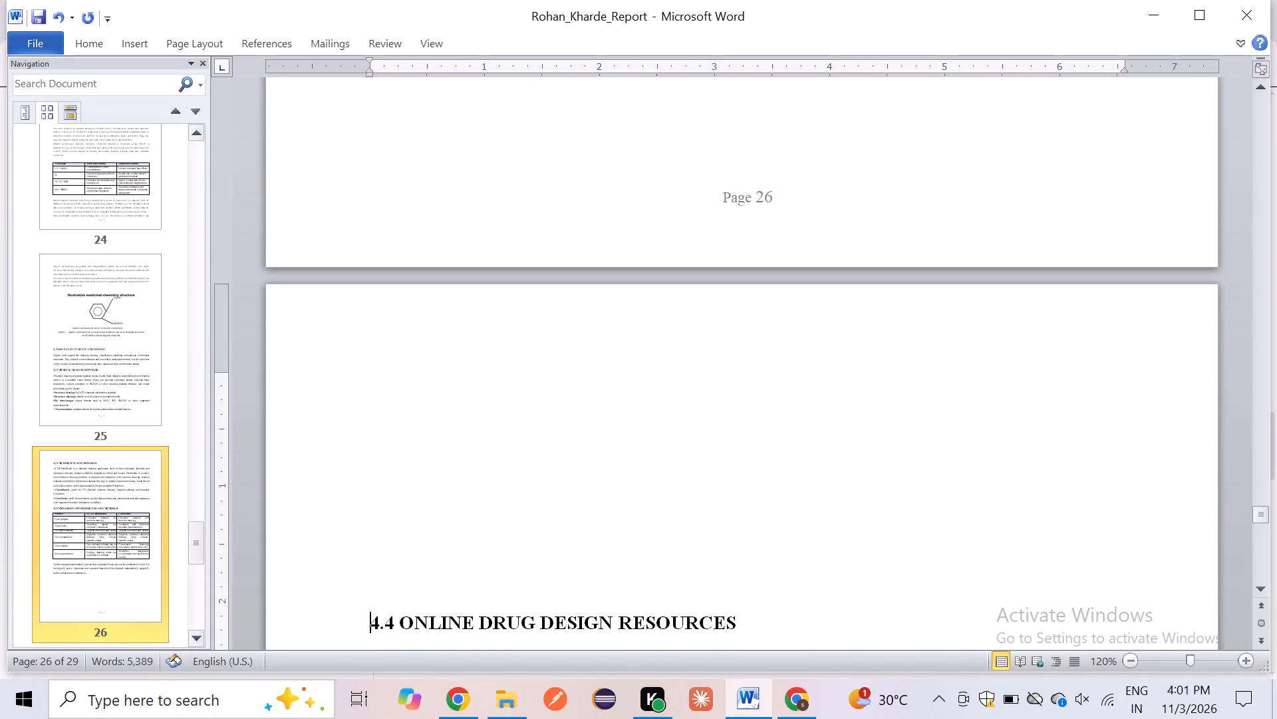
{"action": "key", "text": "BackSpace"}
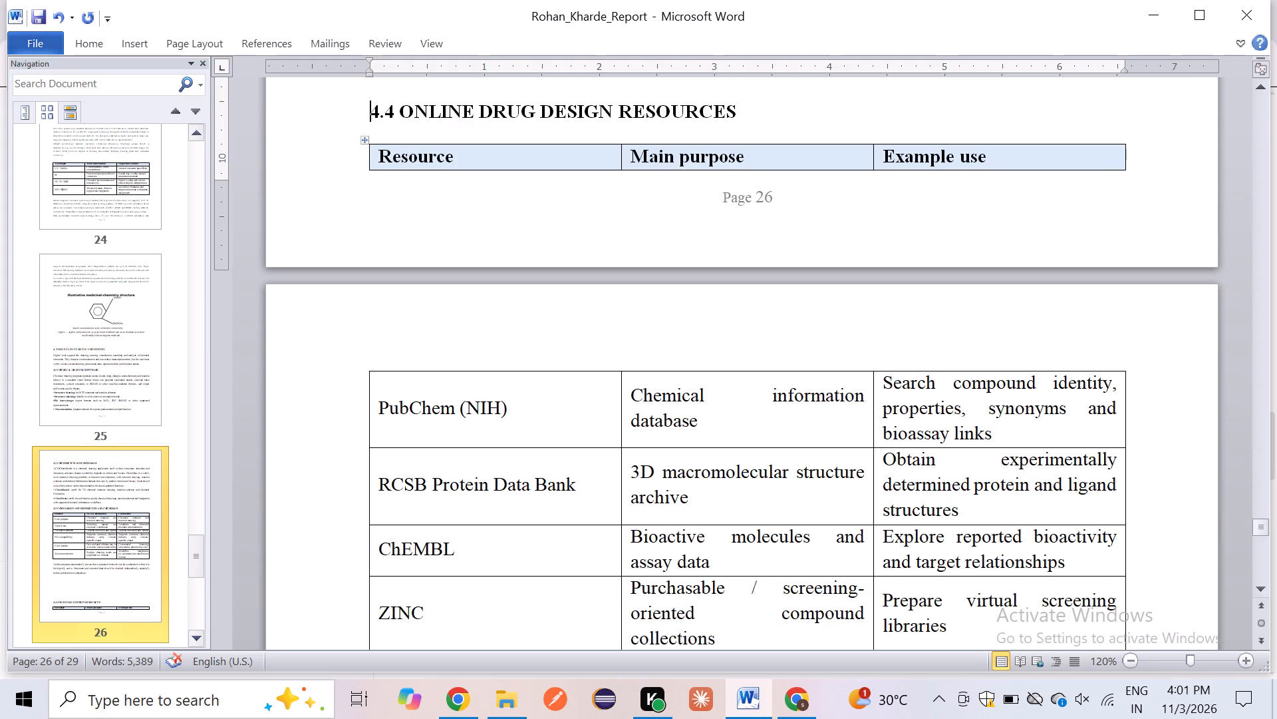
{"action": "left_click", "coordinate": [750, 118]}
{"action": "key", "text": "Return"}
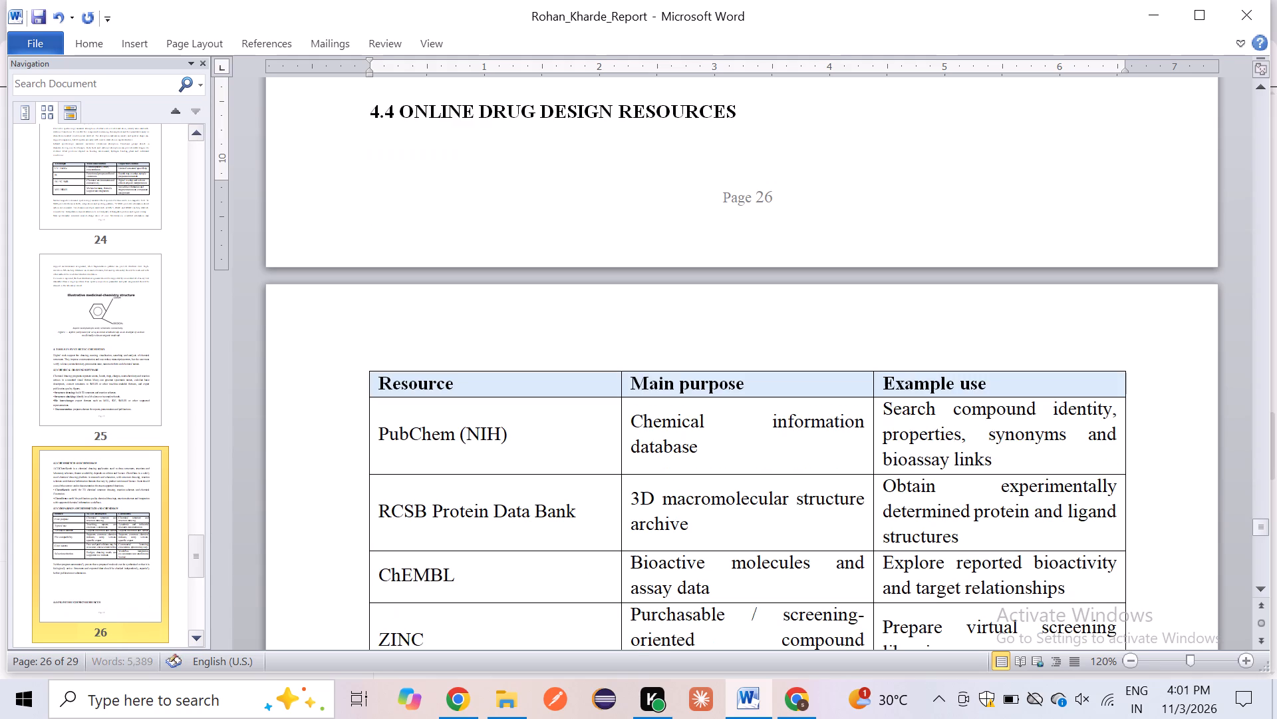
{"action": "scroll", "coordinate": [750, 118], "scroll_direction": "up", "scroll_amount": 2}
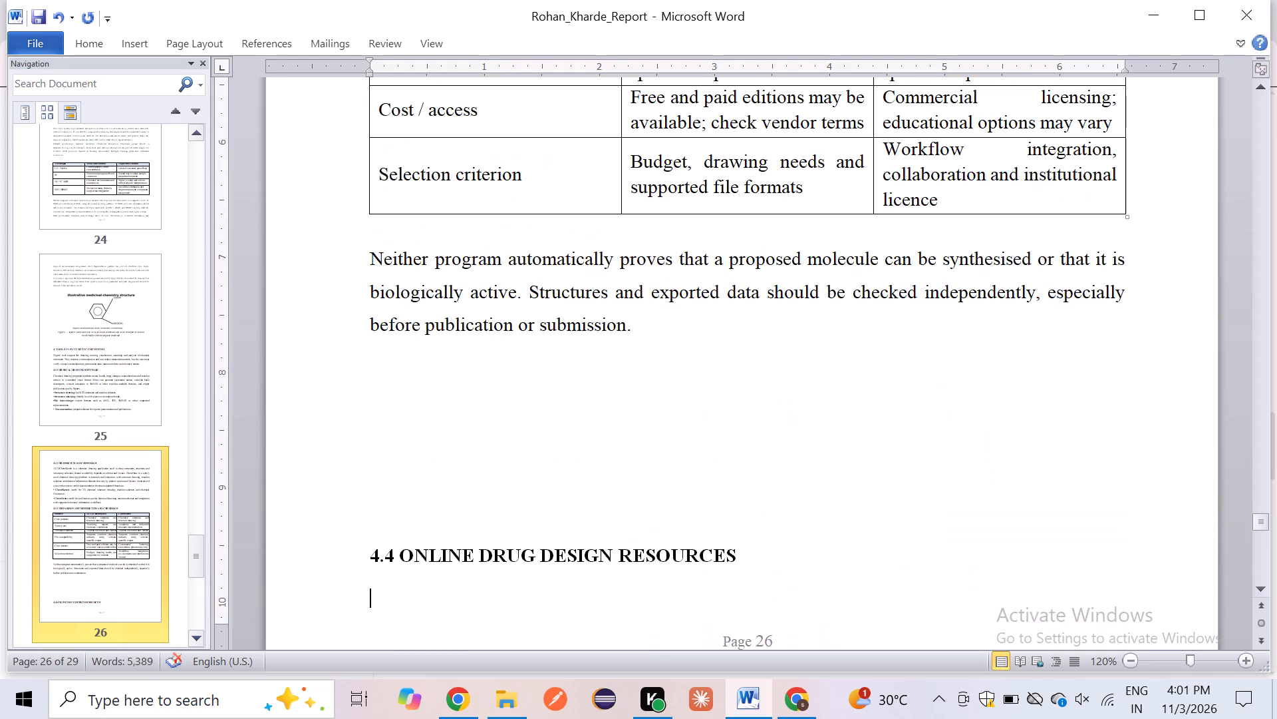
{"action": "left_click", "coordinate": [428, 306]}
{"action": "left_click", "coordinate": [416, 505]}
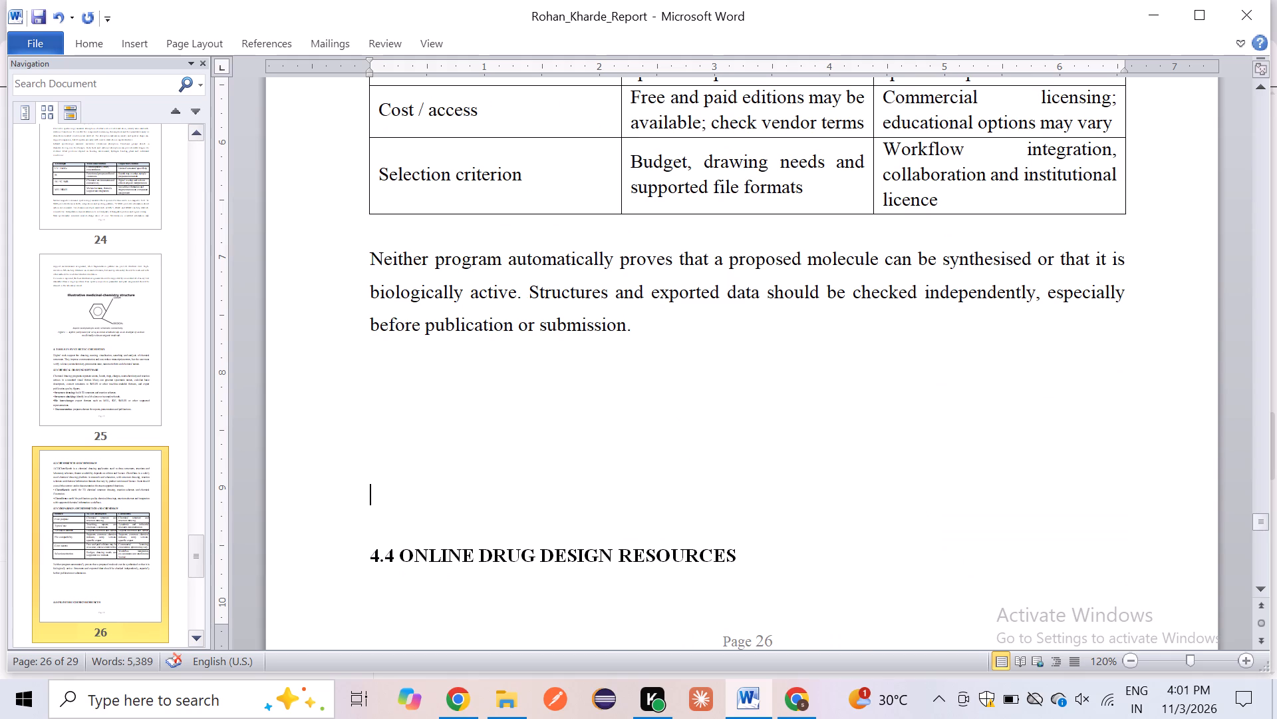
{"action": "key", "text": "Return"}
{"action": "scroll", "coordinate": [416, 505], "scroll_direction": "down", "scroll_amount": 1}
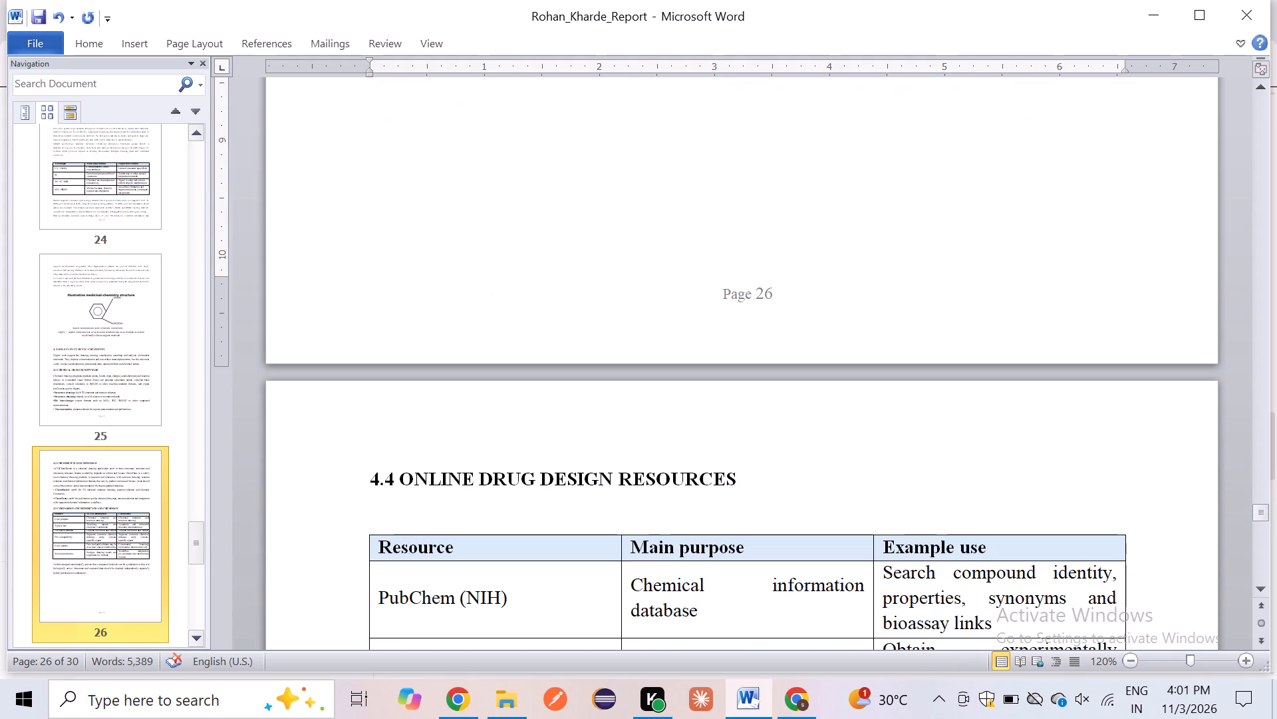
{"action": "scroll", "coordinate": [474, 314], "scroll_direction": "up", "scroll_amount": 3}
{"action": "scroll", "coordinate": [474, 314], "scroll_direction": "down", "scroll_amount": 1}
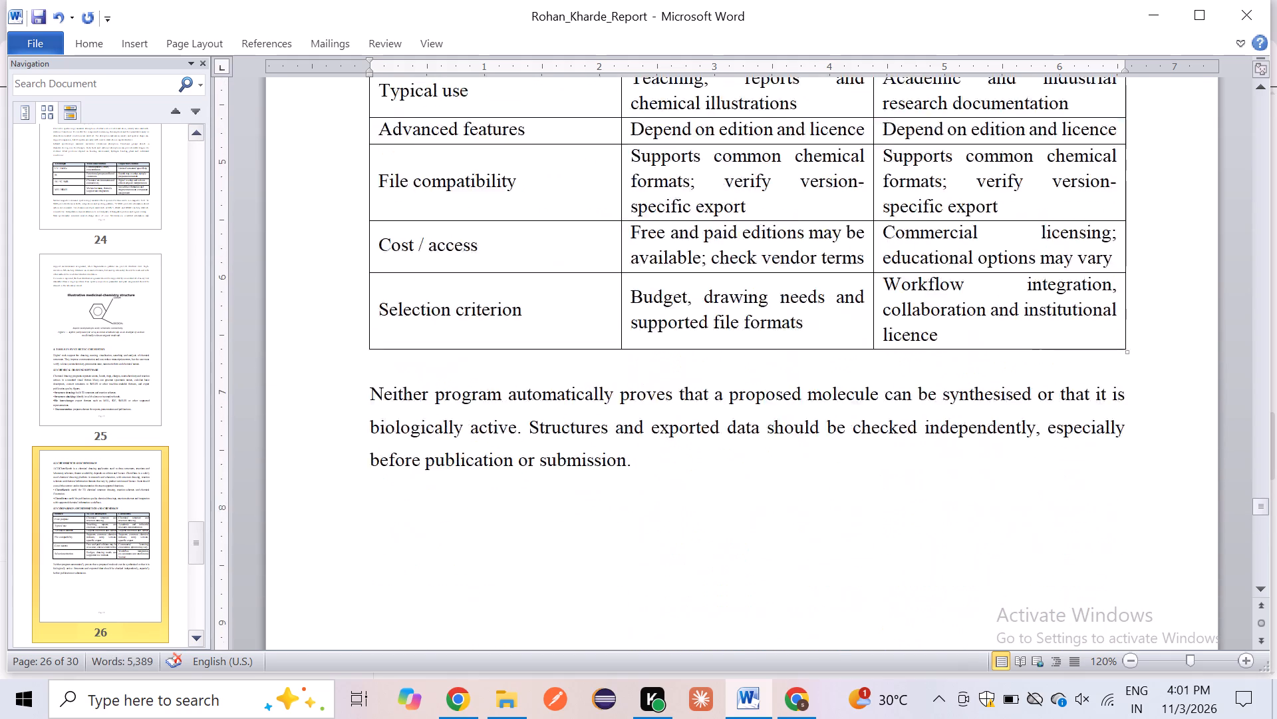
{"action": "scroll", "coordinate": [474, 314], "scroll_direction": "down", "scroll_amount": 1}
{"action": "scroll", "coordinate": [368, 237], "scroll_direction": "up", "scroll_amount": 1}
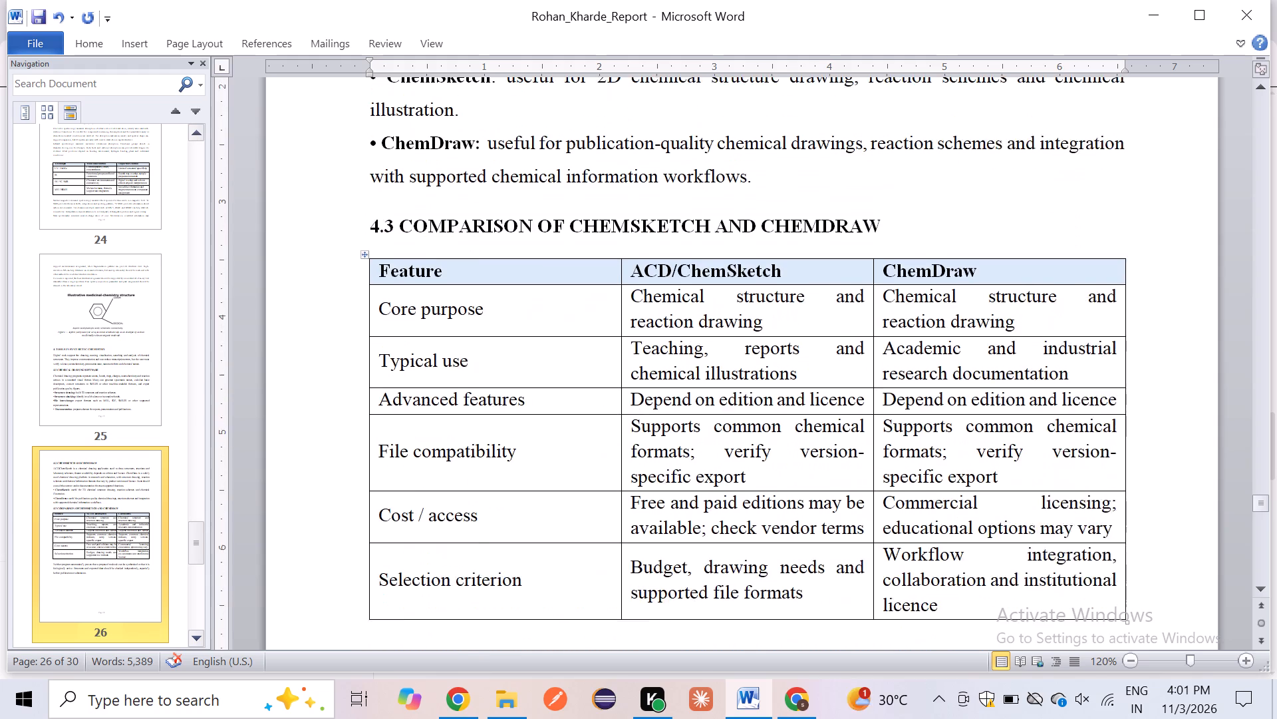
{"action": "scroll", "coordinate": [368, 237], "scroll_direction": "down", "scroll_amount": 1}
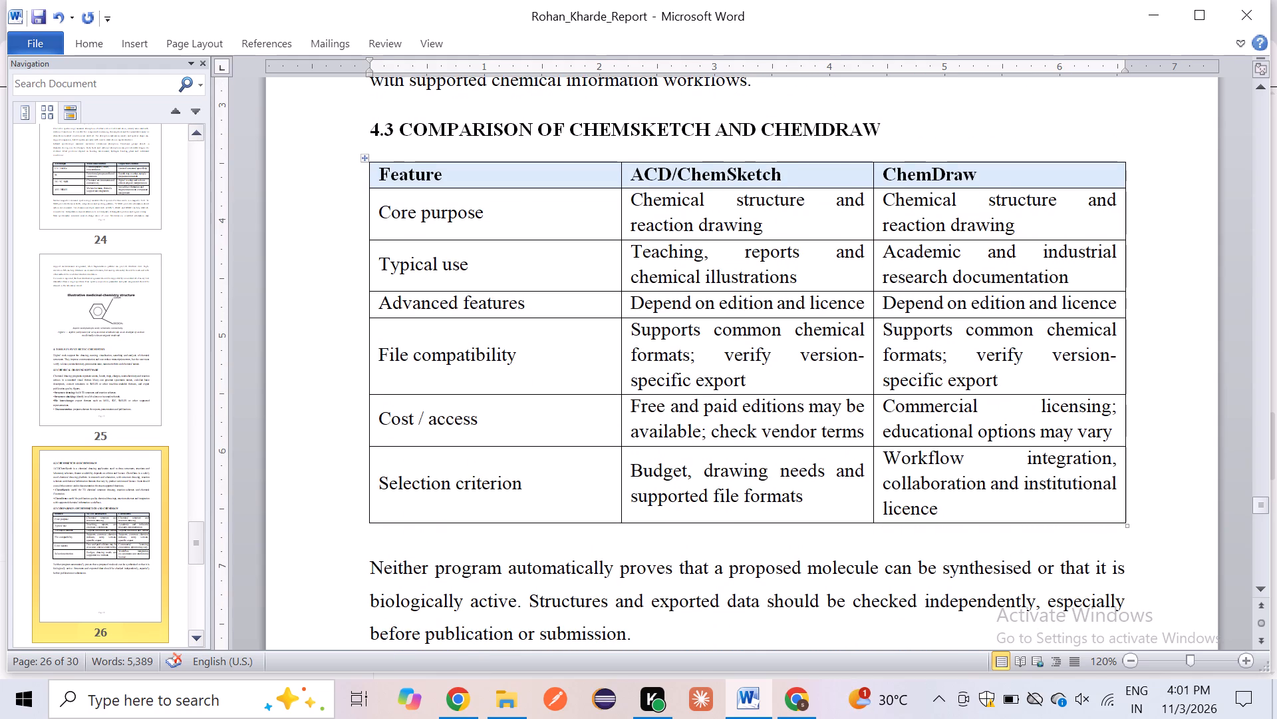
{"action": "left_click_drag", "start_coordinate": [382, 204], "coordinate": [986, 514]}
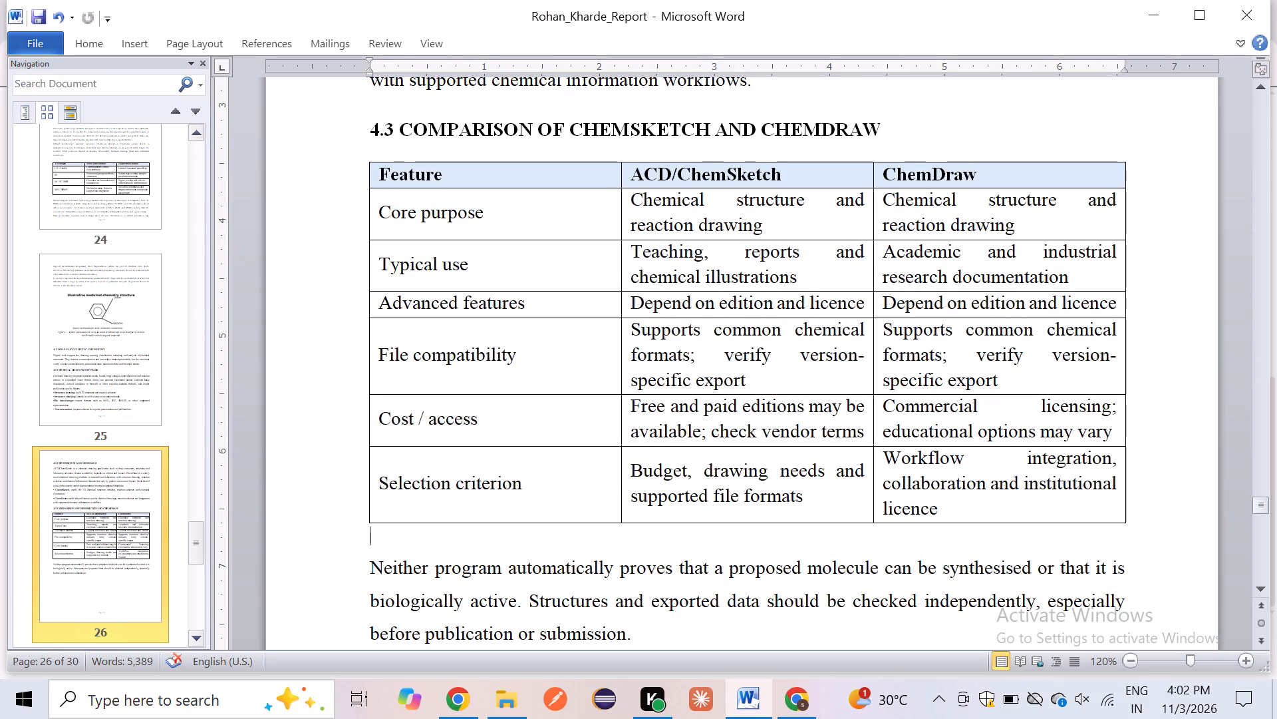
{"action": "key", "text": "Return"}
{"action": "key", "text": "ctrl+v"}
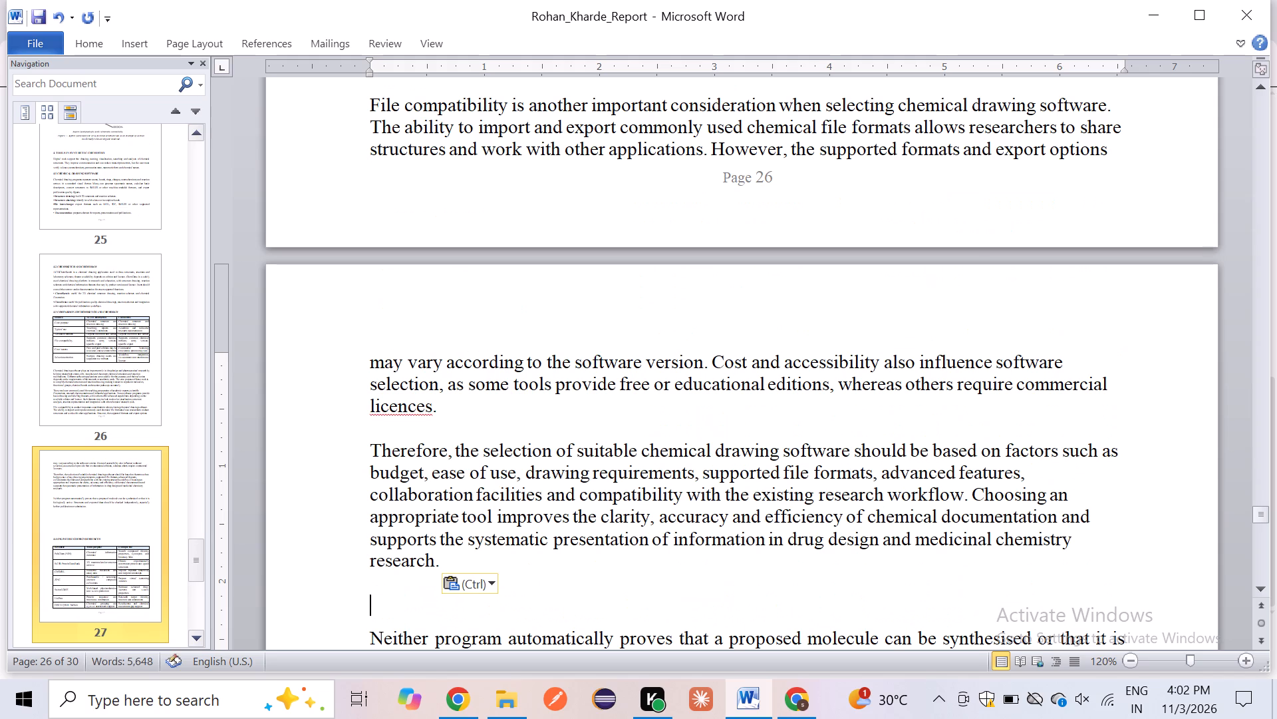
Justify the pasted chemical drawing software paragraphs, set their line spacing to 1.5, and check the layout below the section 4.3 table.
{"action": "scroll", "coordinate": [446, 326], "scroll_direction": "up", "scroll_amount": 1}
{"action": "scroll", "coordinate": [424, 206], "scroll_direction": "up", "scroll_amount": 1}
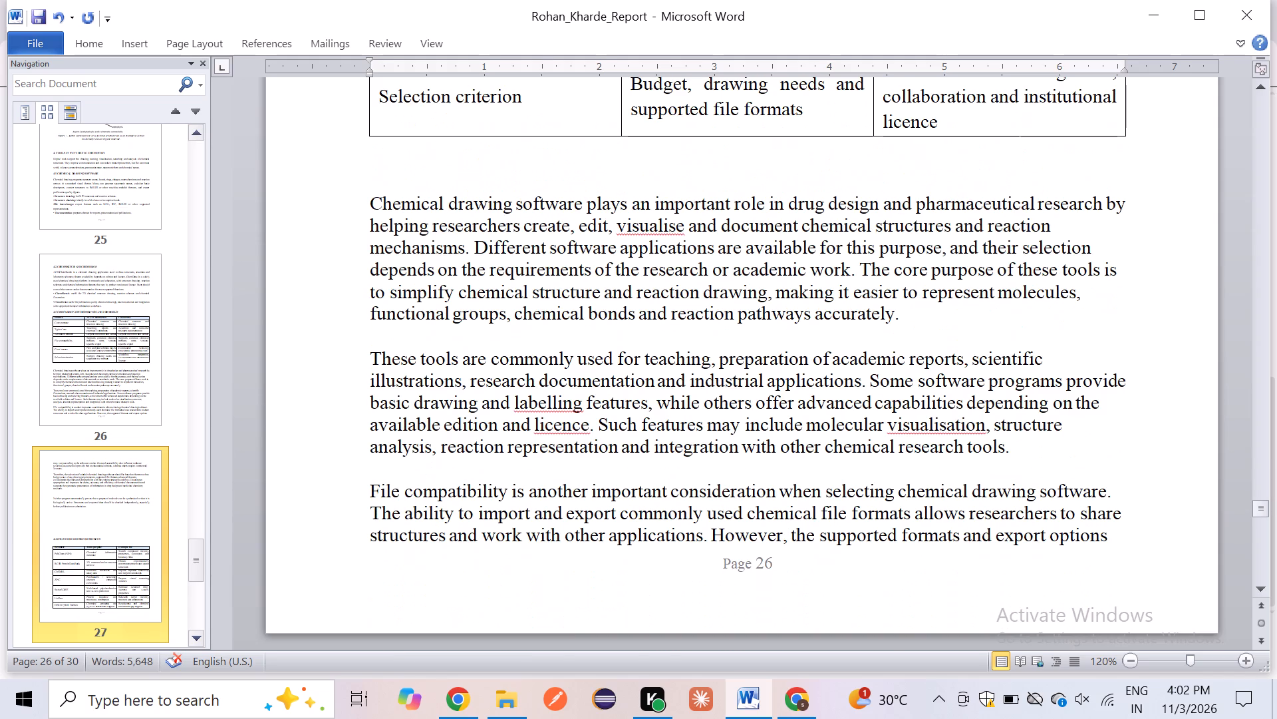
{"action": "left_click_drag", "start_coordinate": [363, 194], "coordinate": [573, 623]}
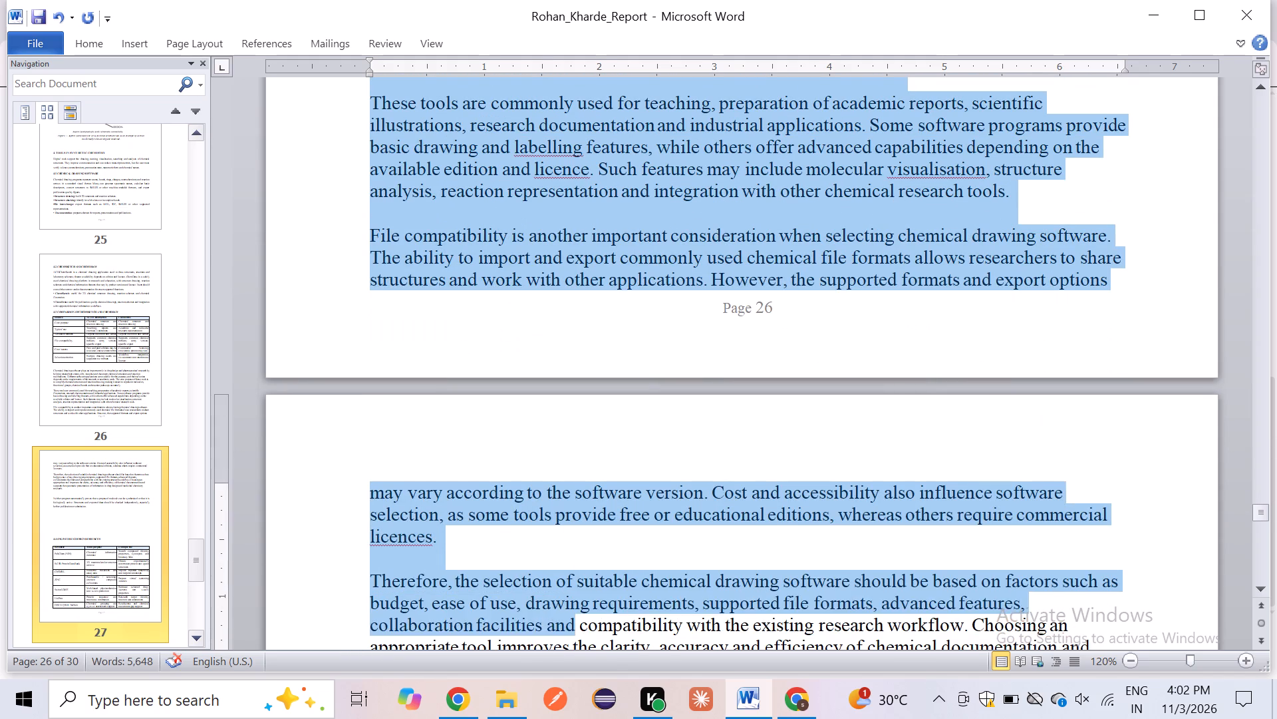
{"action": "left_click_drag", "start_coordinate": [573, 623], "coordinate": [615, 541]}
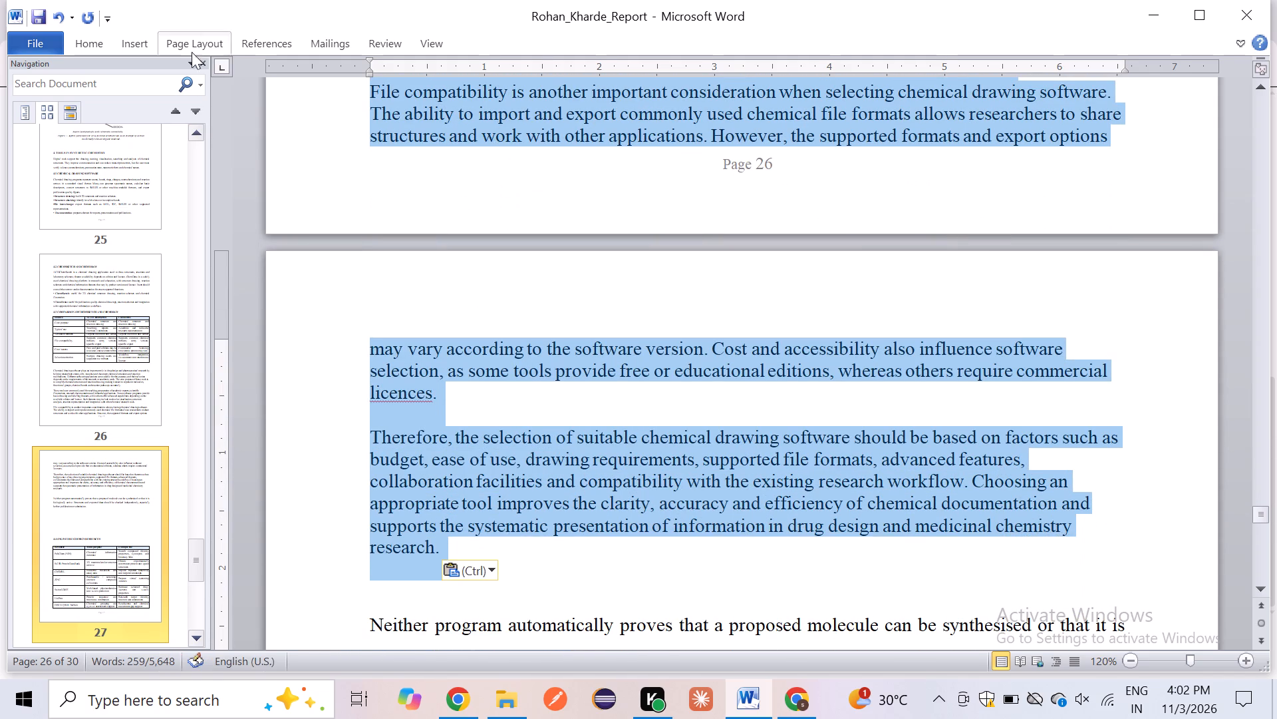
{"action": "left_click", "coordinate": [88, 41]}
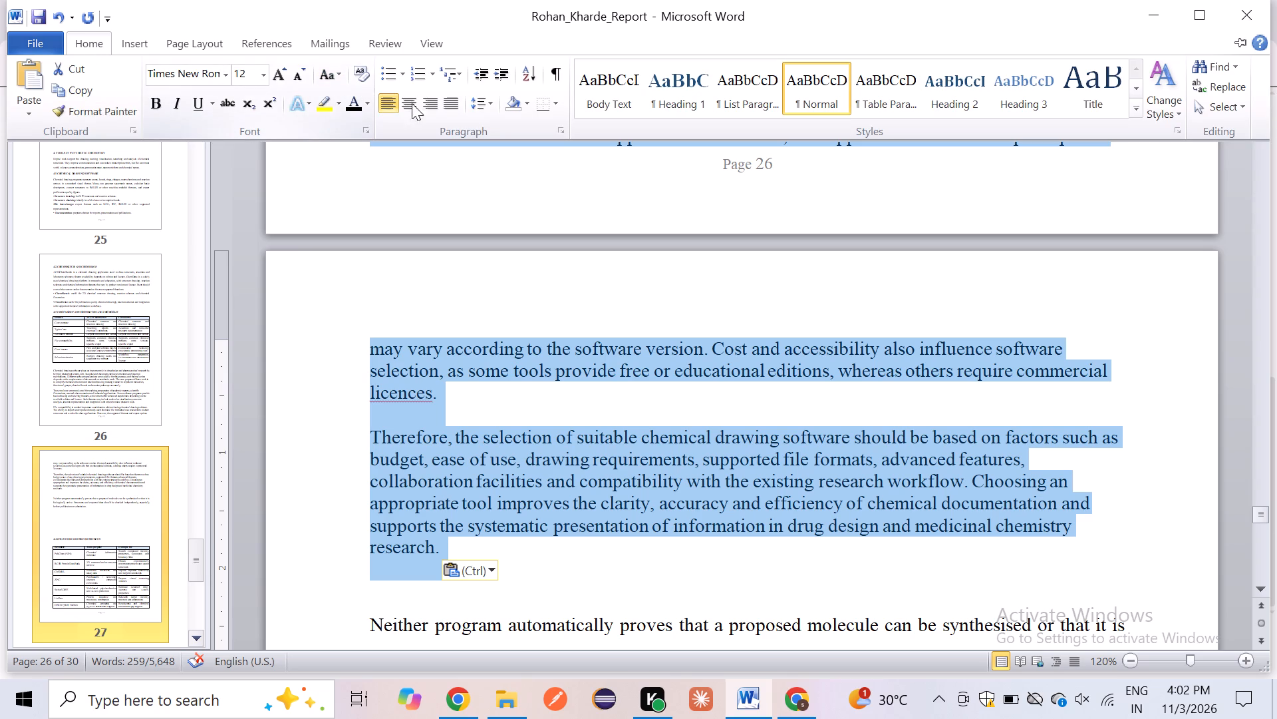
{"action": "left_click", "coordinate": [454, 109]}
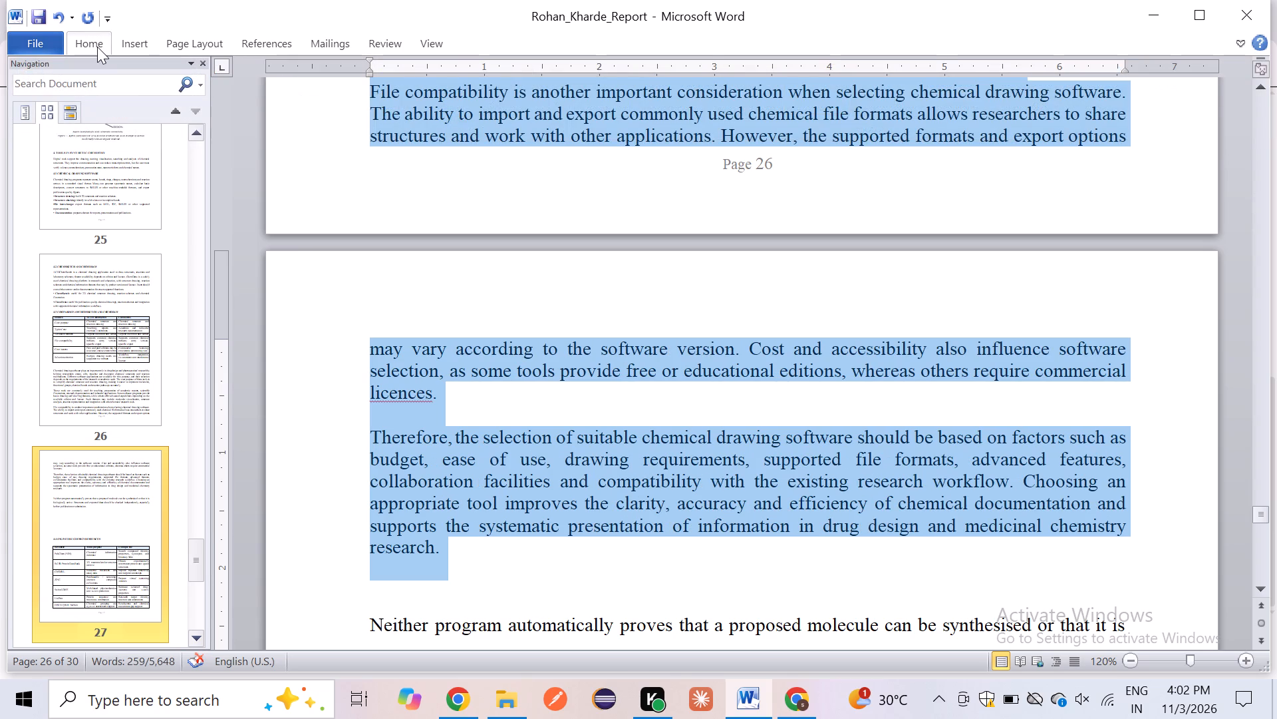
{"action": "left_click", "coordinate": [97, 47]}
{"action": "left_click", "coordinate": [491, 104]}
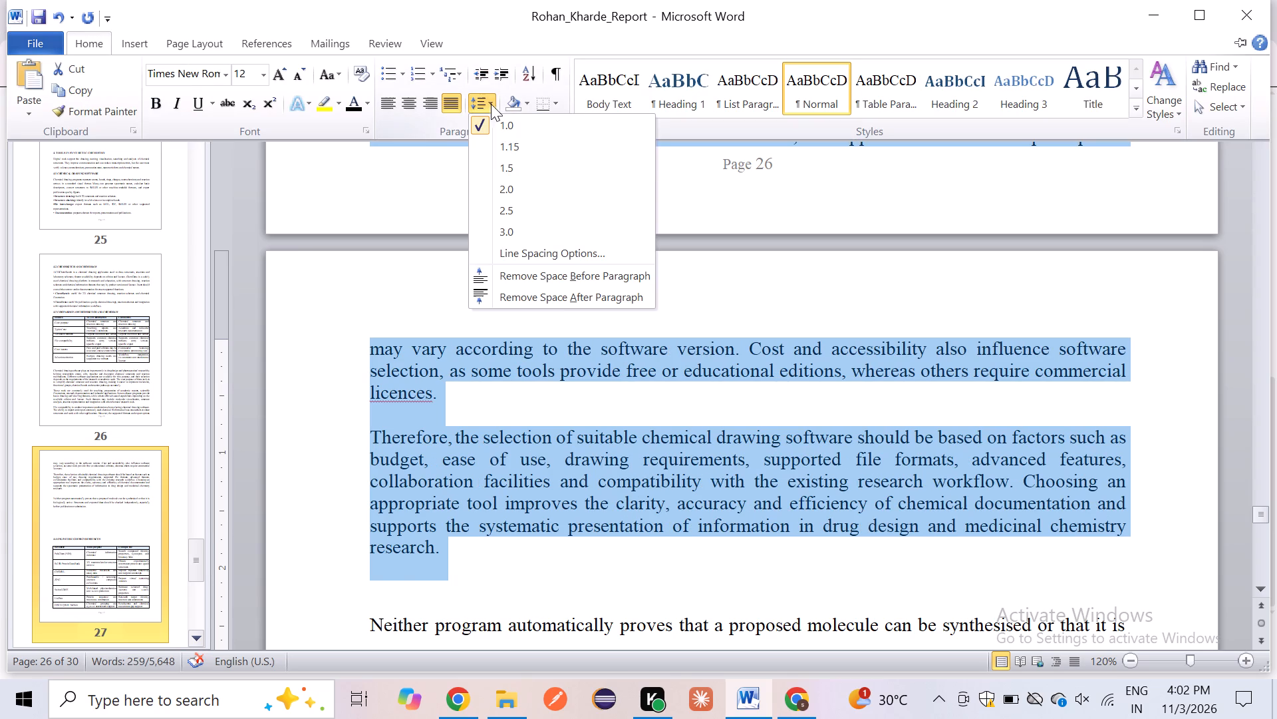
{"action": "left_click", "coordinate": [502, 162]}
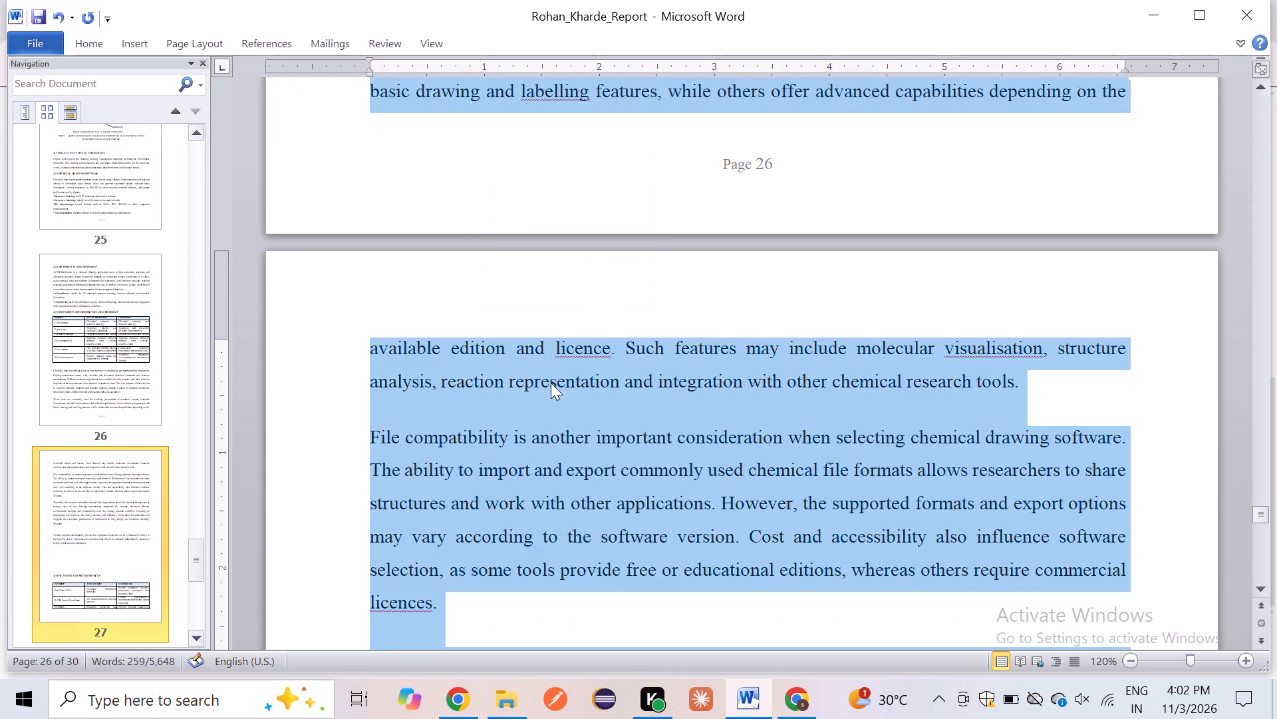
{"action": "left_click", "coordinate": [551, 383]}
{"action": "scroll", "coordinate": [551, 383], "scroll_direction": "down", "scroll_amount": 1}
{"action": "scroll", "coordinate": [400, 403], "scroll_direction": "up", "scroll_amount": 1}
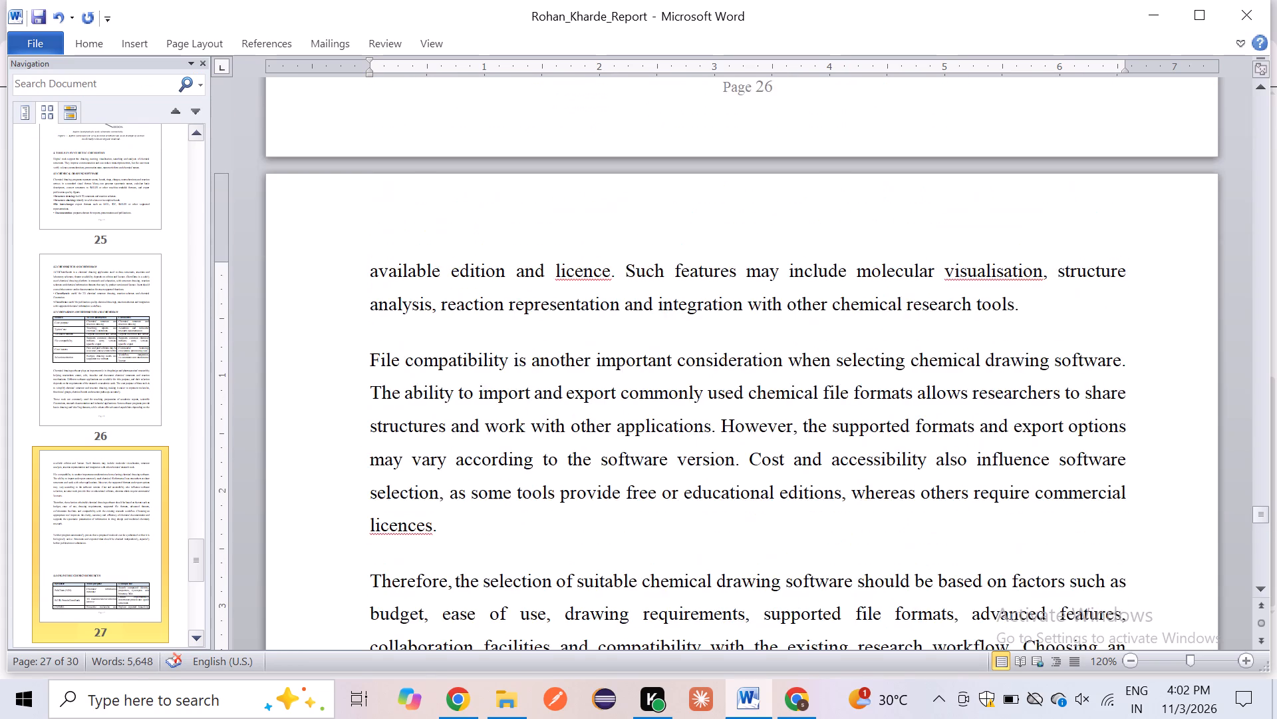
{"action": "scroll", "coordinate": [400, 403], "scroll_direction": "up", "scroll_amount": 2}
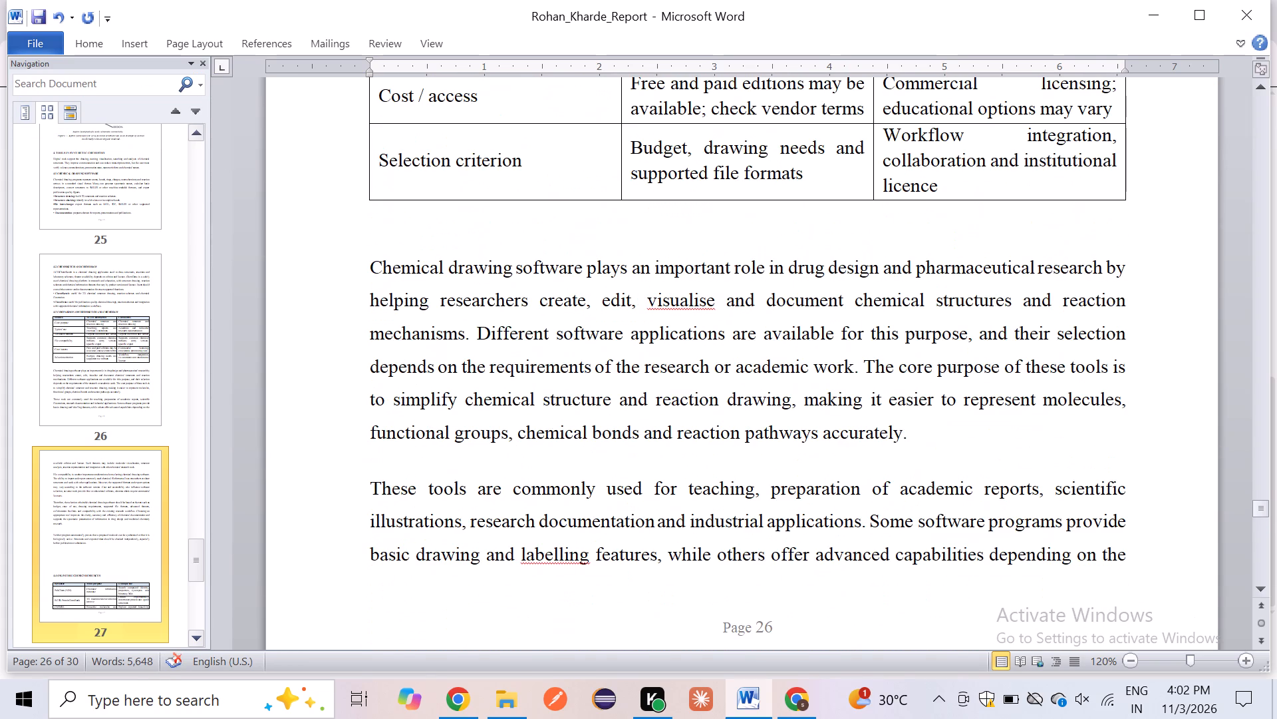
{"action": "scroll", "coordinate": [400, 403], "scroll_direction": "up", "scroll_amount": 2}
{"action": "scroll", "coordinate": [369, 500], "scroll_direction": "up", "scroll_amount": 1}
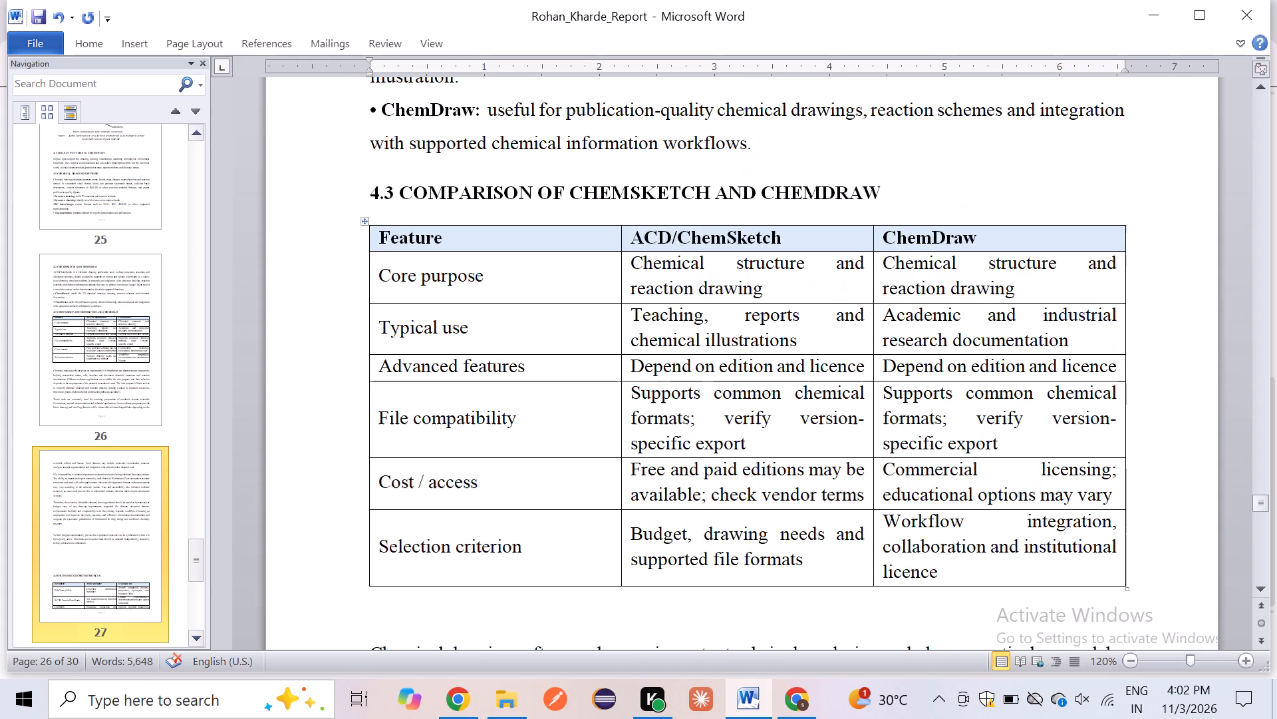
Remove the extra blank line between the pasted chemical drawing software text and the "Neither program" paragraph in section 4.3.
{"action": "scroll", "coordinate": [369, 500], "scroll_direction": "up", "scroll_amount": 2}
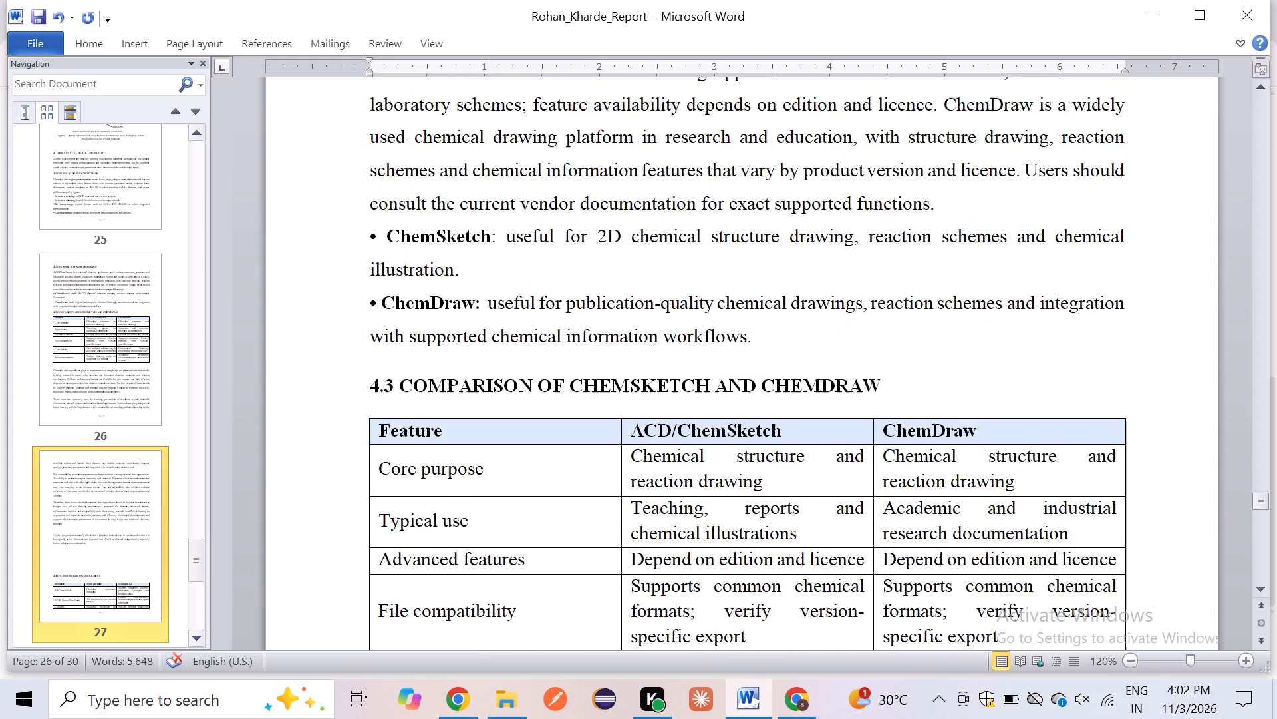
{"action": "scroll", "coordinate": [369, 500], "scroll_direction": "down", "scroll_amount": 2}
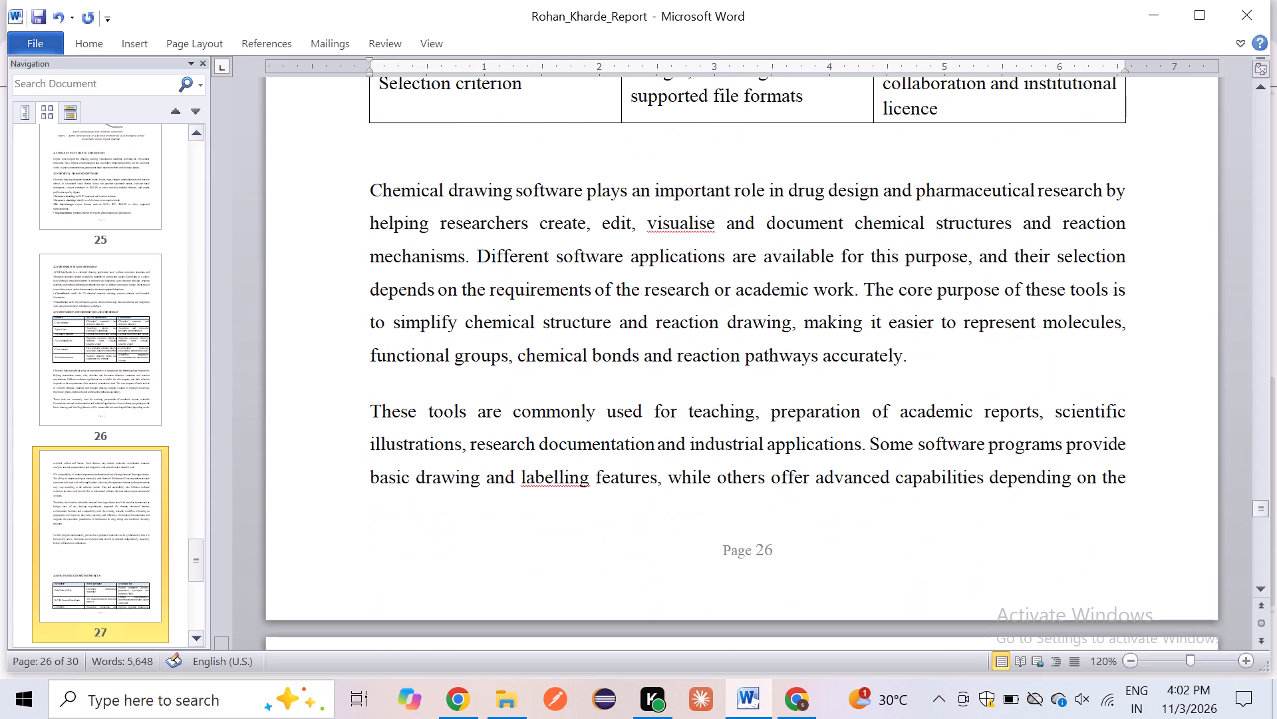
{"action": "scroll", "coordinate": [369, 500], "scroll_direction": "down", "scroll_amount": 4}
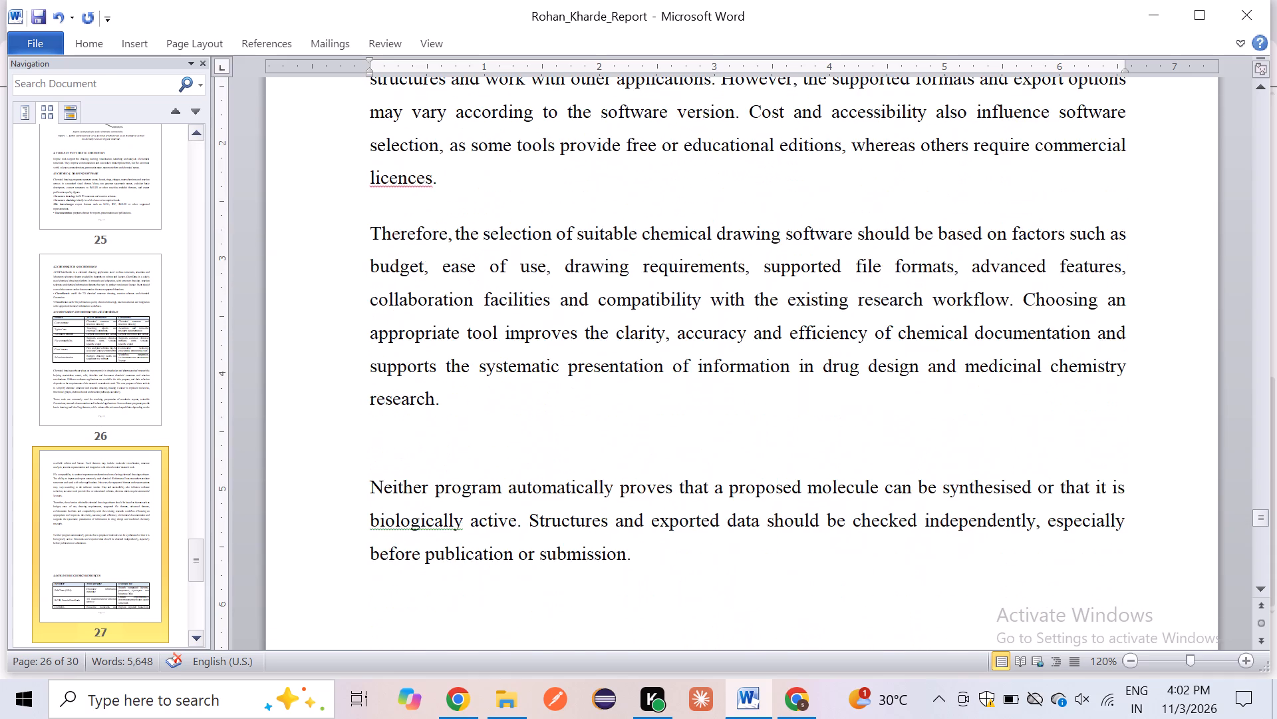
{"action": "scroll", "coordinate": [369, 500], "scroll_direction": "down", "scroll_amount": 1}
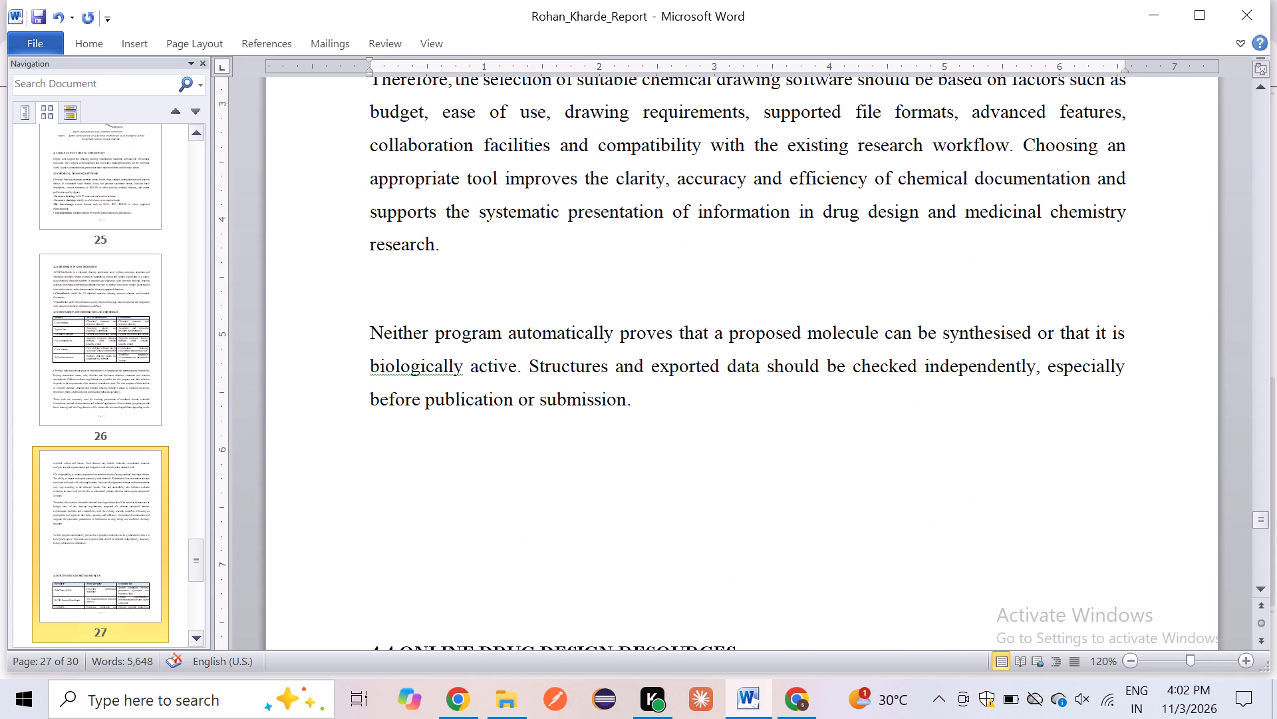
{"action": "left_click", "coordinate": [381, 313]}
{"action": "key", "text": "BackSpace"}
Delete the blank lines above the 4.4 ONLINE DRUG DESIGN RESOURCES heading so it directly follows the "Neither program" paragraph.
{"action": "scroll", "coordinate": [381, 313], "scroll_direction": "down", "scroll_amount": 1}
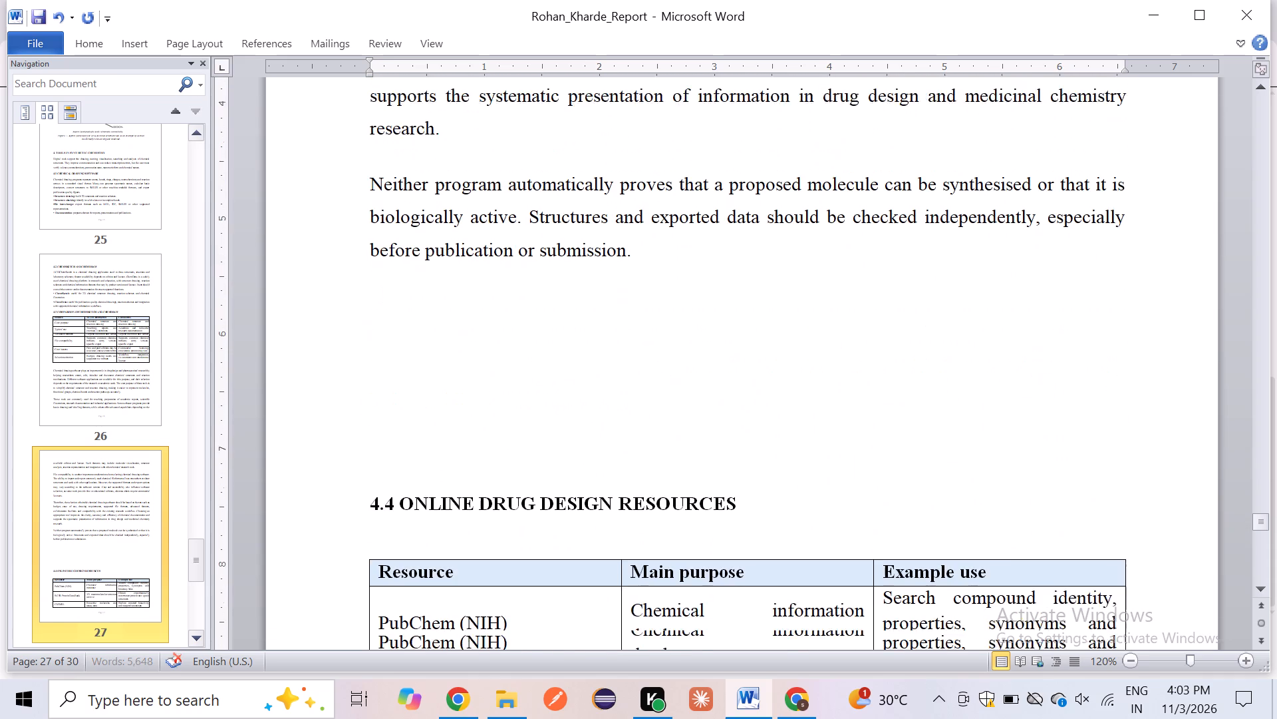
{"action": "scroll", "coordinate": [381, 313], "scroll_direction": "down", "scroll_amount": 1}
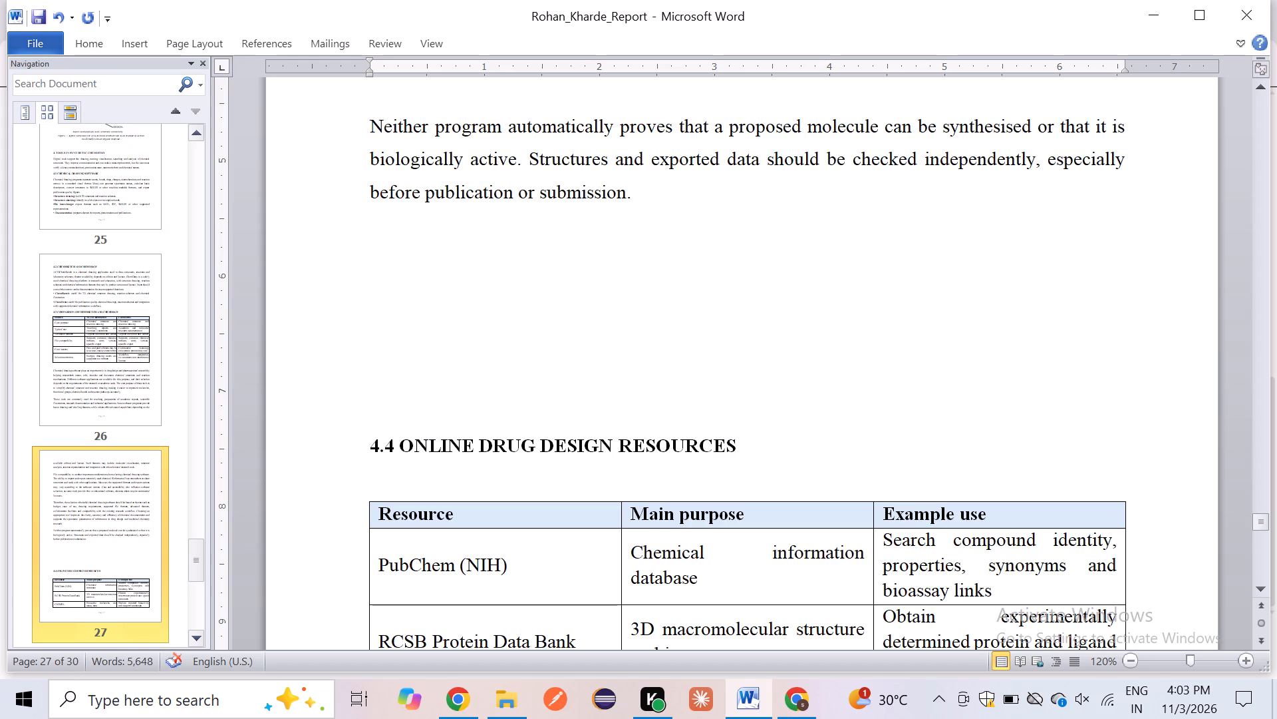
{"action": "left_click", "coordinate": [378, 419]}
{"action": "key", "text": "Left"}
{"action": "key", "text": "BackSpace"}
{"action": "key", "text": "BackSpace"}
{"action": "key", "text": "BackSpace"}
{"action": "key", "text": "BackSpace"}
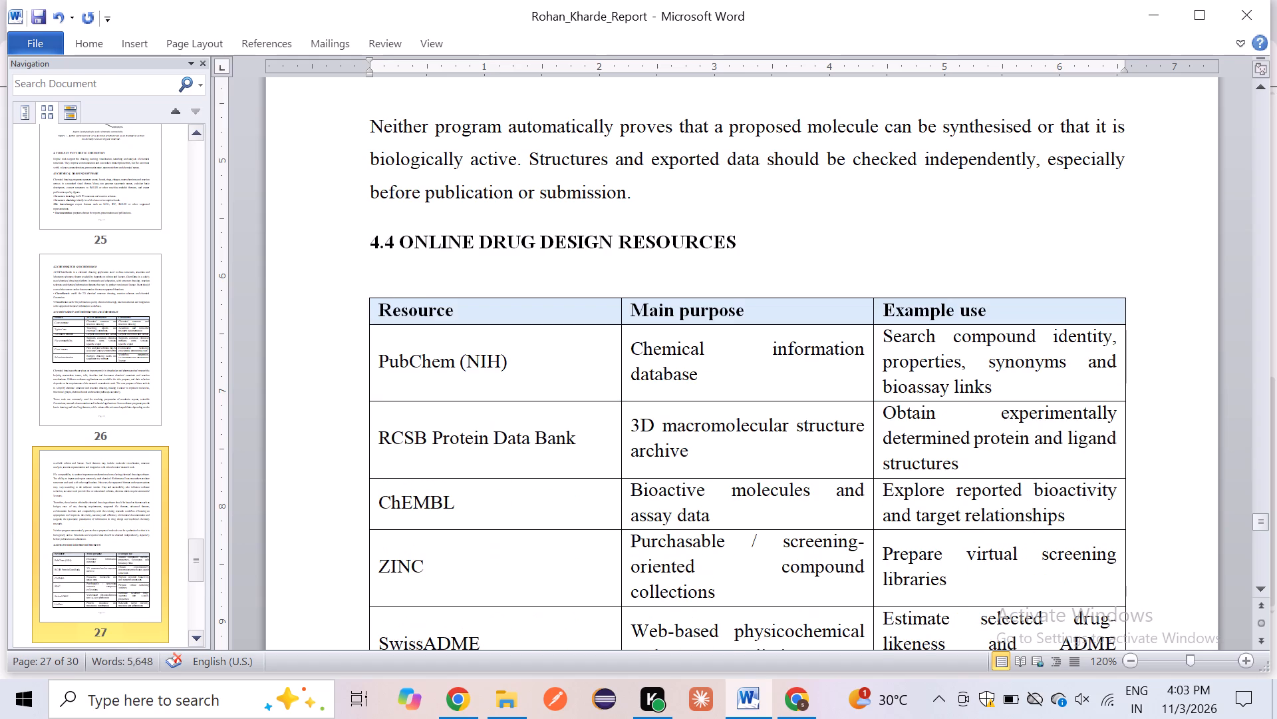
Insert a blank line between the section 4.4 resources table and the "Database records" paragraph.
{"action": "scroll", "coordinate": [378, 419], "scroll_direction": "down", "scroll_amount": 3}
{"action": "scroll", "coordinate": [378, 419], "scroll_direction": "up", "scroll_amount": 1}
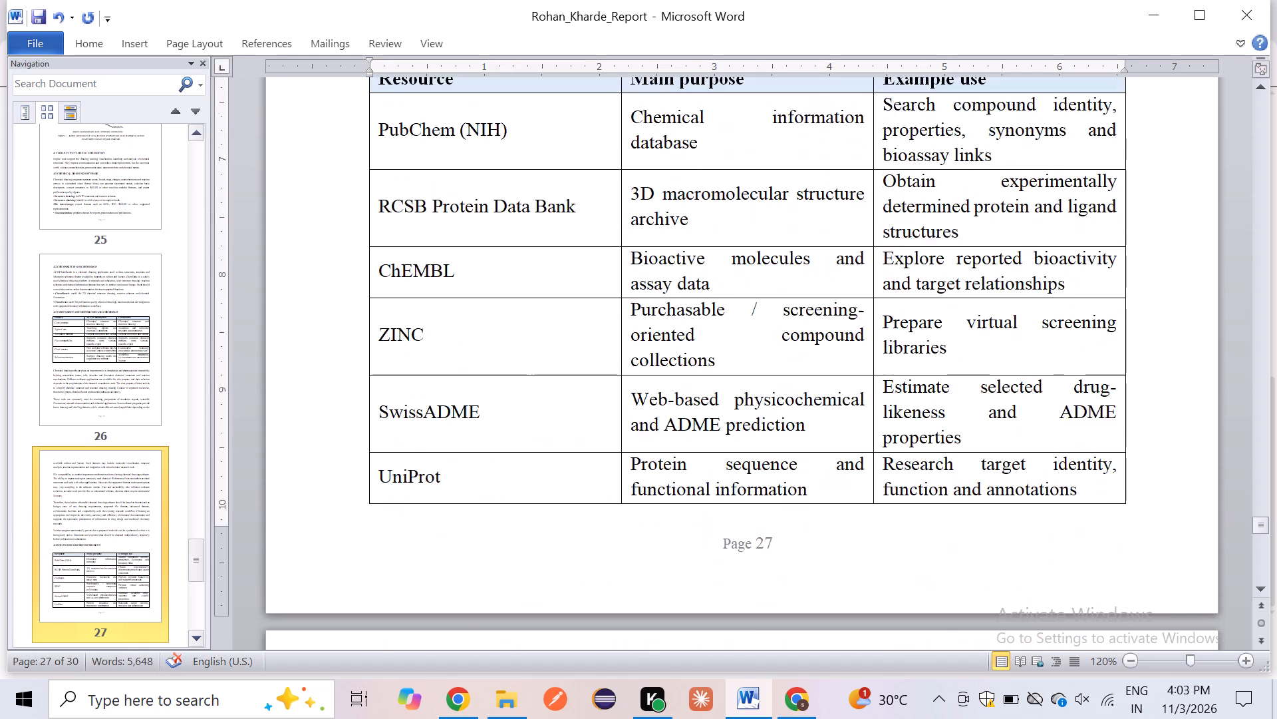
{"action": "scroll", "coordinate": [378, 419], "scroll_direction": "up", "scroll_amount": 1}
{"action": "scroll", "coordinate": [378, 419], "scroll_direction": "down", "scroll_amount": 3}
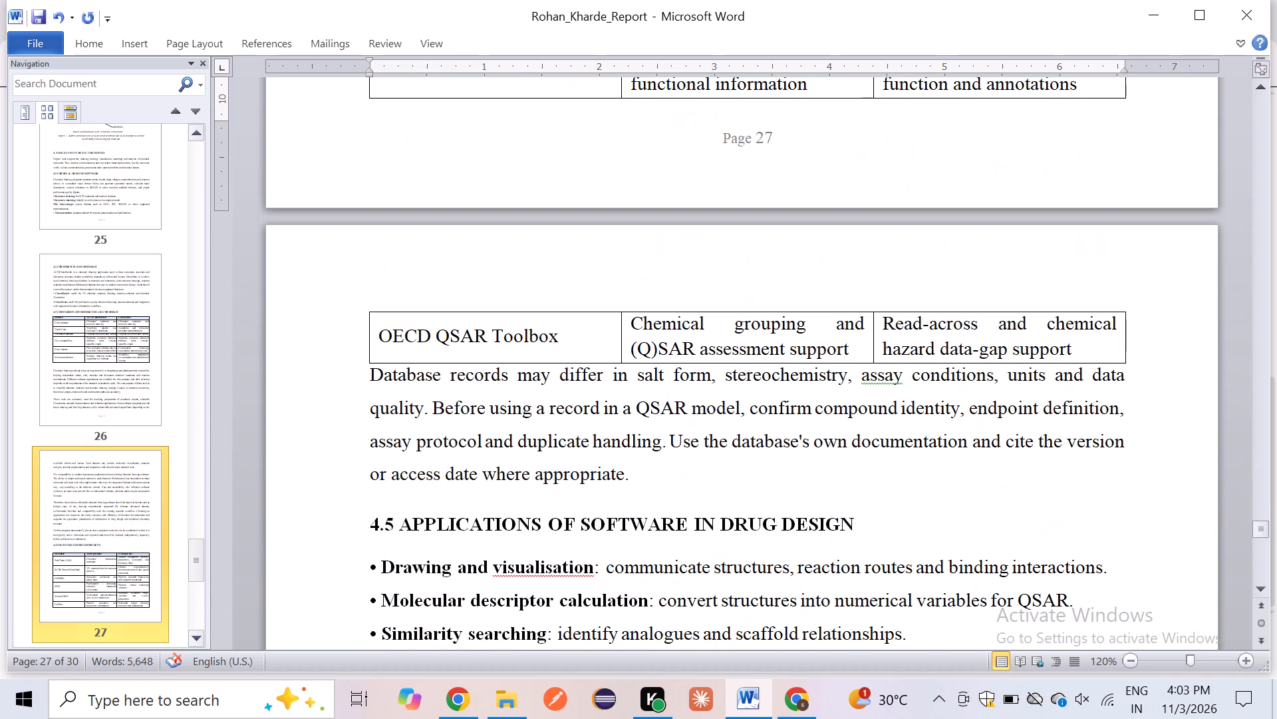
{"action": "left_click", "coordinate": [368, 377]}
{"action": "key", "text": "Return"}
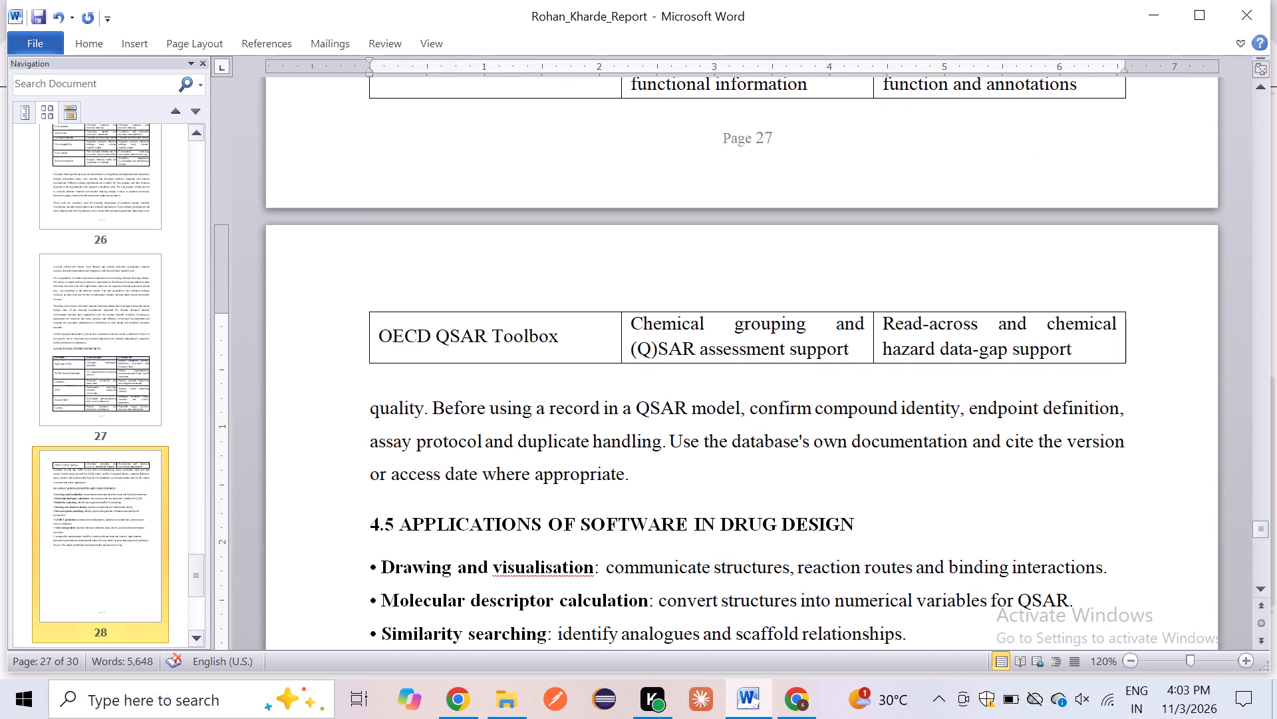
Delete the entire OECD QSAR Toolbox row from the section 4.4 resources table.
{"action": "left_click_drag", "start_coordinate": [380, 328], "coordinate": [780, 367]}
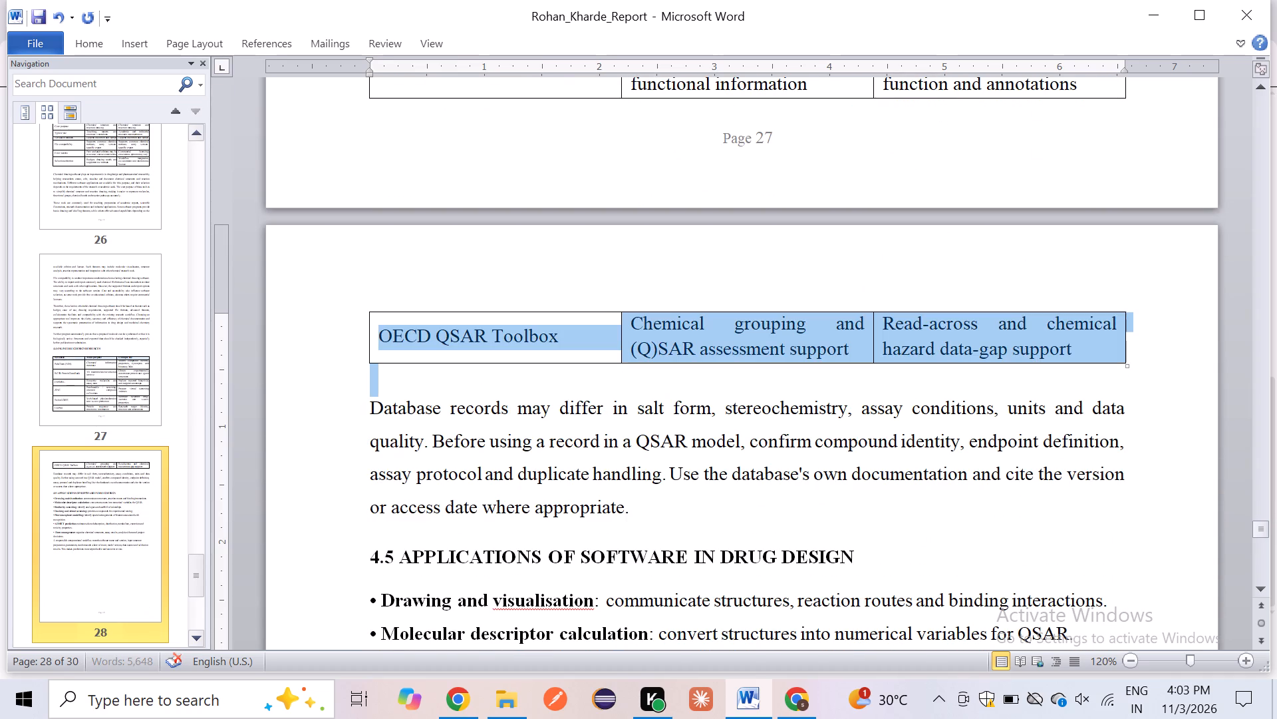
{"action": "left_click_drag", "start_coordinate": [780, 367], "coordinate": [821, 358]}
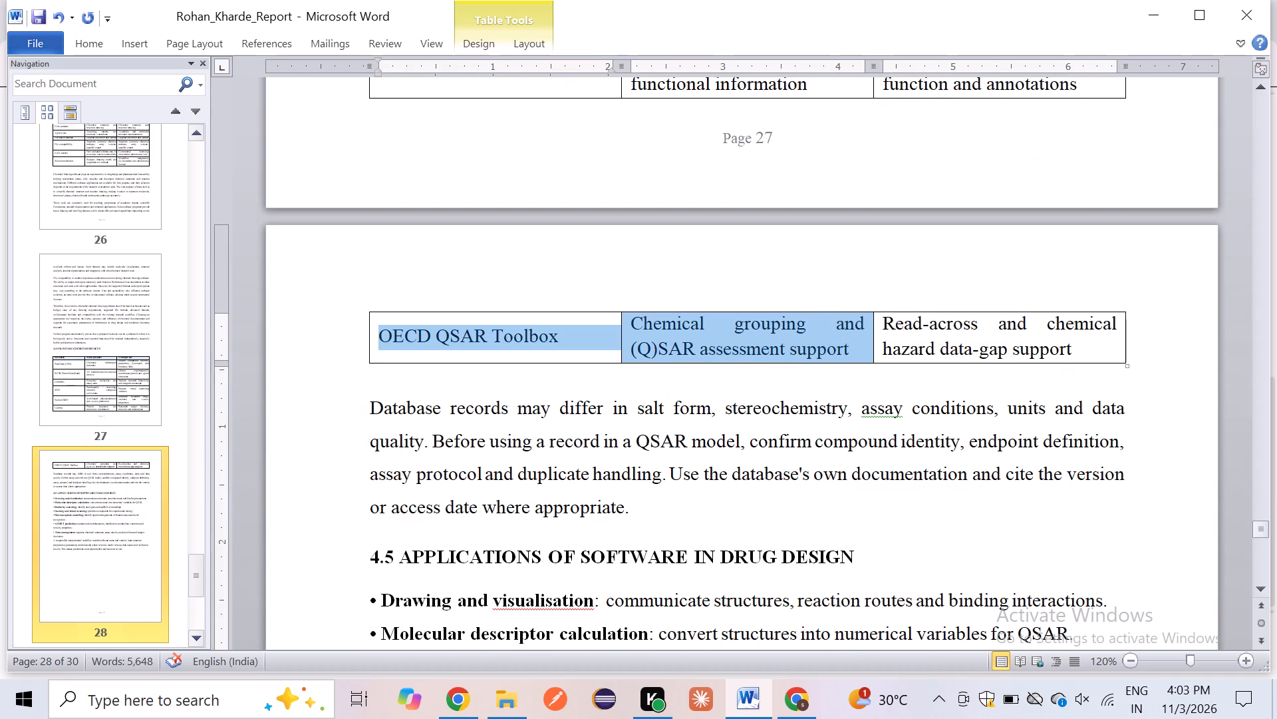
{"action": "left_click_drag", "start_coordinate": [1111, 358], "coordinate": [445, 357]}
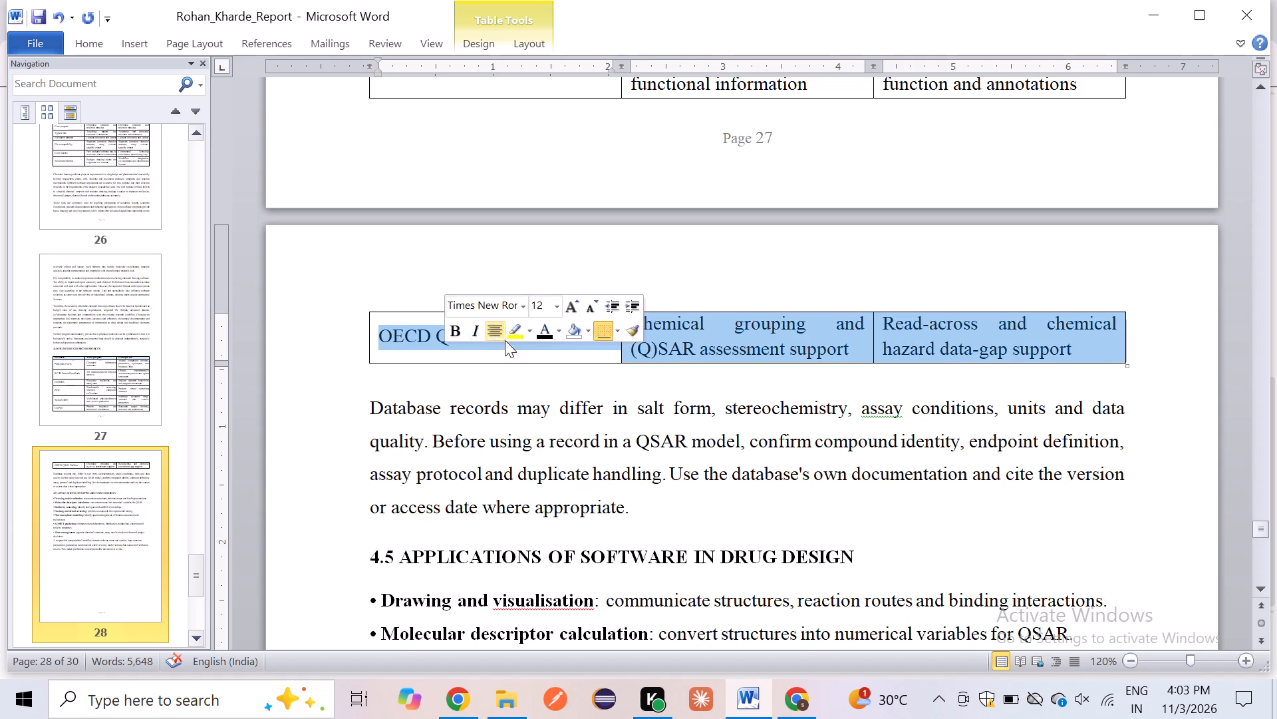
{"action": "right_click", "coordinate": [475, 362]}
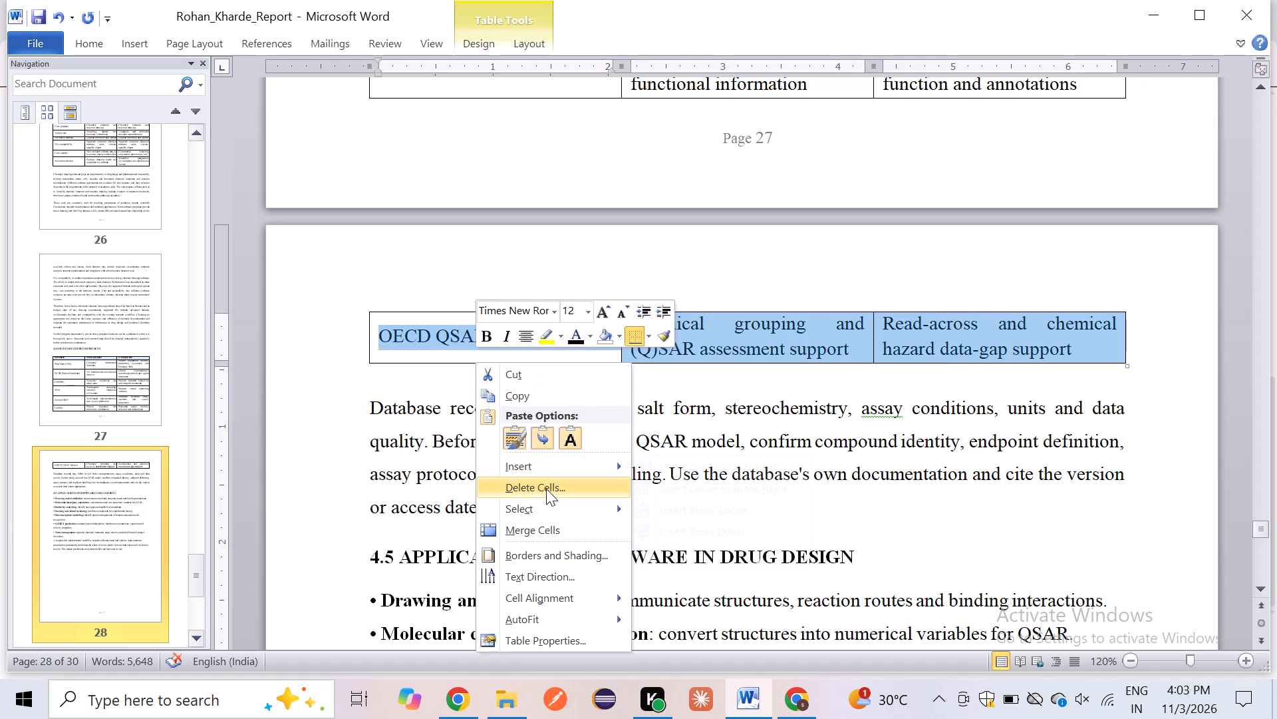
{"action": "left_click", "coordinate": [615, 483]}
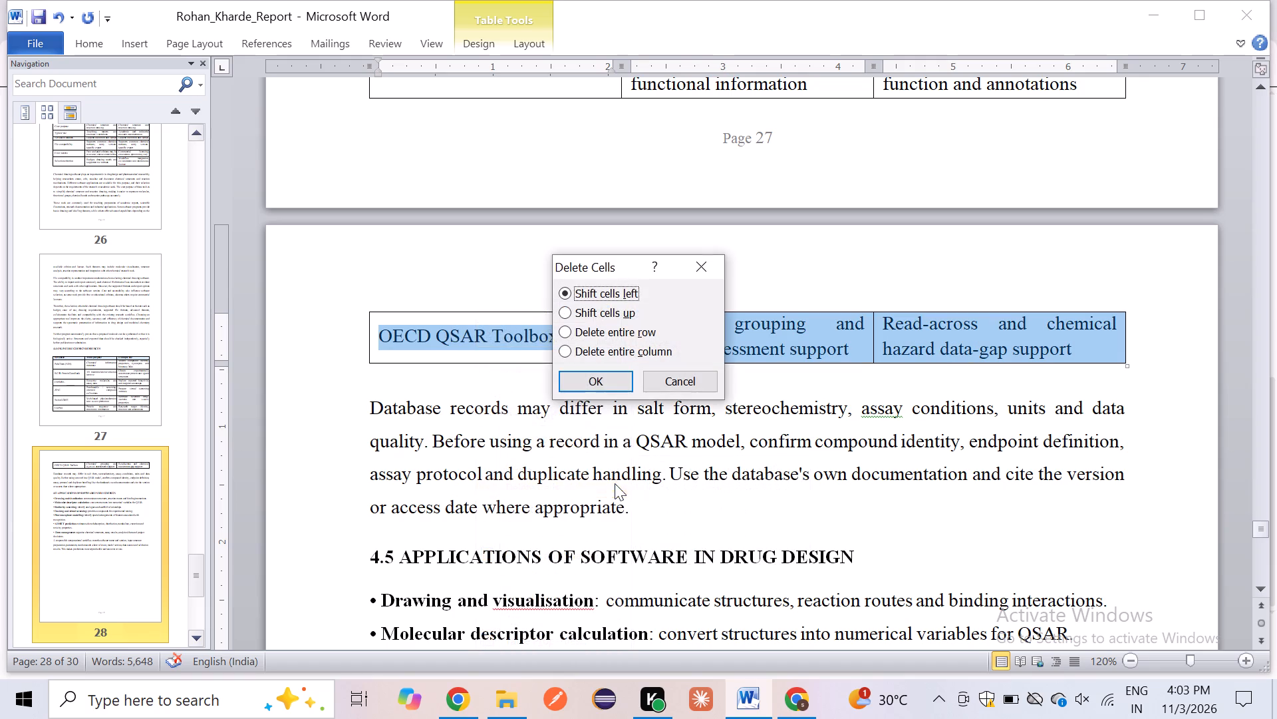
{"action": "left_click", "coordinate": [569, 332]}
{"action": "left_click", "coordinate": [593, 375]}
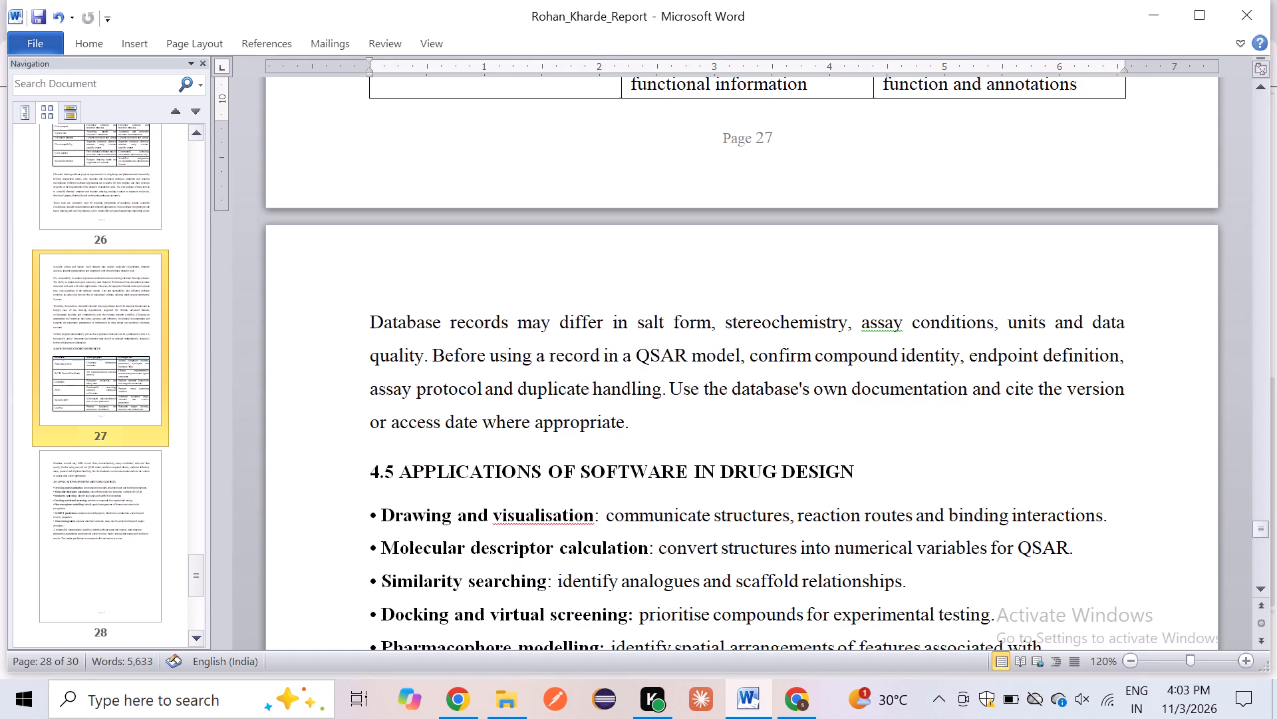
{"action": "scroll", "coordinate": [402, 320], "scroll_direction": "up", "scroll_amount": 2}
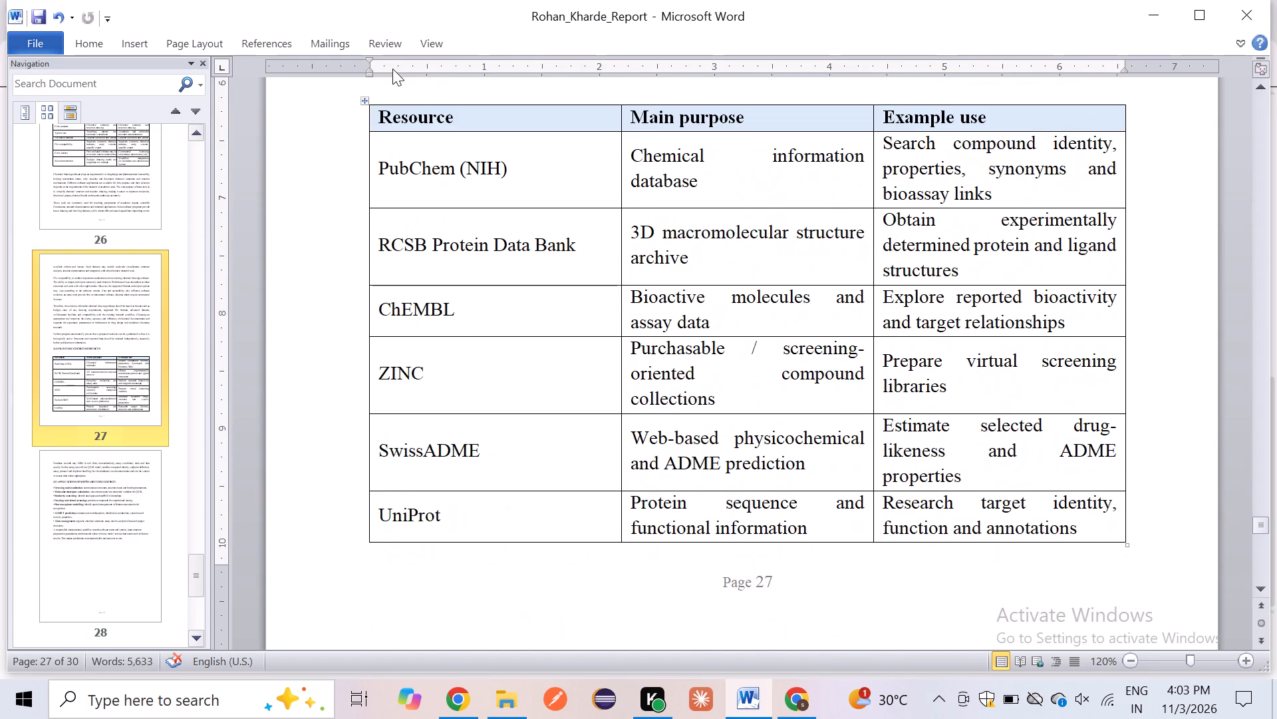